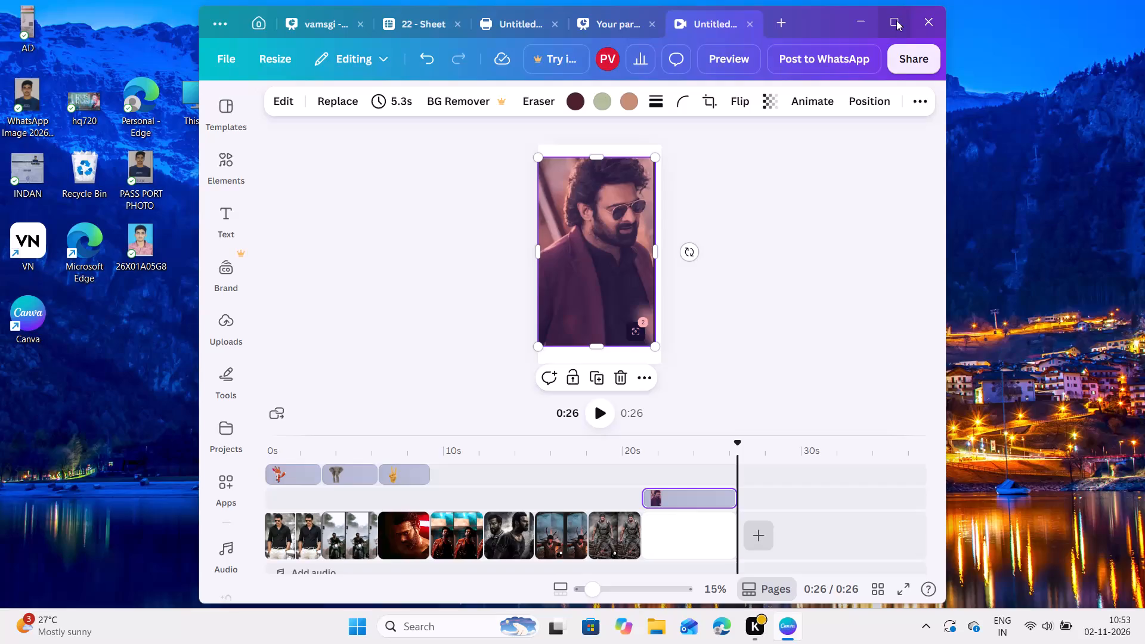
Maximize the window, look through the open designs, and browse the recent designs on the home page with the Create a design dialog closed.
left_click(893, 20)
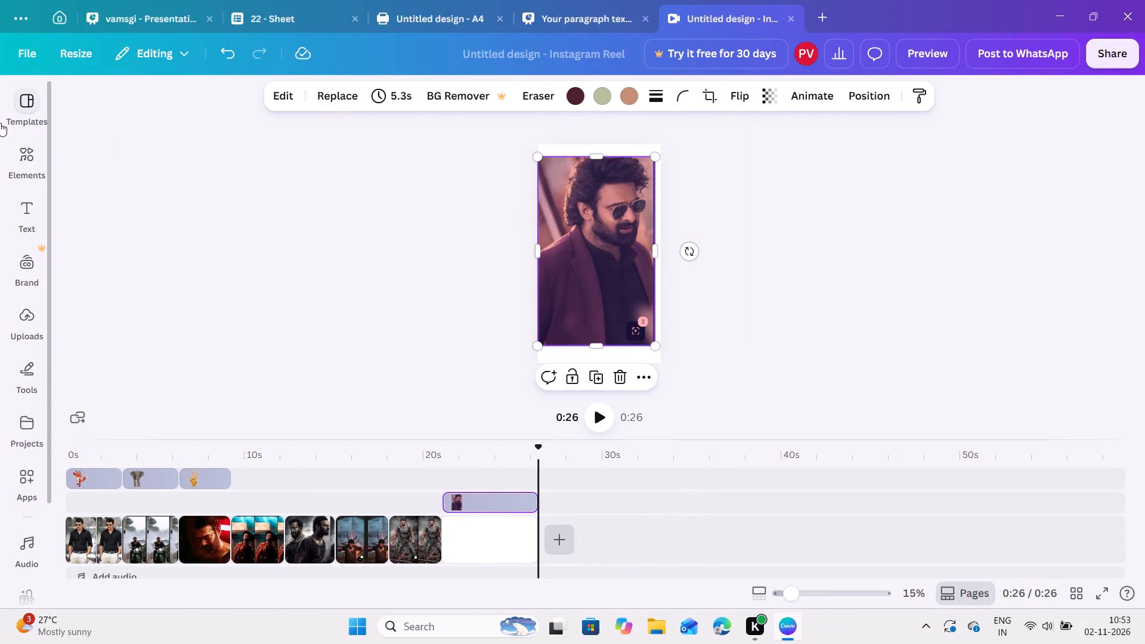
left_click(430, 5)
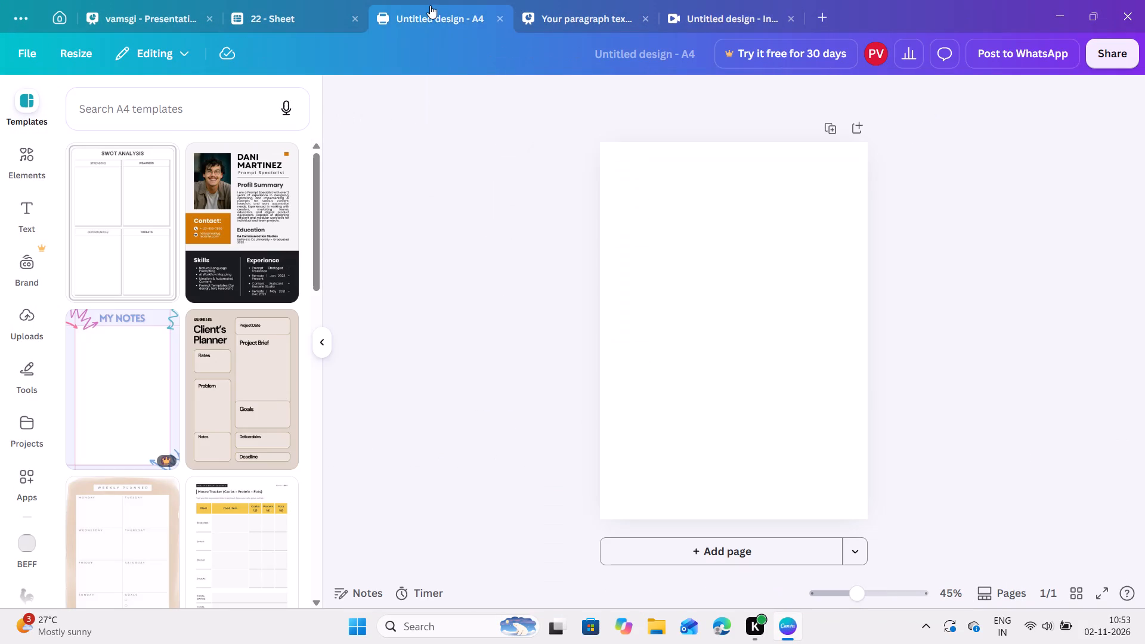
left_click(299, 16)
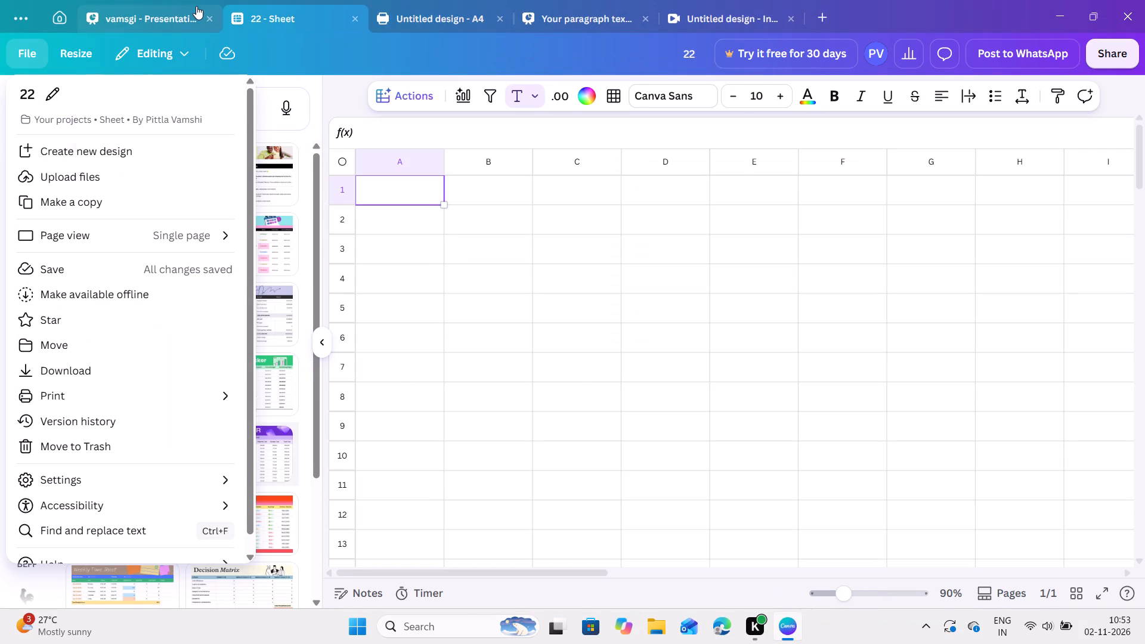
left_click(196, 6)
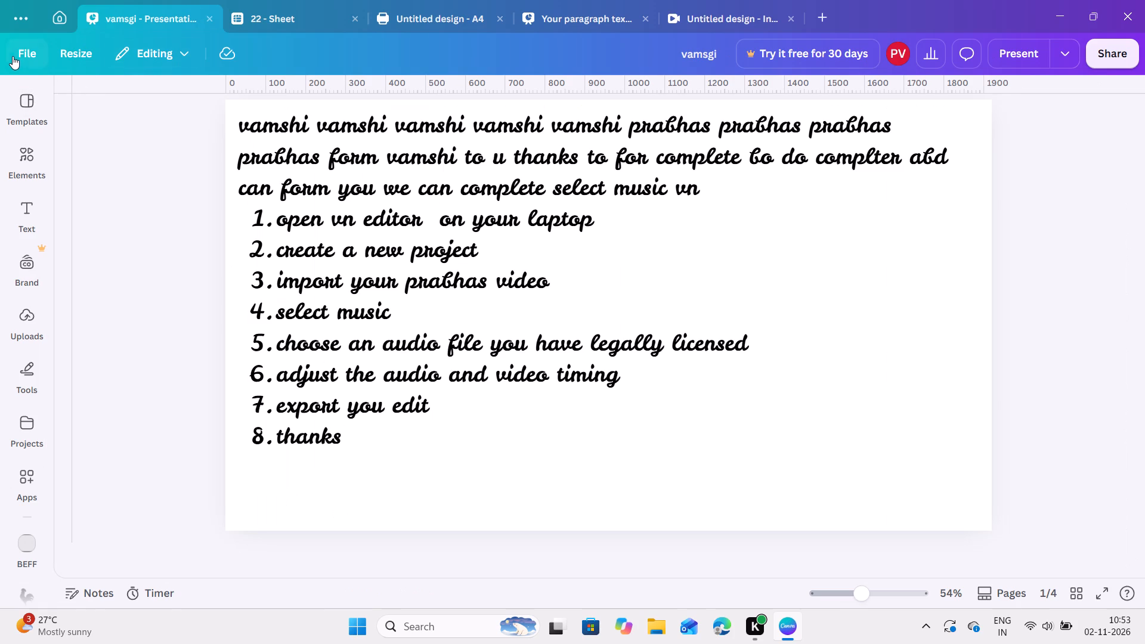
left_click(20, 54)
left_click(60, 16)
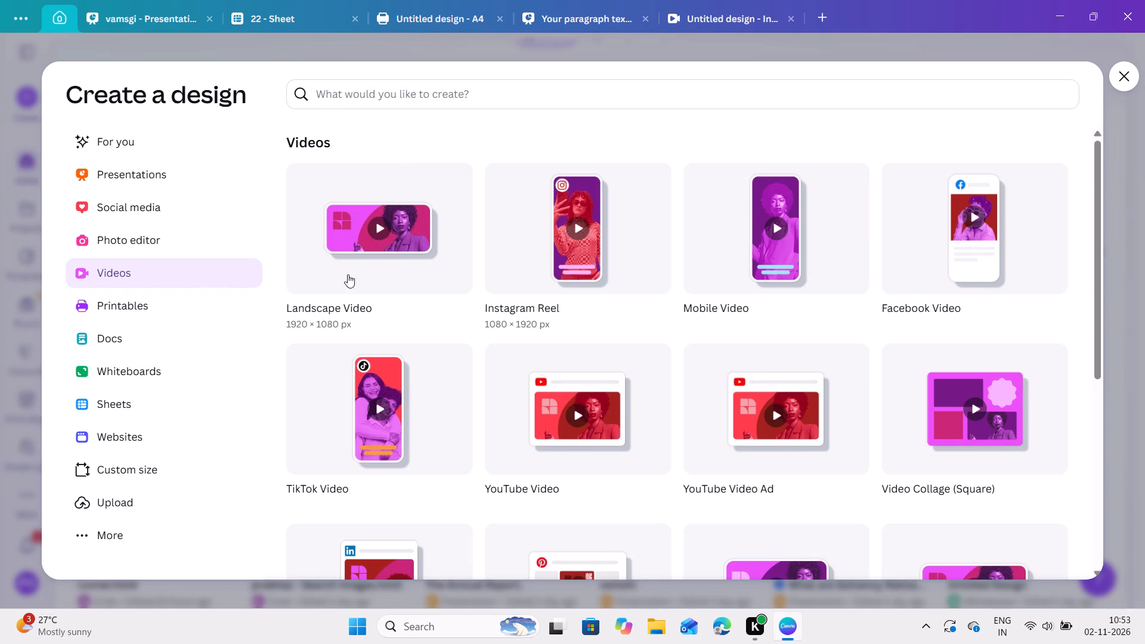
left_click(1124, 72)
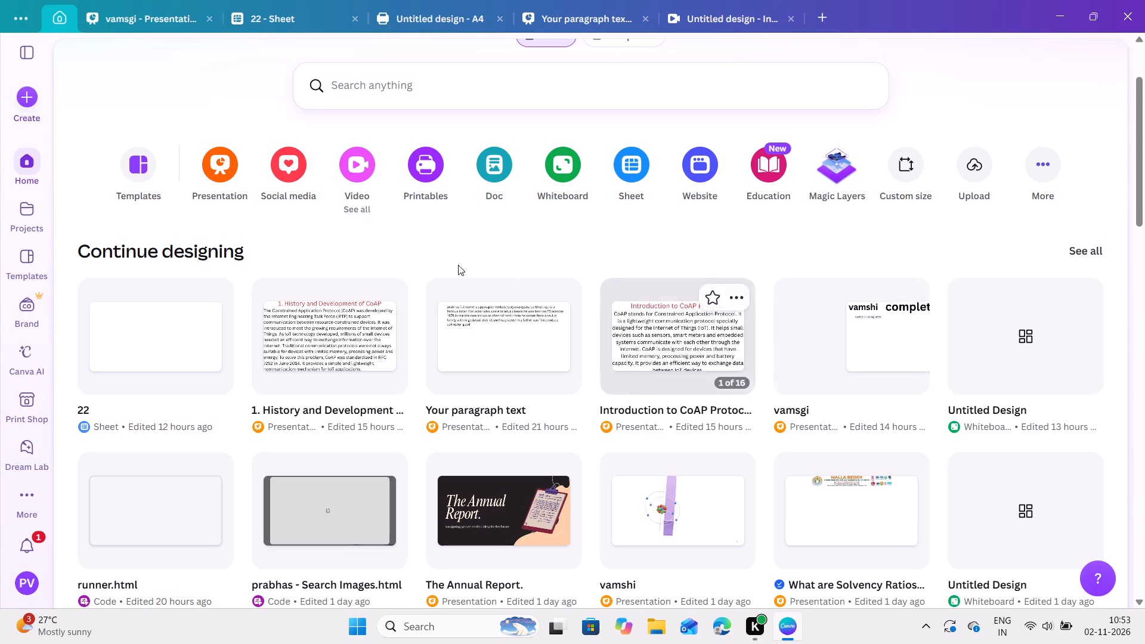
scroll(433, 330, "down", 2)
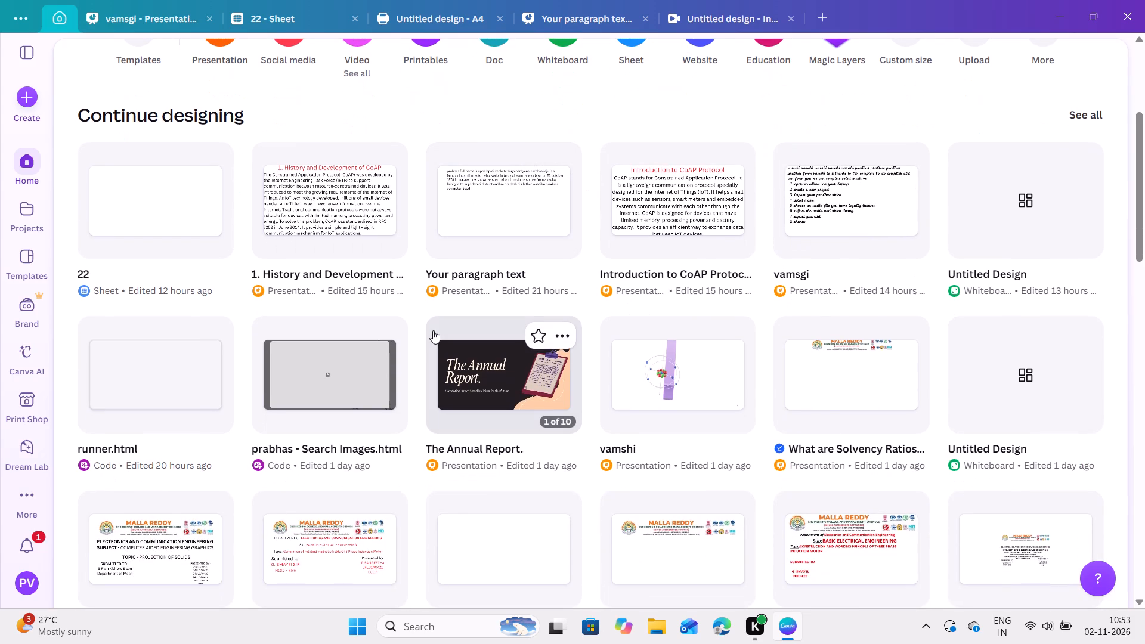
scroll(433, 330, "up", 5)
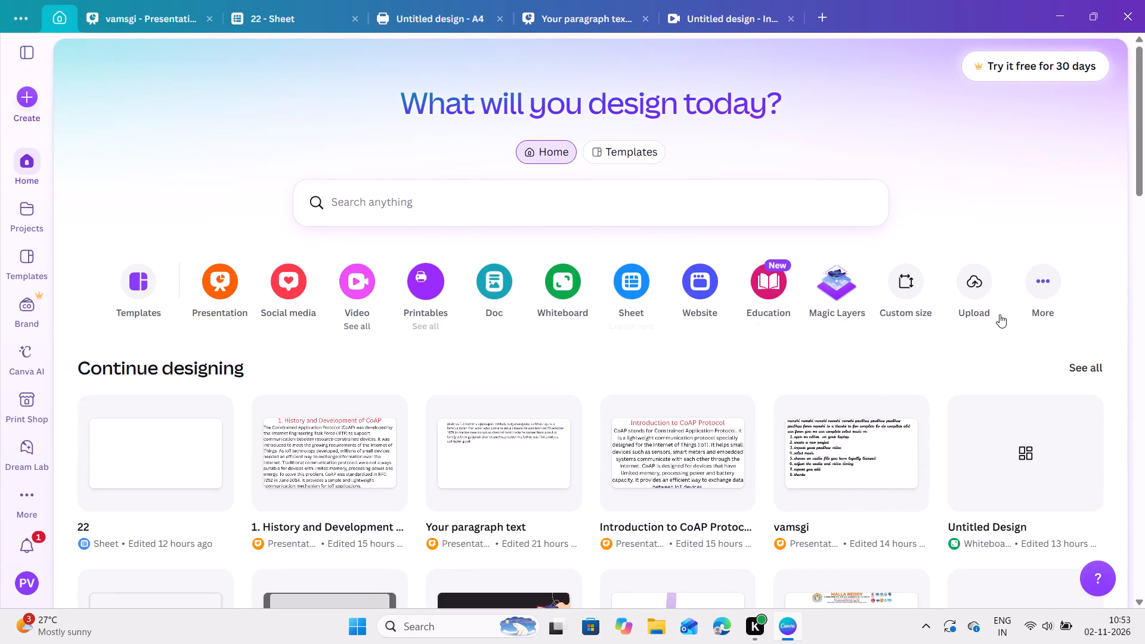
Show all recent designs and open the blank Untitled Design among them.
left_click(1070, 364)
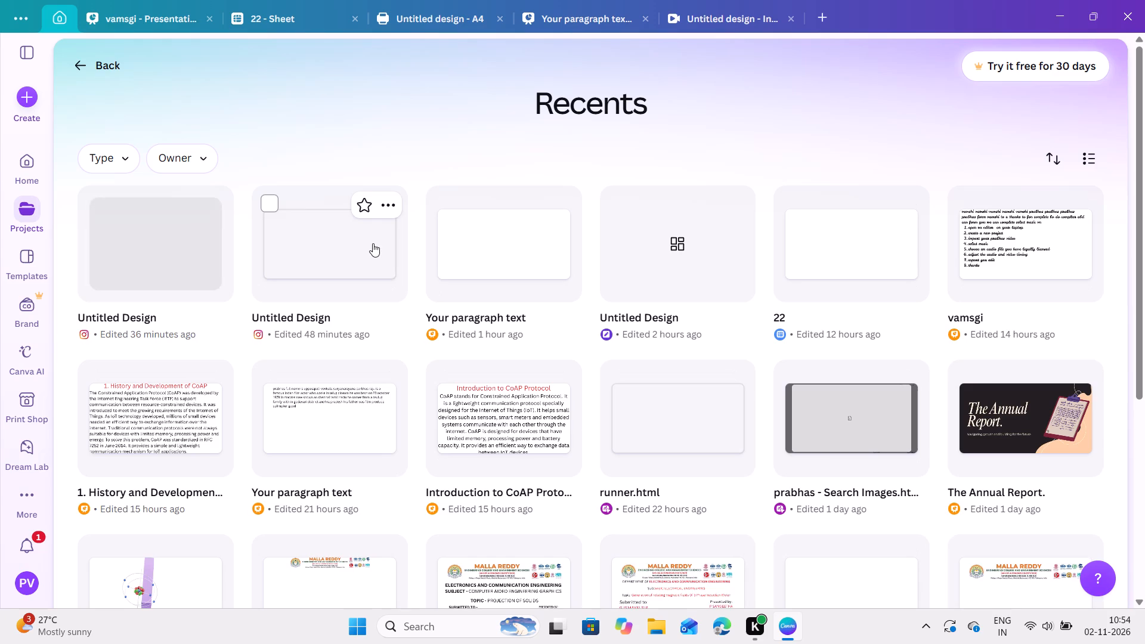
left_click(332, 281)
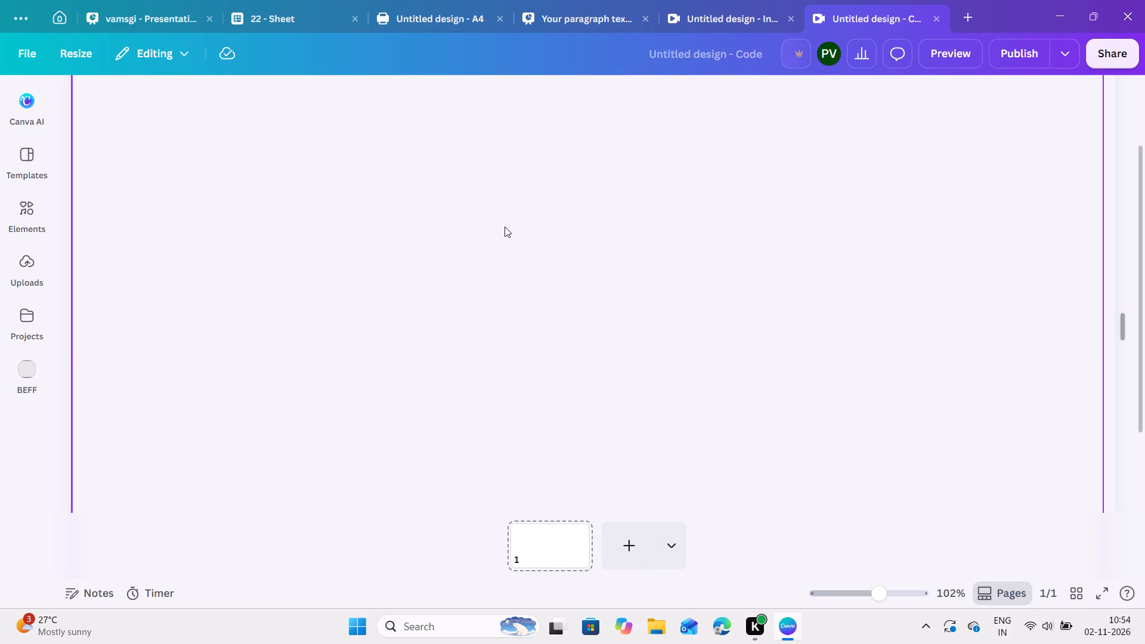
Check the blank code design and the Instagram Reel design, ending on the "Your paragraph text" presentation.
scroll(505, 227, "up", 2)
scroll(505, 227, "down", 2)
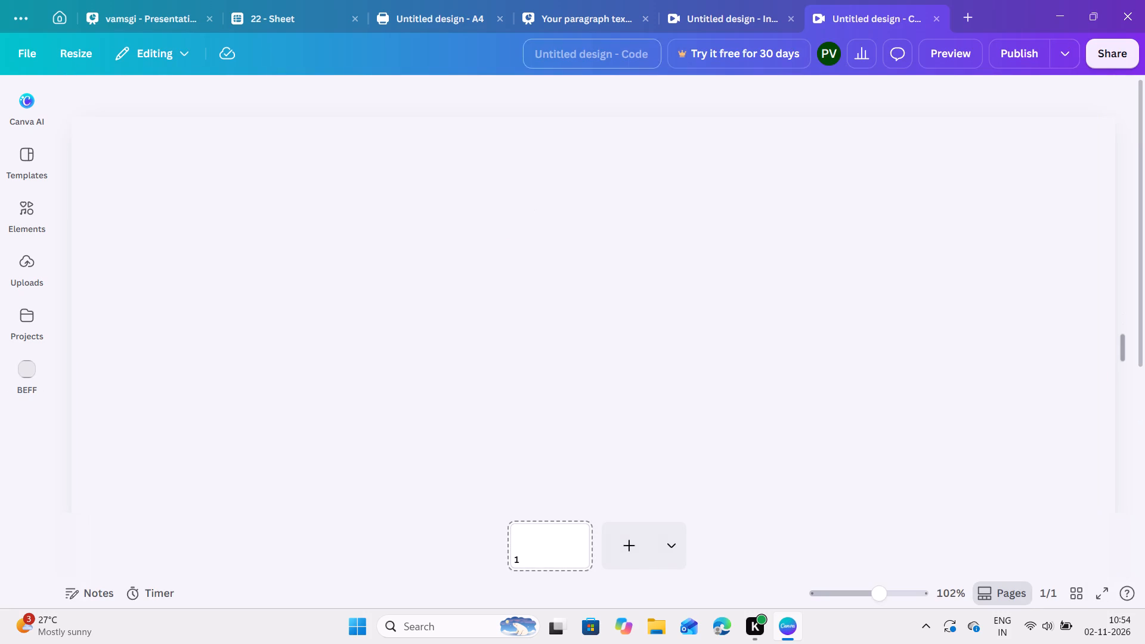
left_click(697, 1)
left_click(709, 10)
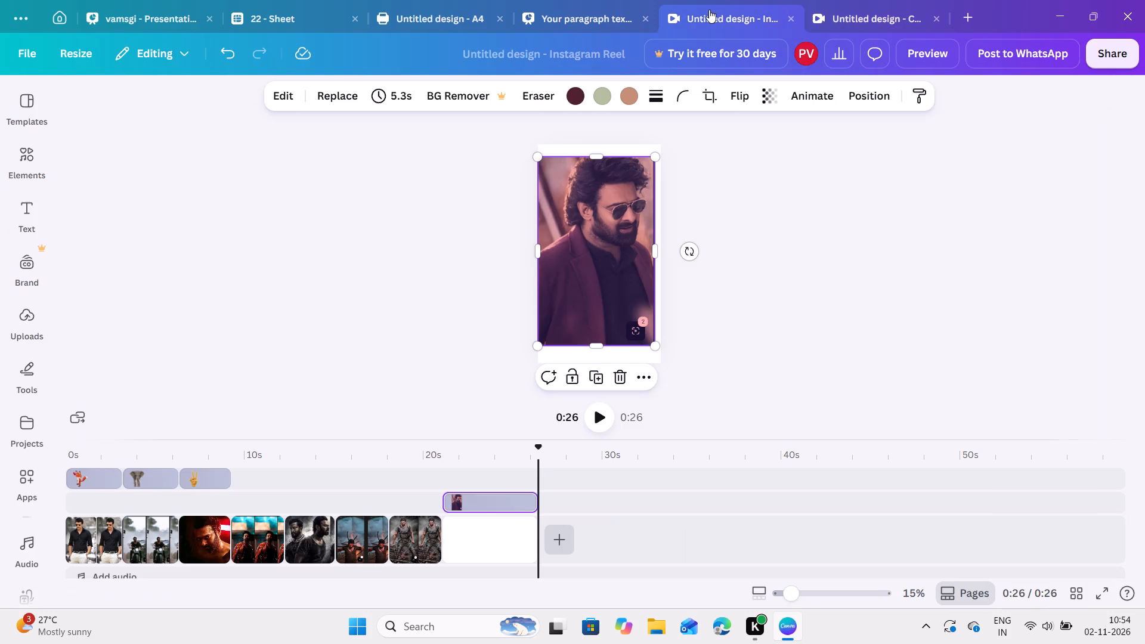
left_click(579, 16)
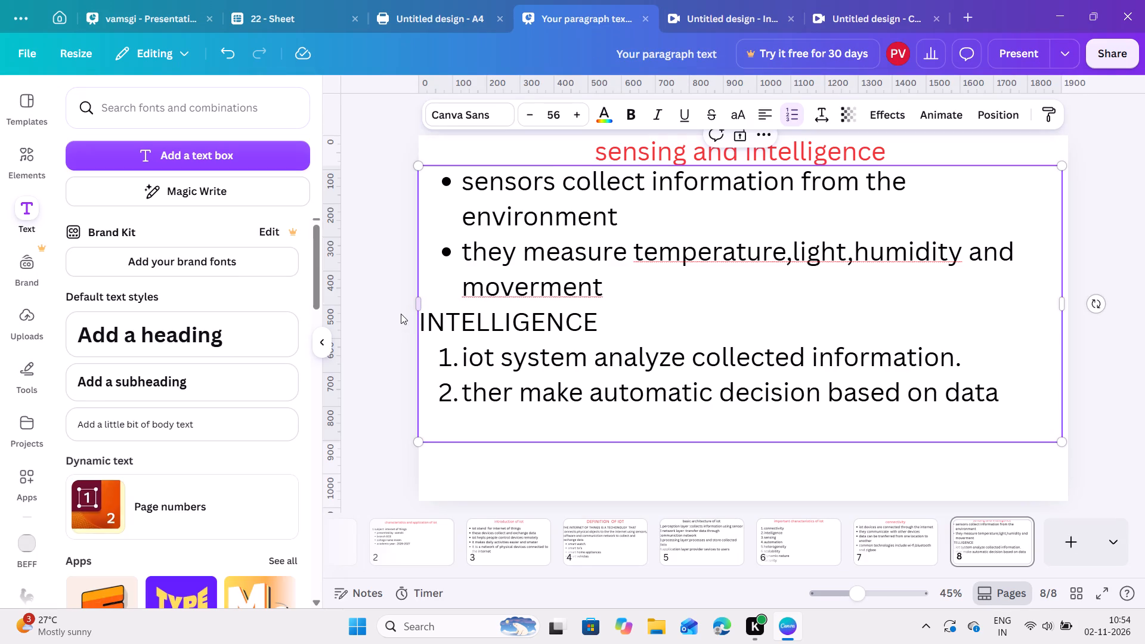
Look through the IoT presentation's pages from the blank page 1 to page 8 on sensing and intelligence.
left_click(401, 314)
left_click_drag(729, 555, 833, 556)
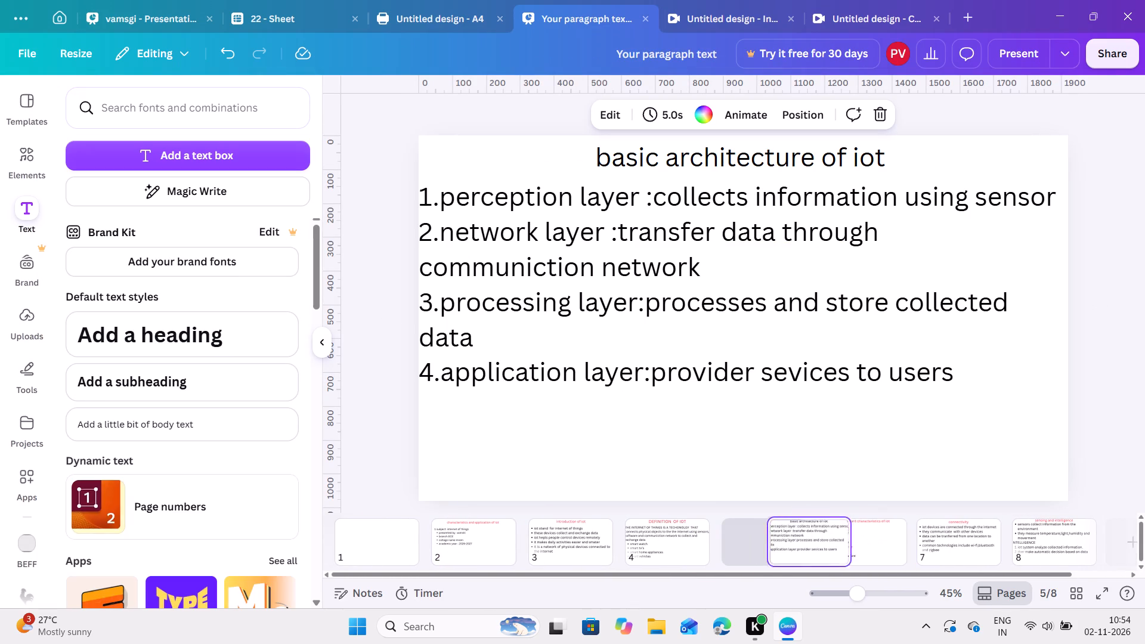
left_click_drag(833, 556, 806, 561)
left_click(382, 543)
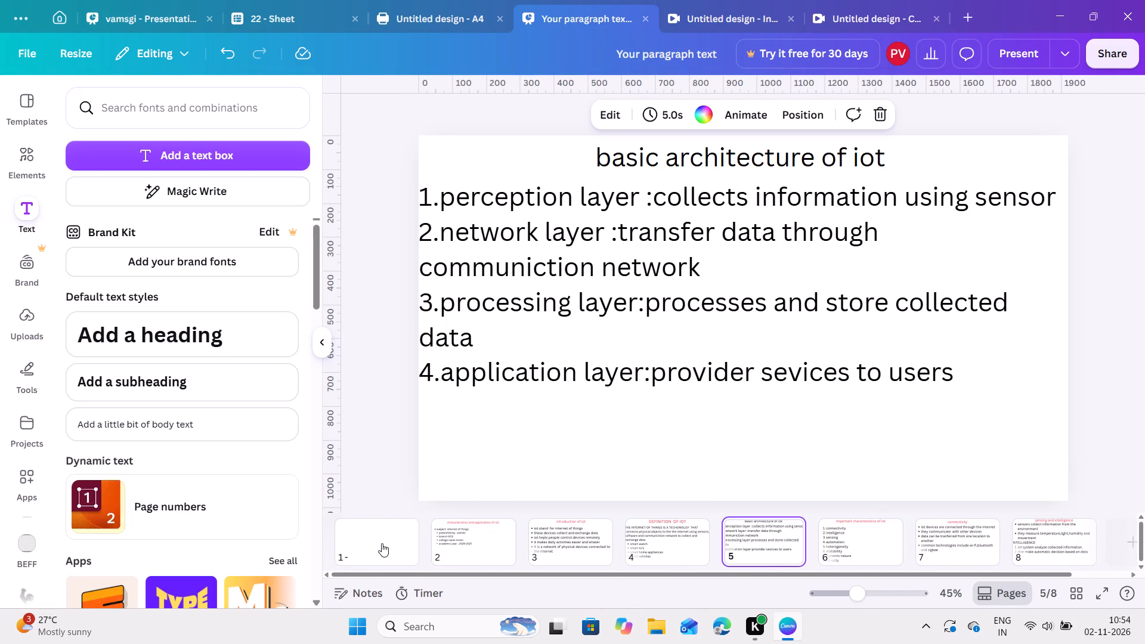
left_click(431, 552)
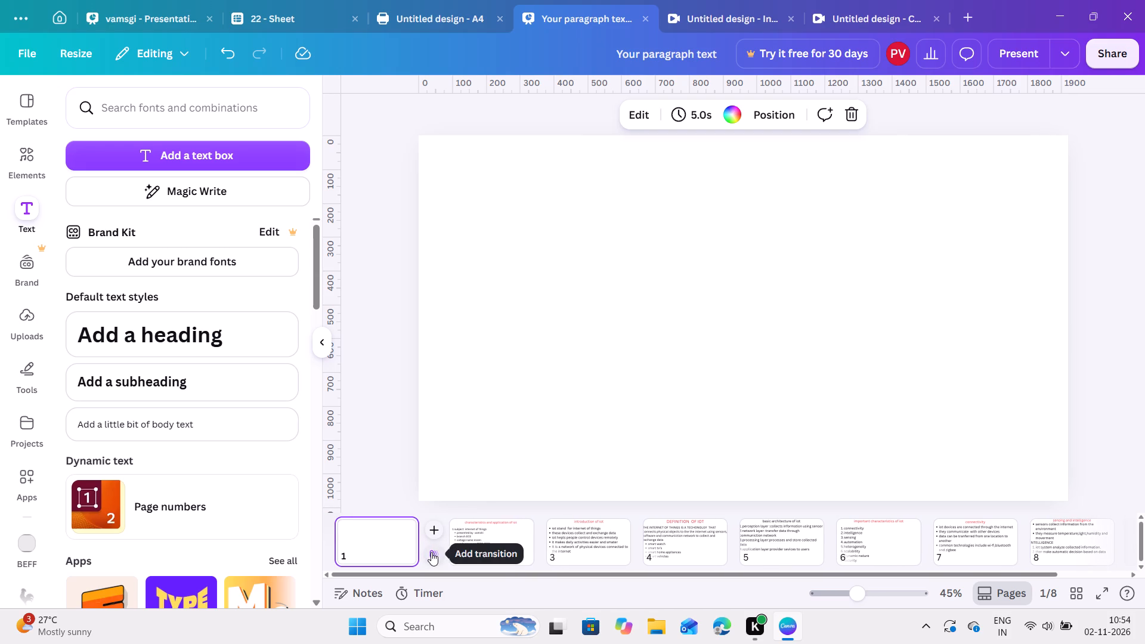
left_click(505, 544)
left_click(578, 540)
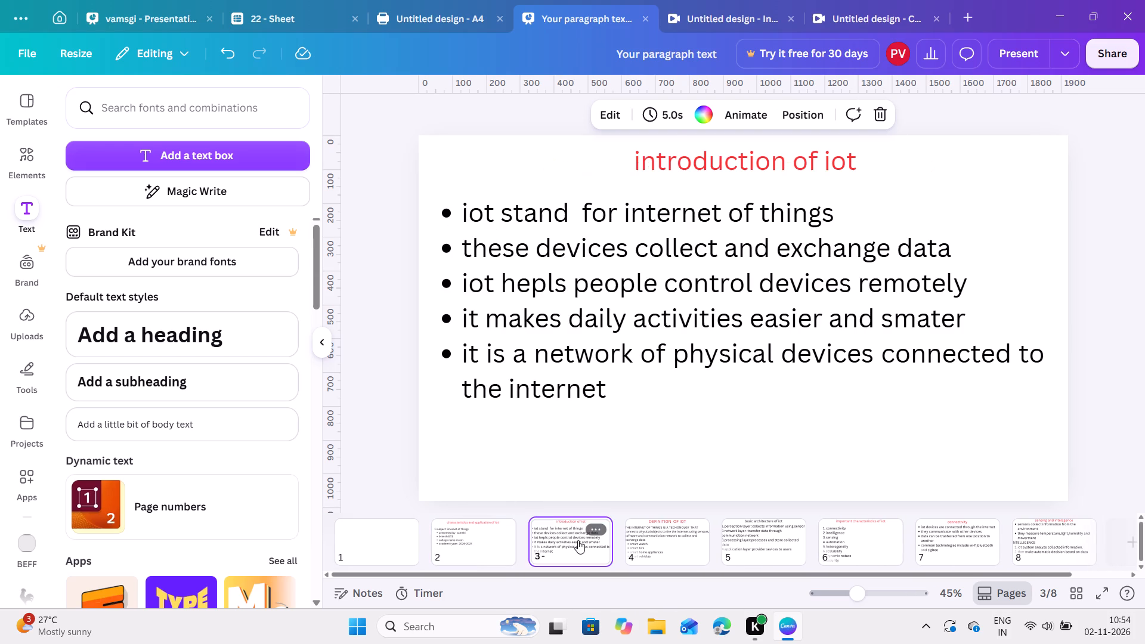
left_click(648, 529)
left_click(776, 522)
left_click(872, 539)
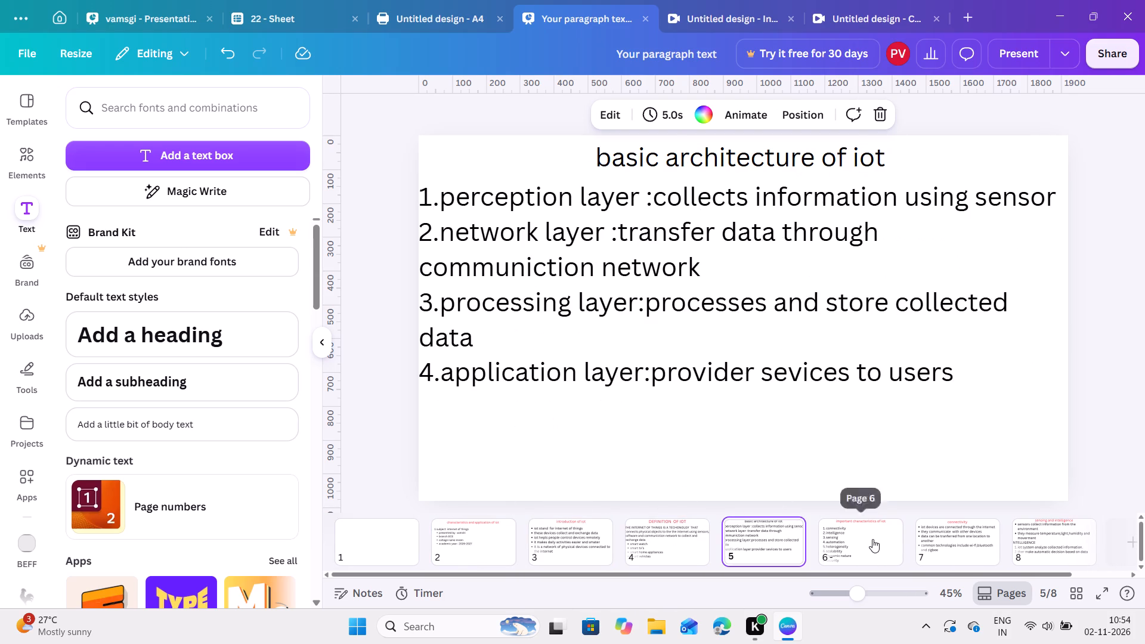
left_click(935, 559)
scroll(999, 558, "left", 7)
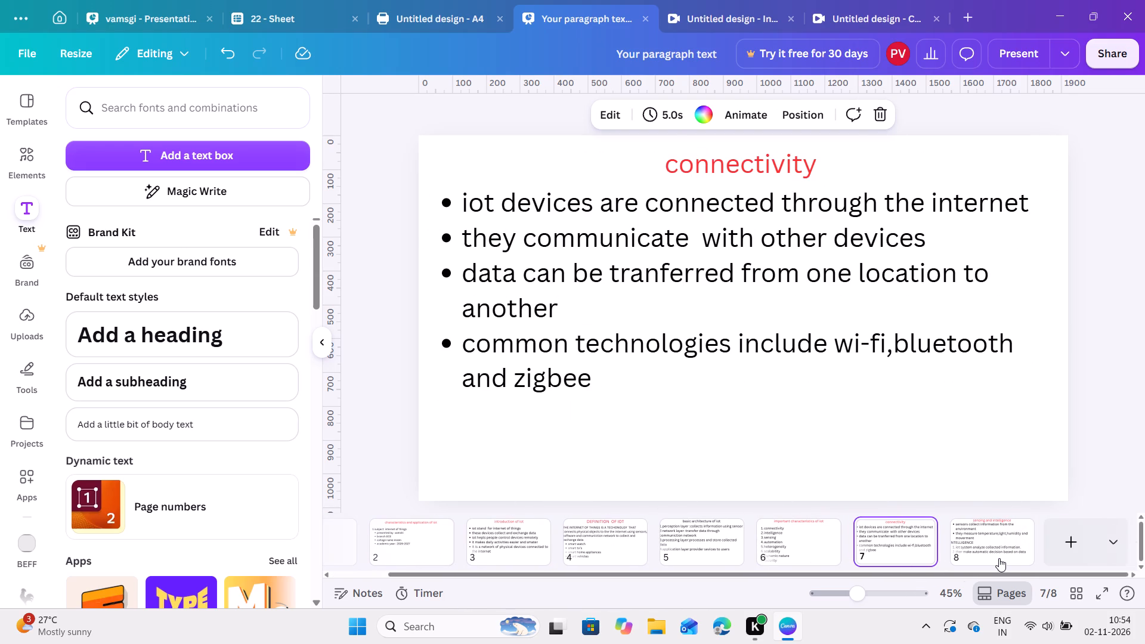
left_click(997, 554)
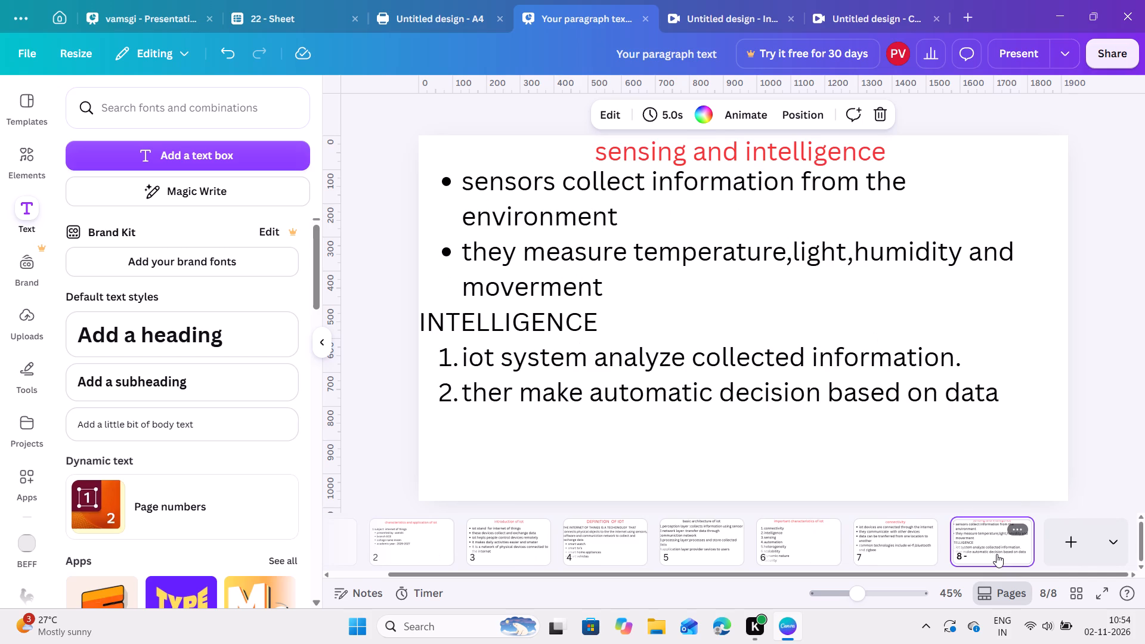
Add a new blank page 9 after the "sensing and intelligence" page of the presentation.
left_click(1087, 544)
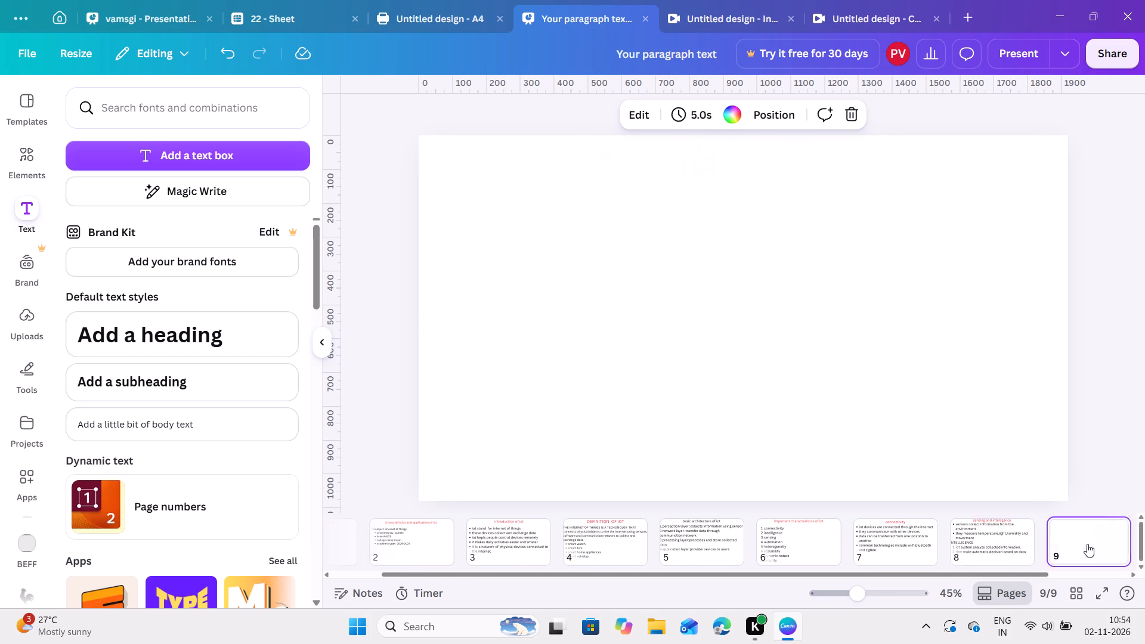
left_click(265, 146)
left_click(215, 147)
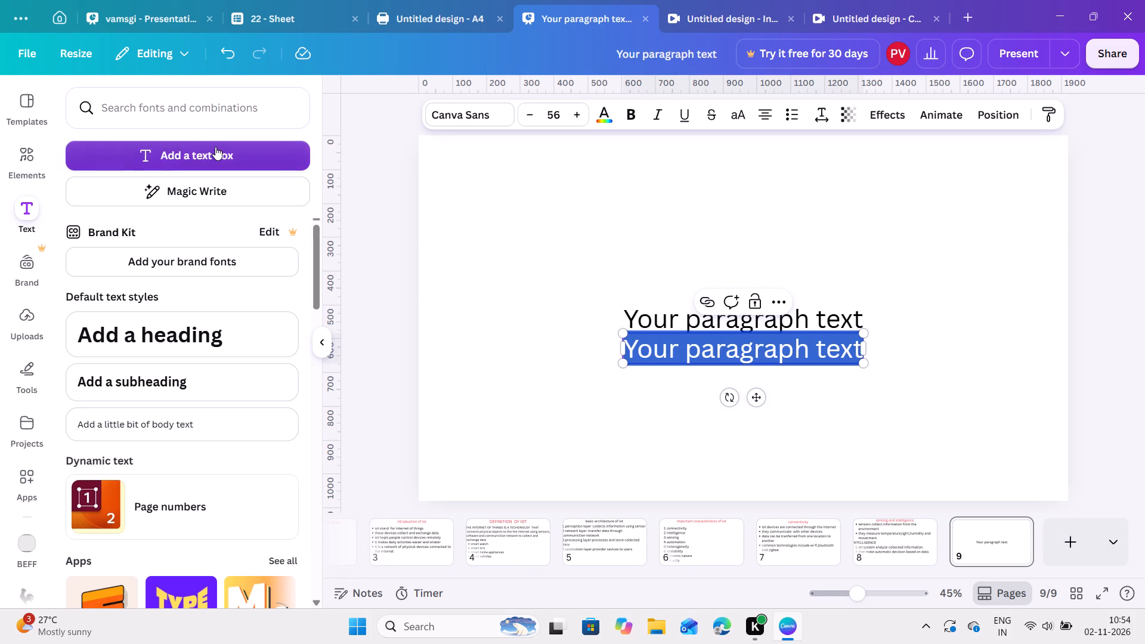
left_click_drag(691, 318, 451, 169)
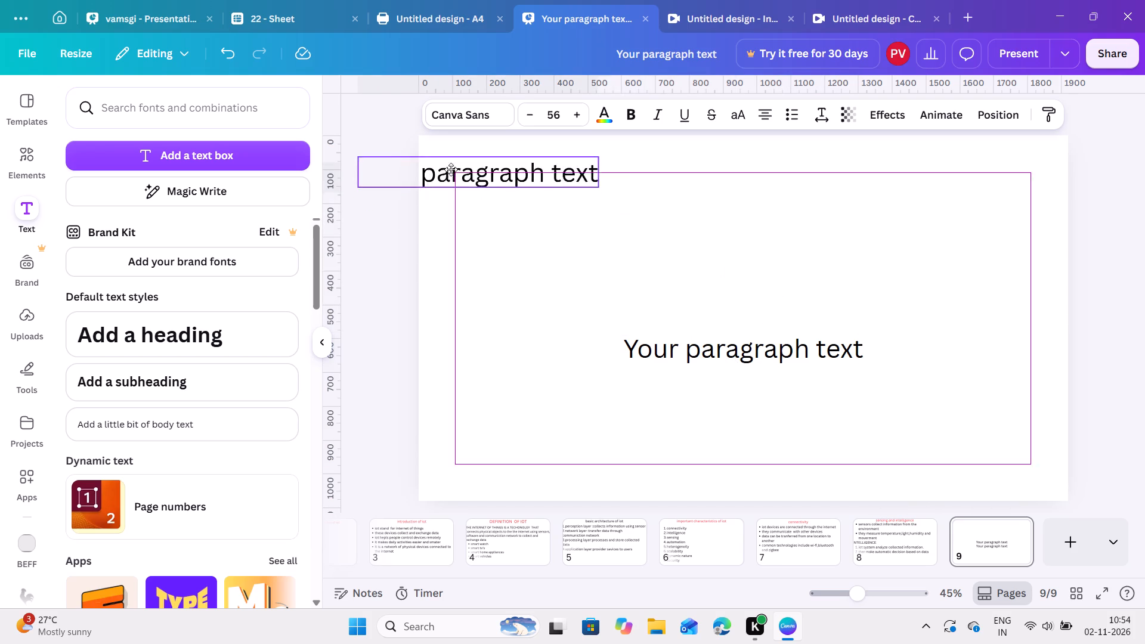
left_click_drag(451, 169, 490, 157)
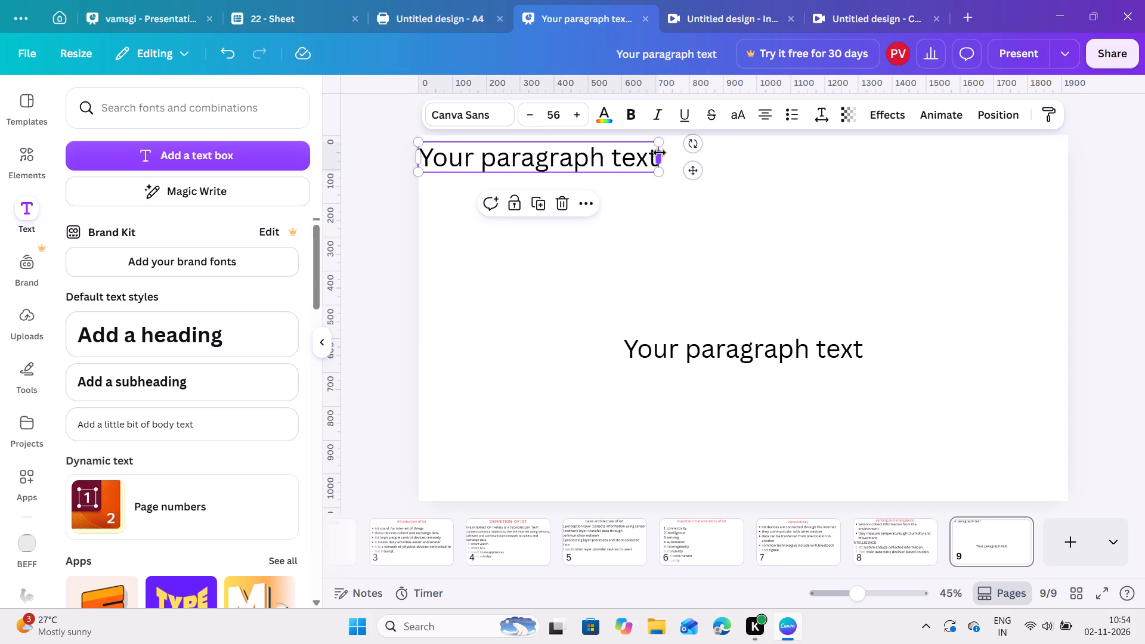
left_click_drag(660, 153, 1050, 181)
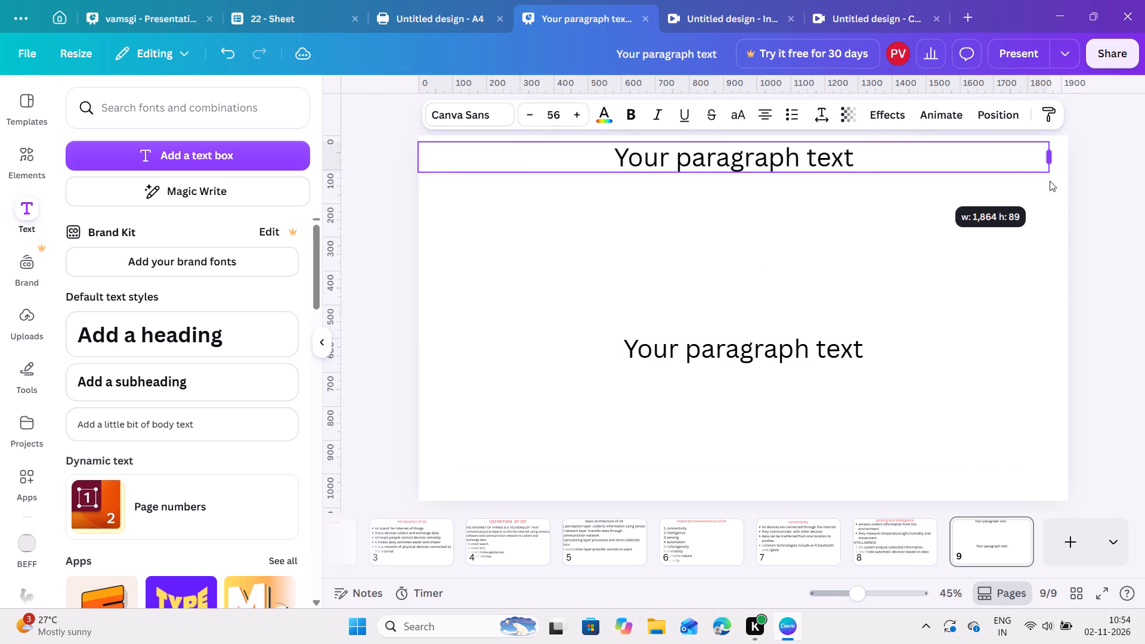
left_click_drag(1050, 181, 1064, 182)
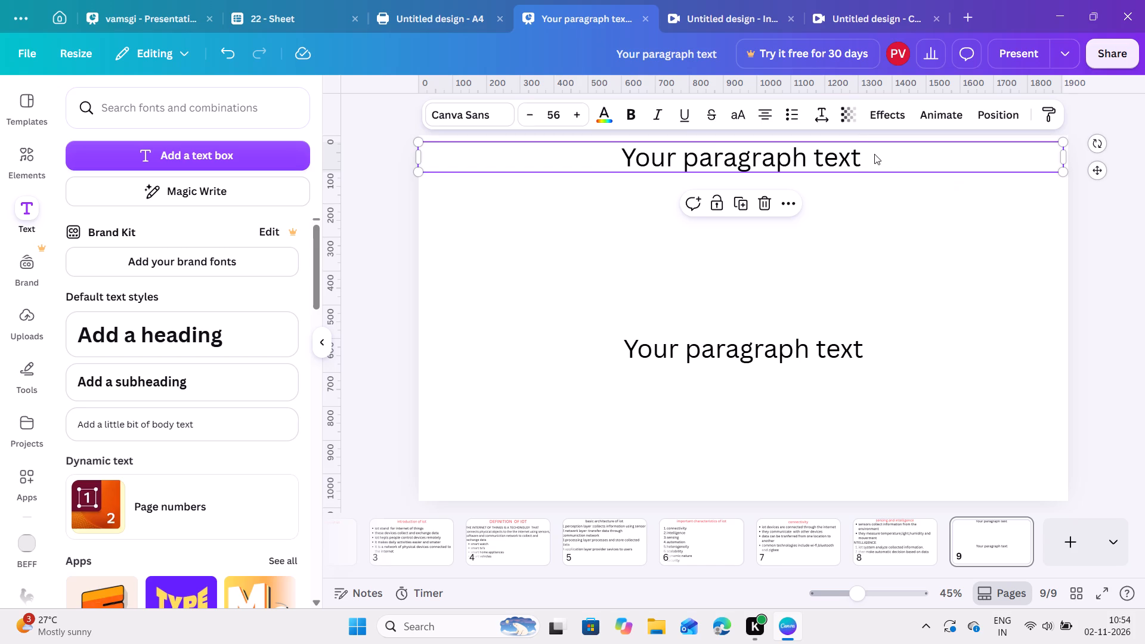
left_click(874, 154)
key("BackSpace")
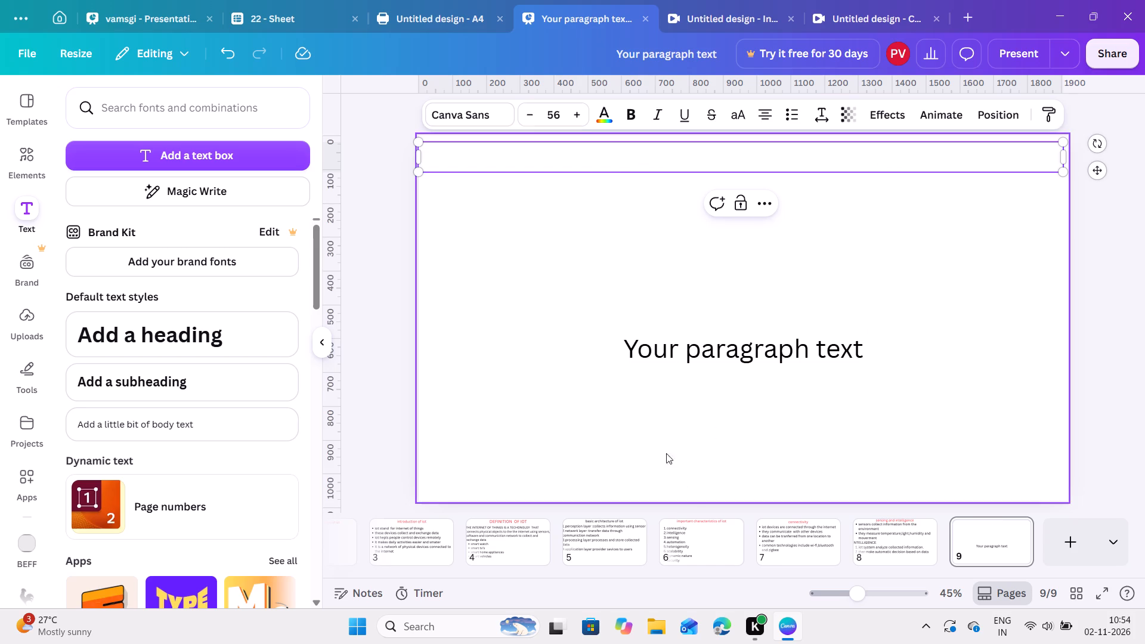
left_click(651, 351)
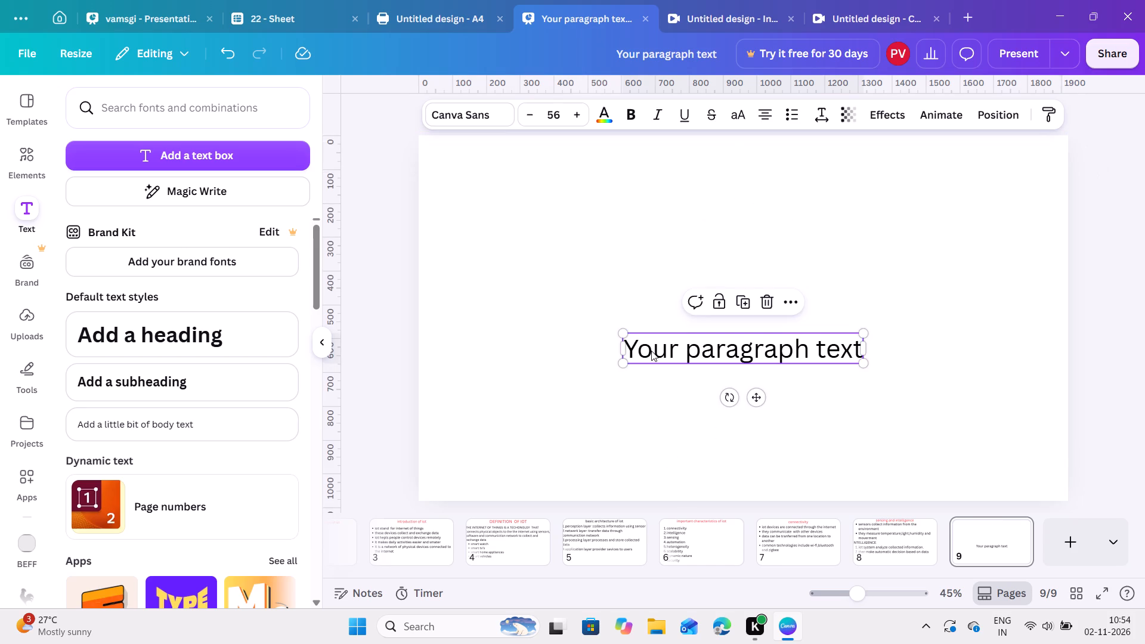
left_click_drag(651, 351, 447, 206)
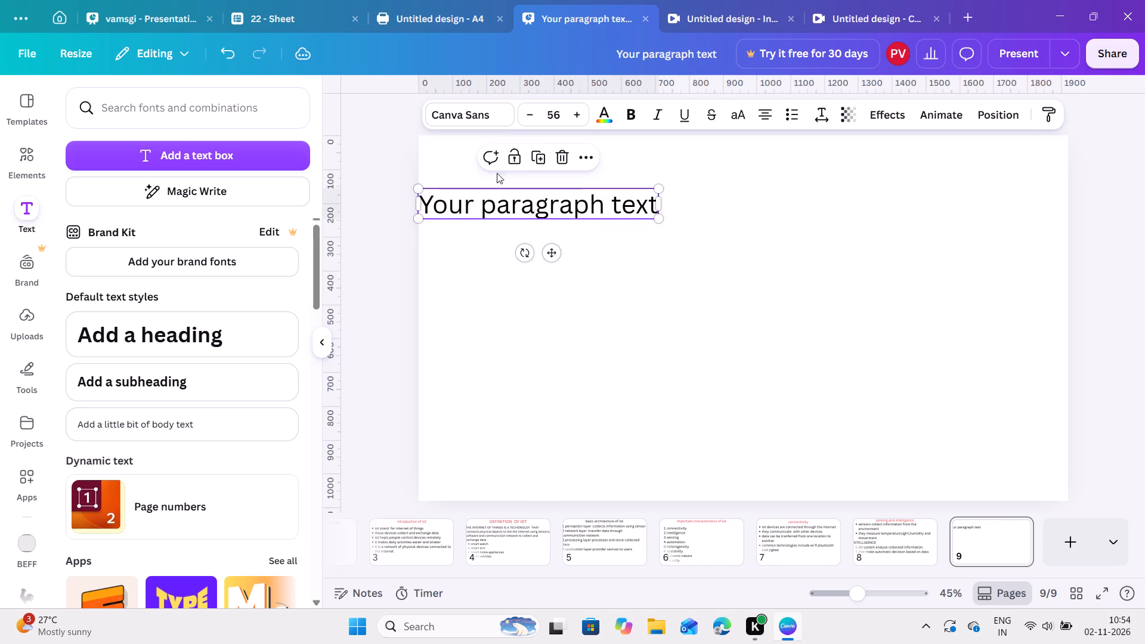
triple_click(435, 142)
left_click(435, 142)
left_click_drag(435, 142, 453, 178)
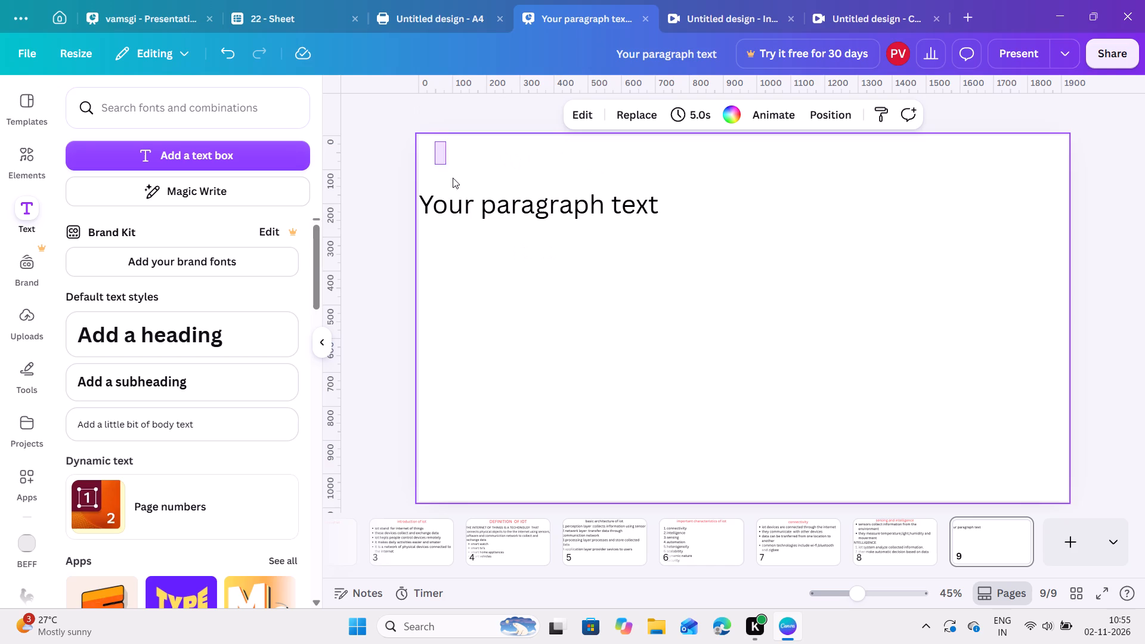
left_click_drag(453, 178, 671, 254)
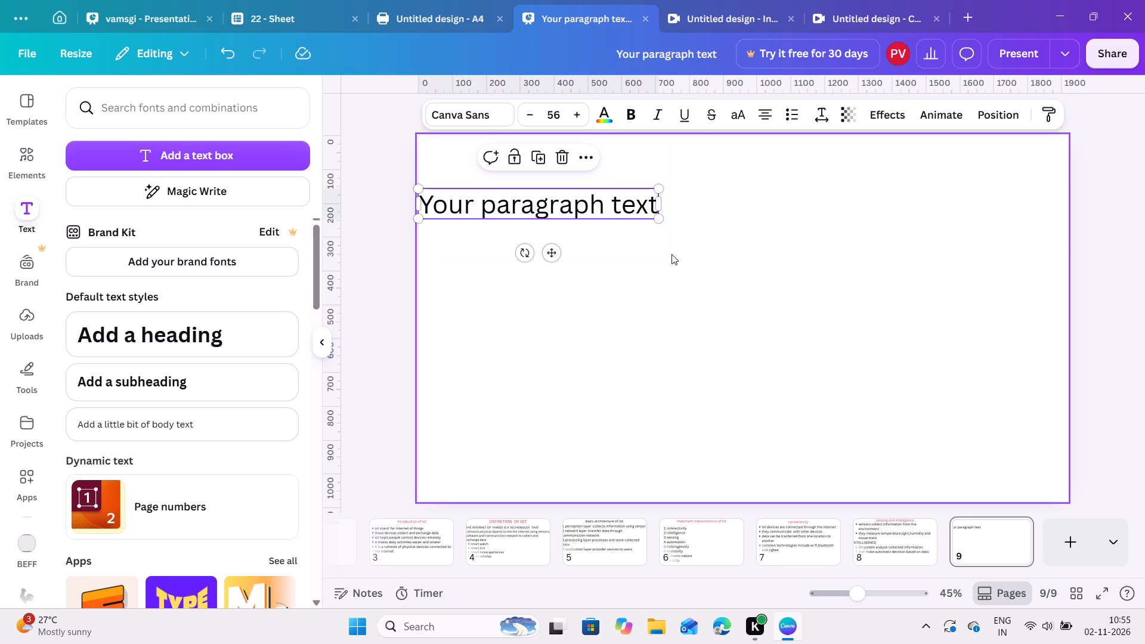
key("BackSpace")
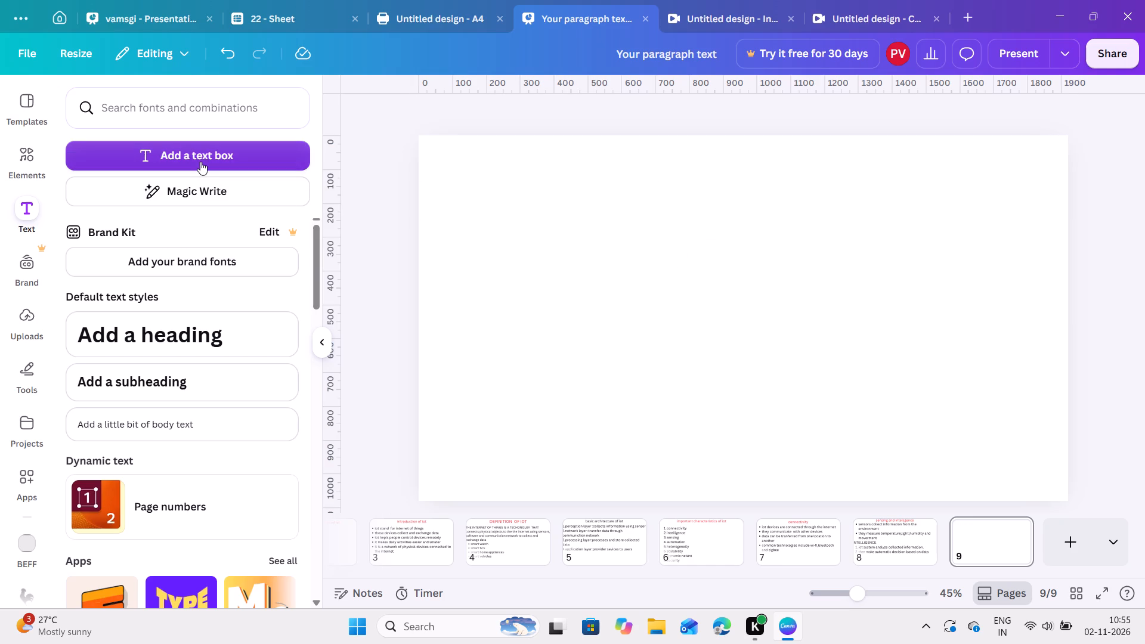
Add a text box at the top of page 9 and widen it to nearly the full page width.
left_click(200, 162)
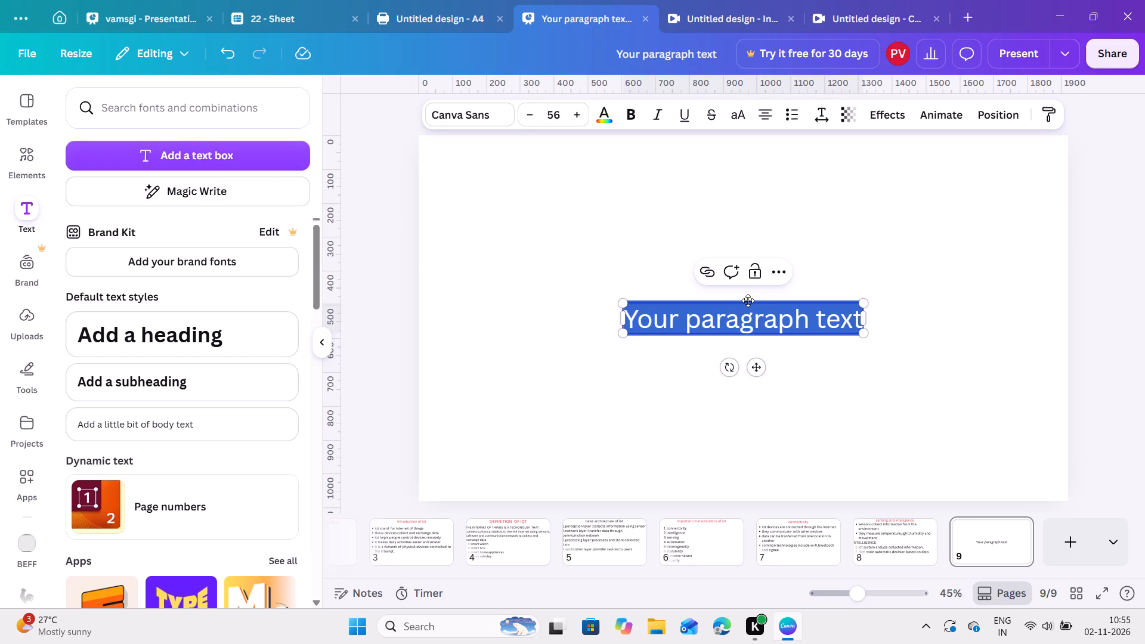
left_click_drag(748, 301, 548, 139)
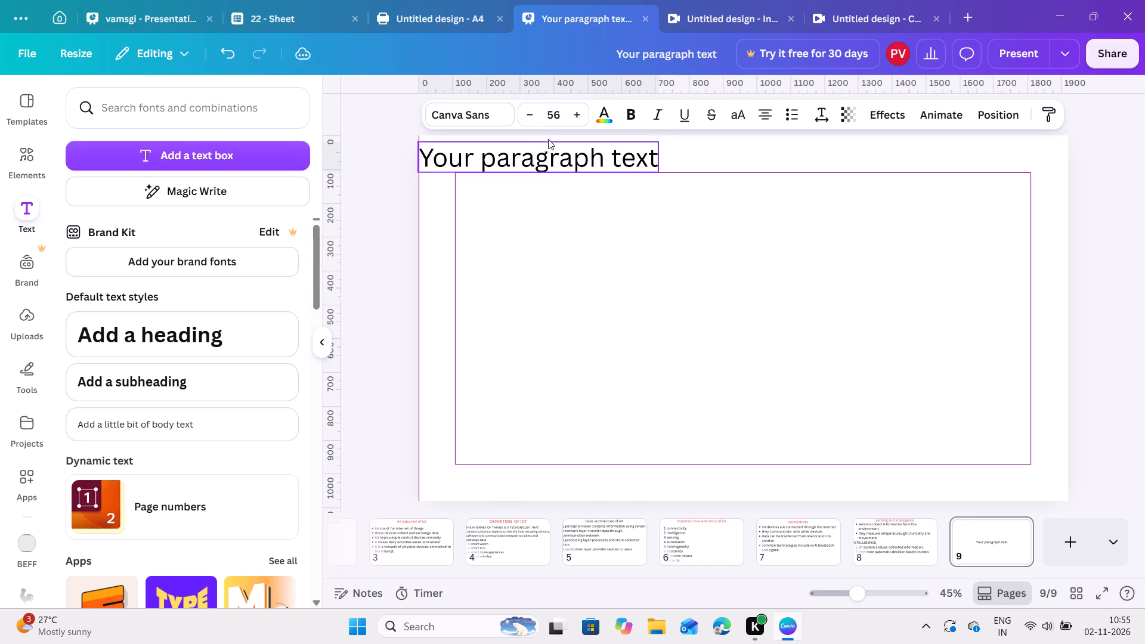
left_click_drag(548, 139, 547, 138)
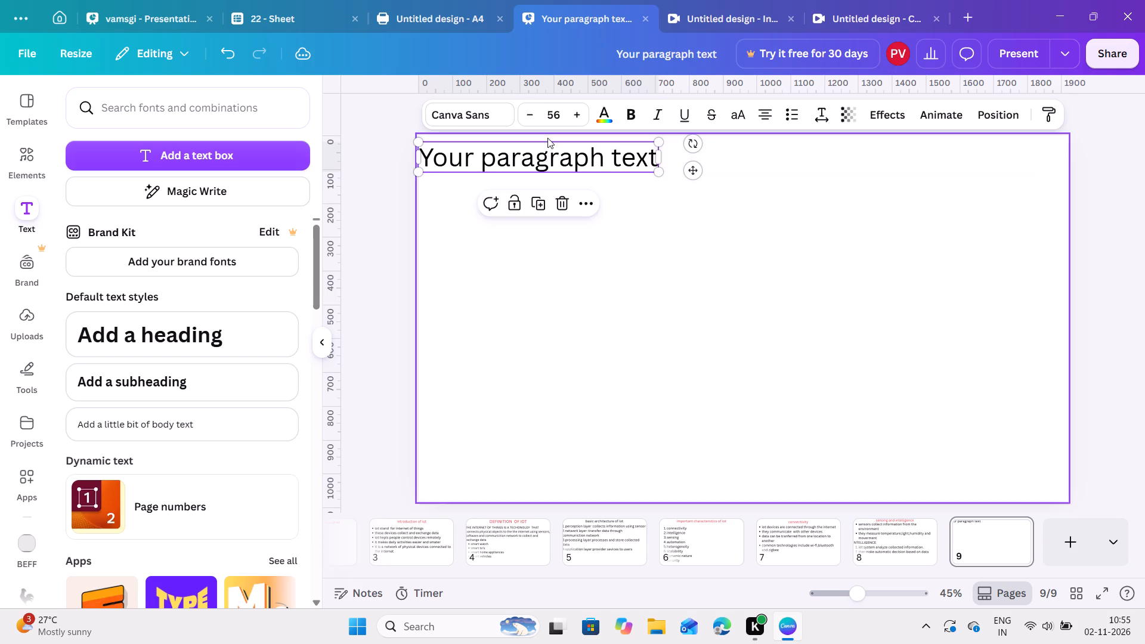
left_click_drag(660, 153, 1053, 162)
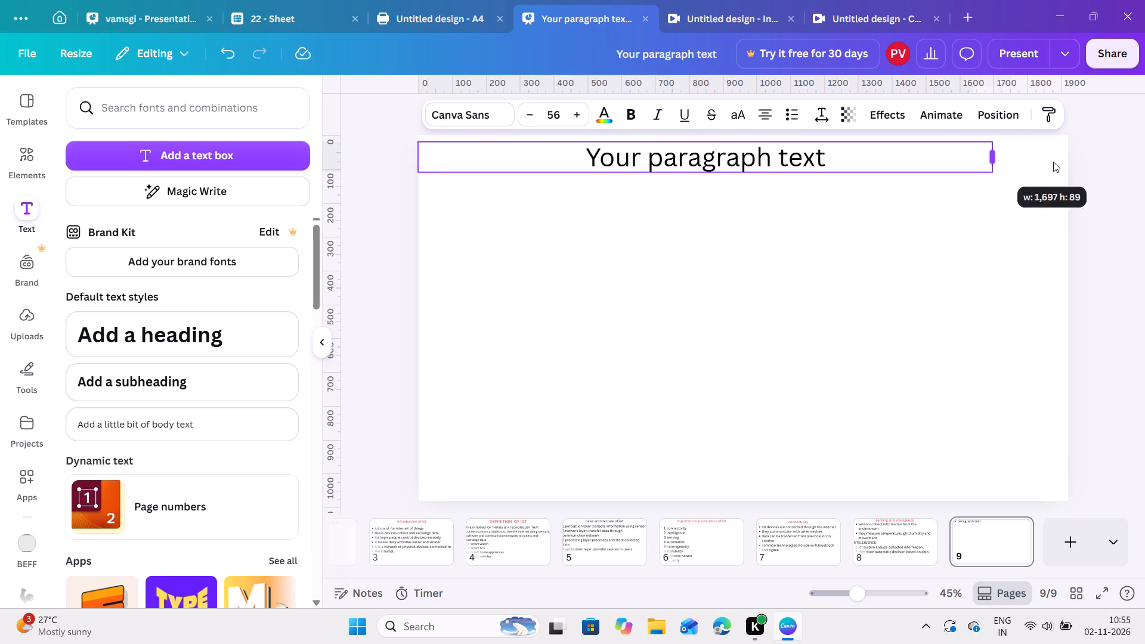
left_click_drag(1053, 162, 1064, 160)
Replace the placeholder text in the top text box with the heading "AUTOMATION AND DYNAMIC NATURE".
left_click(867, 156)
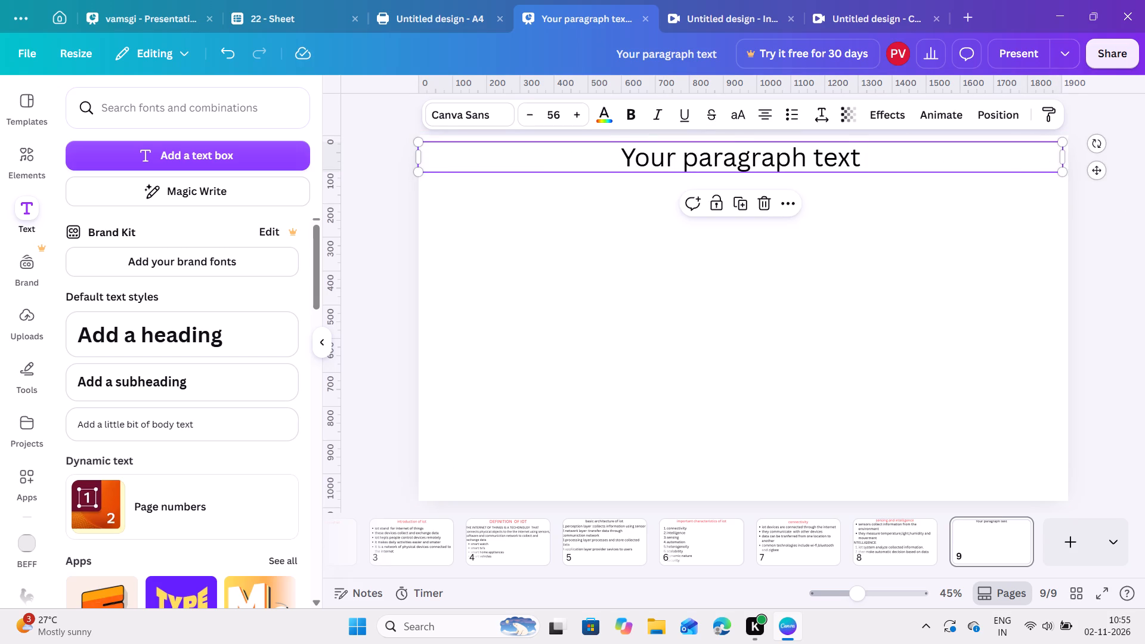
key("BackSpace")
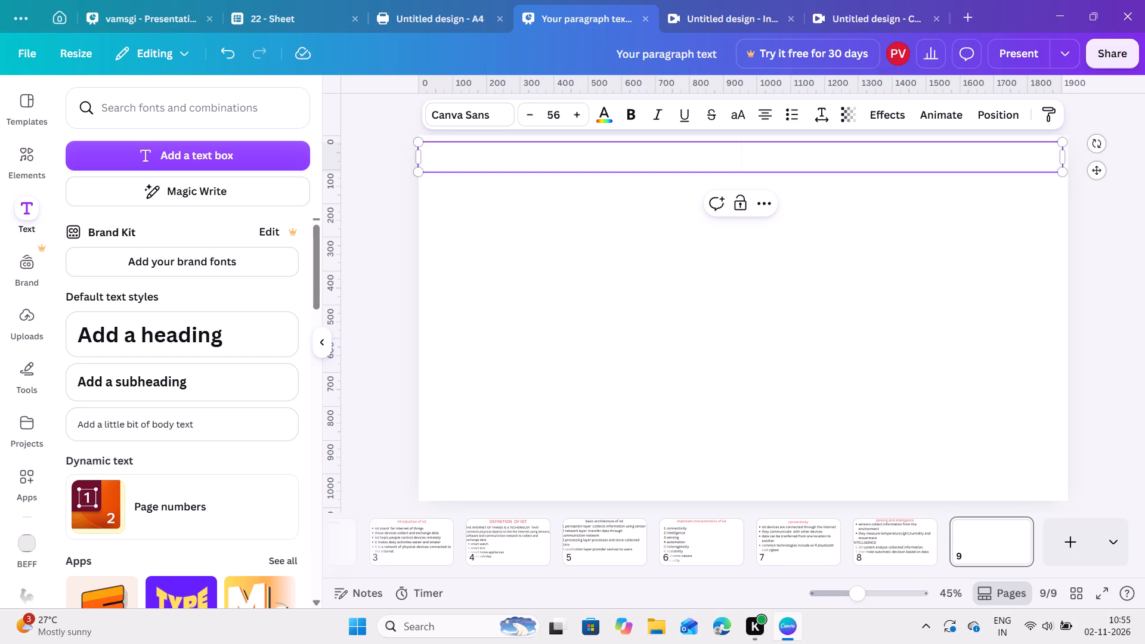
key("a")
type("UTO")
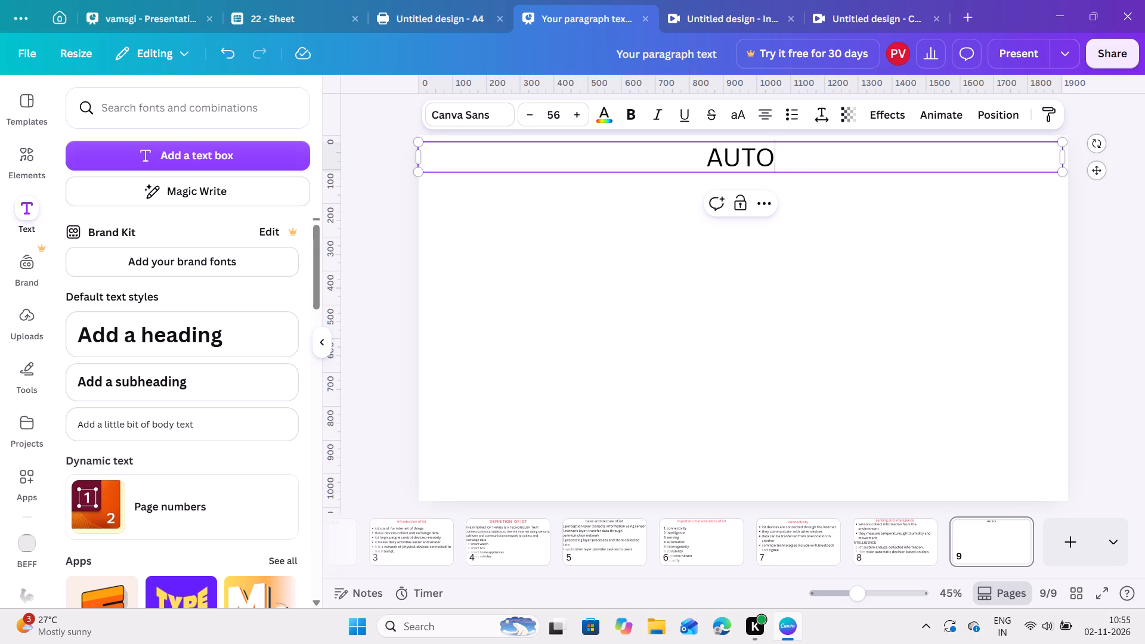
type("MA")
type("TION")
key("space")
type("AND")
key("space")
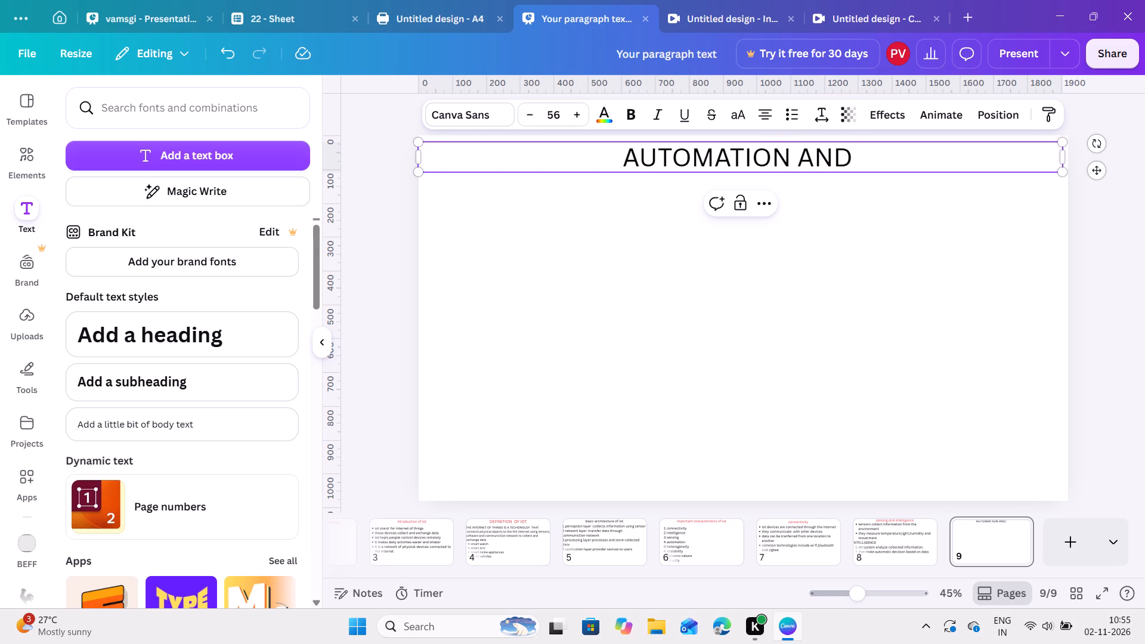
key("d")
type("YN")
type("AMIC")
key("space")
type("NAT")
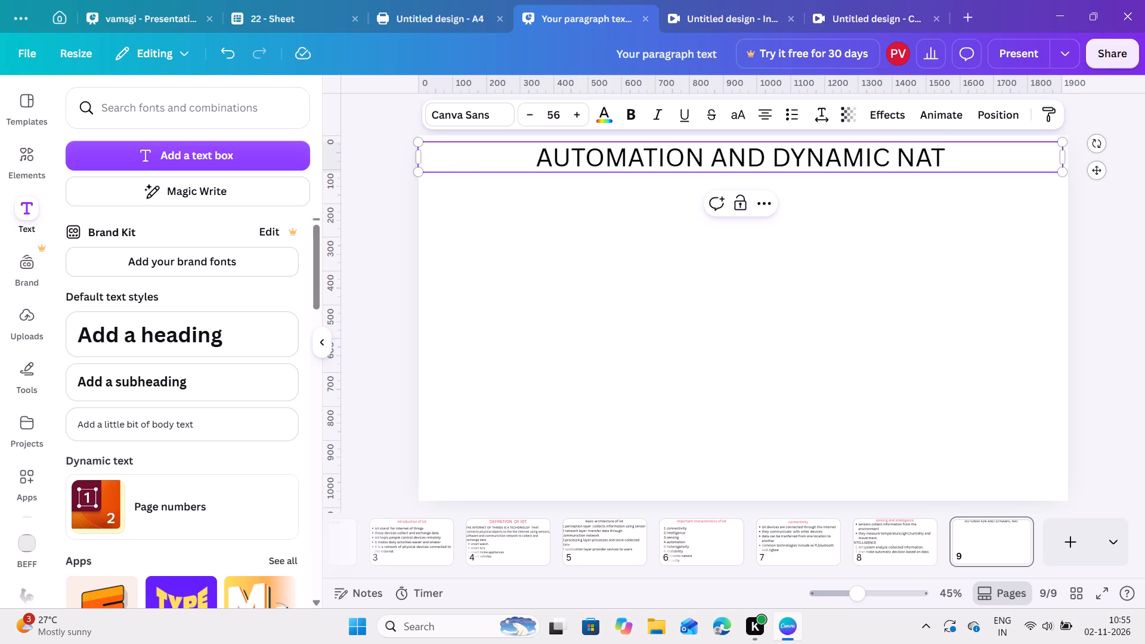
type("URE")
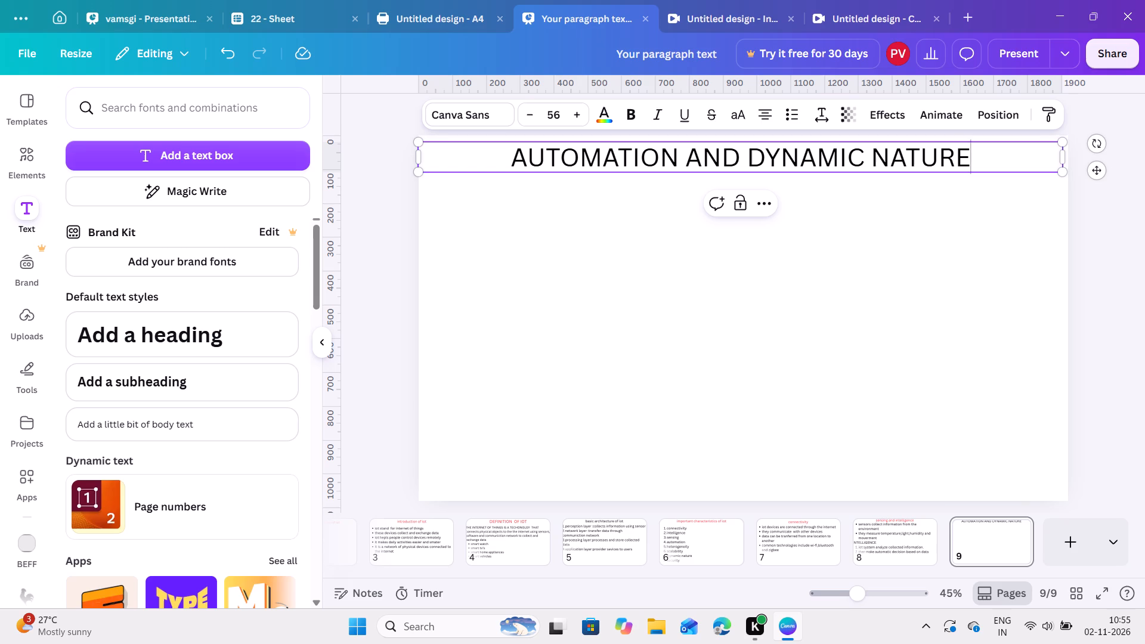
Colour the whole "AUTOMATION AND DYNAMIC NATURE" heading bright red (#ff3131).
double_click(981, 160)
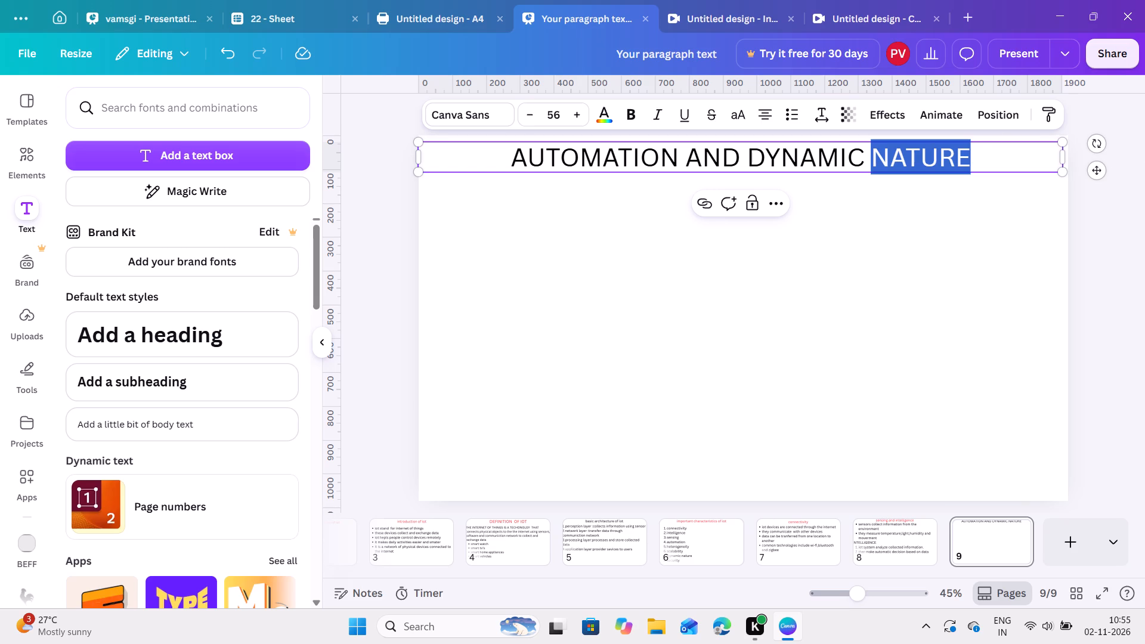
triple_click(981, 160)
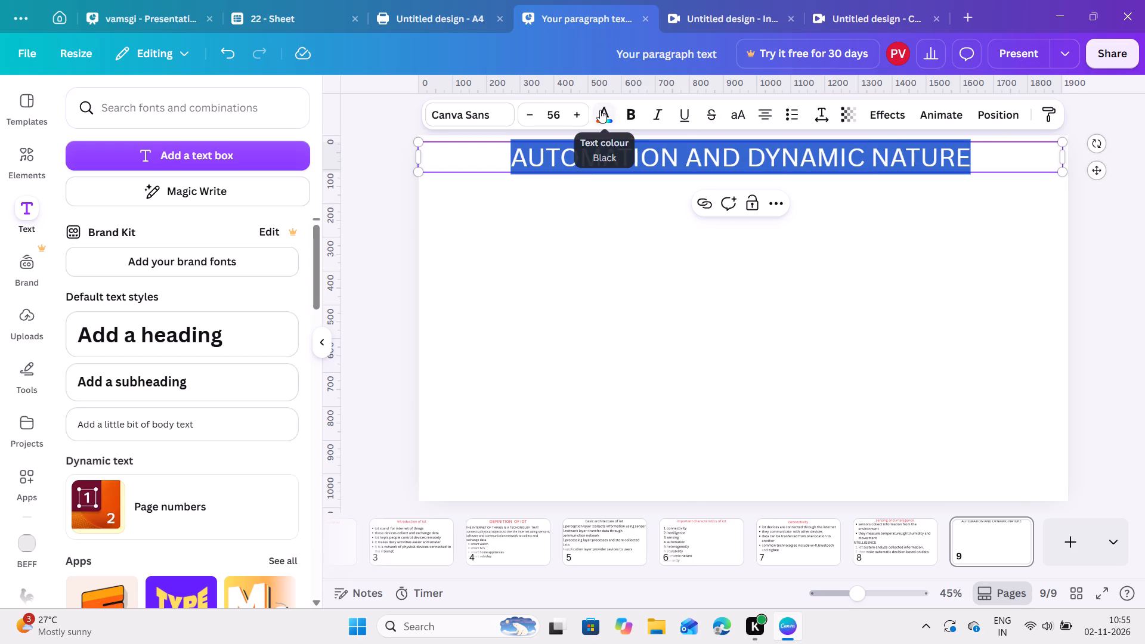
left_click(600, 110)
left_click(145, 202)
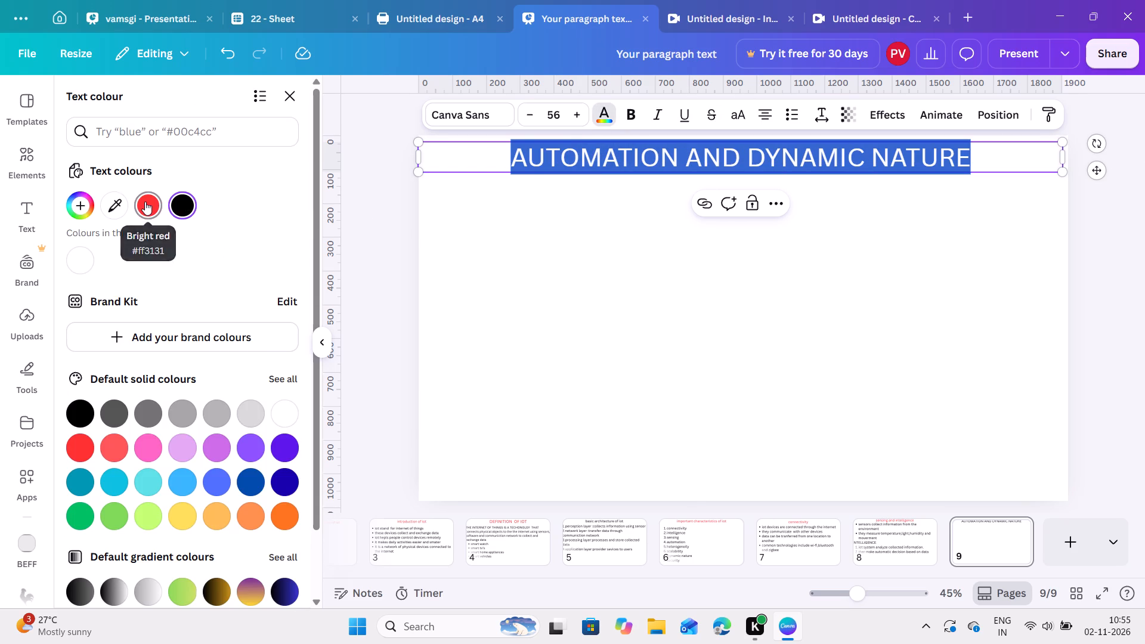
left_click(626, 274)
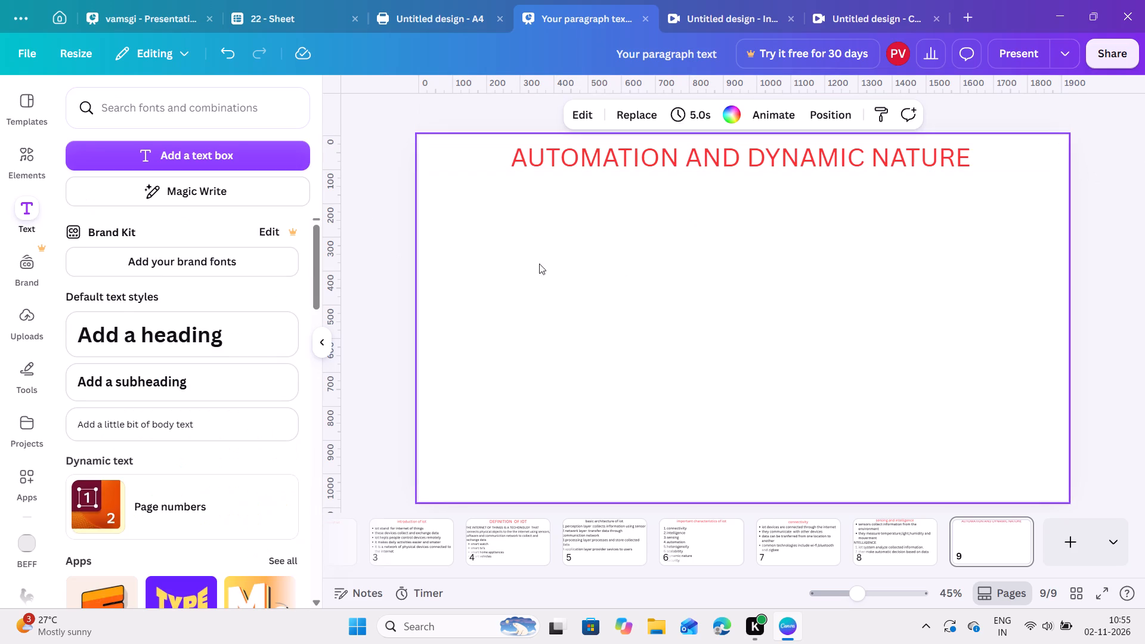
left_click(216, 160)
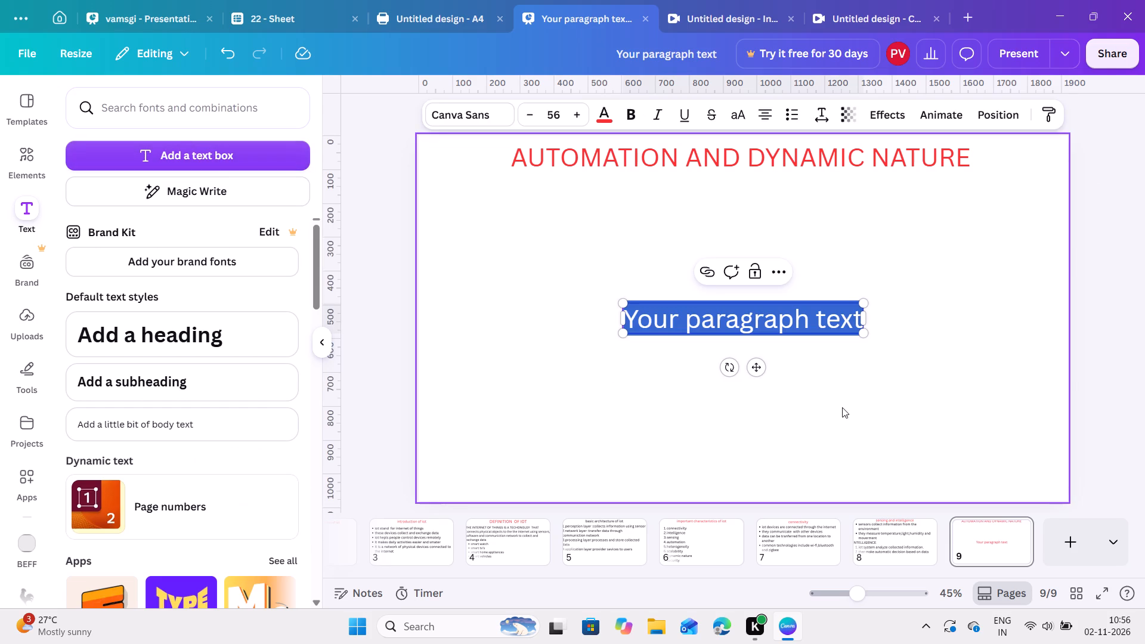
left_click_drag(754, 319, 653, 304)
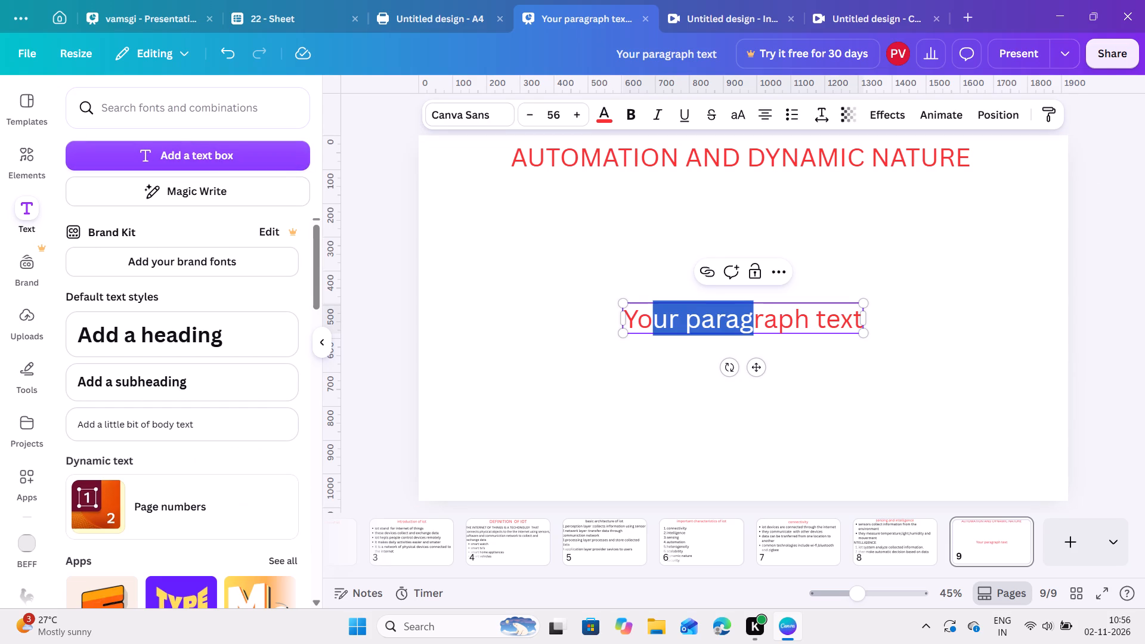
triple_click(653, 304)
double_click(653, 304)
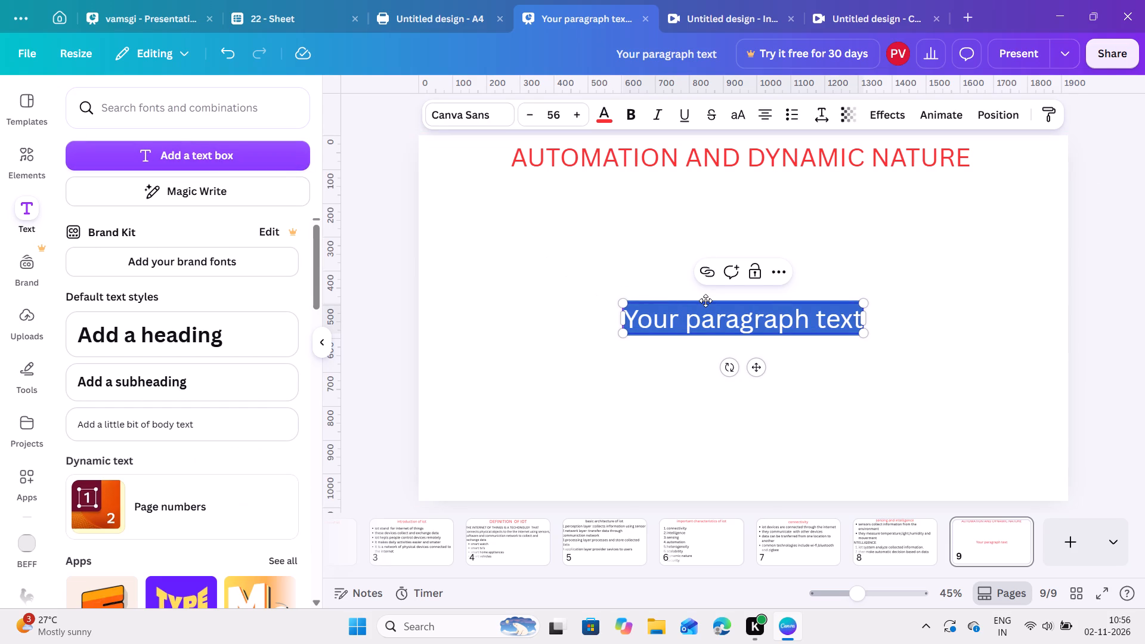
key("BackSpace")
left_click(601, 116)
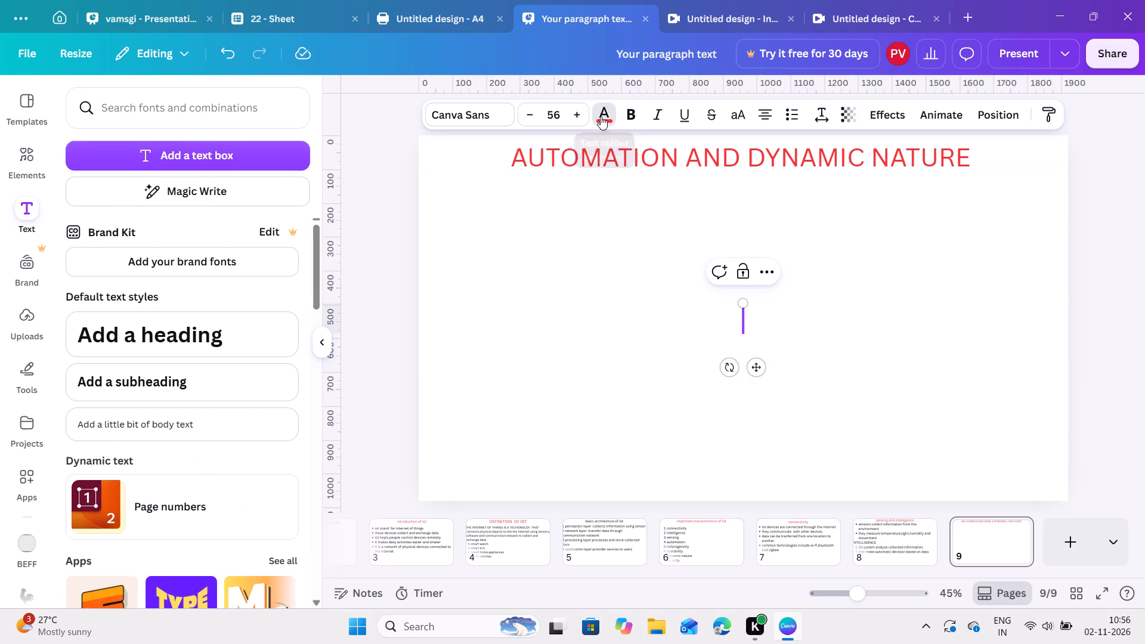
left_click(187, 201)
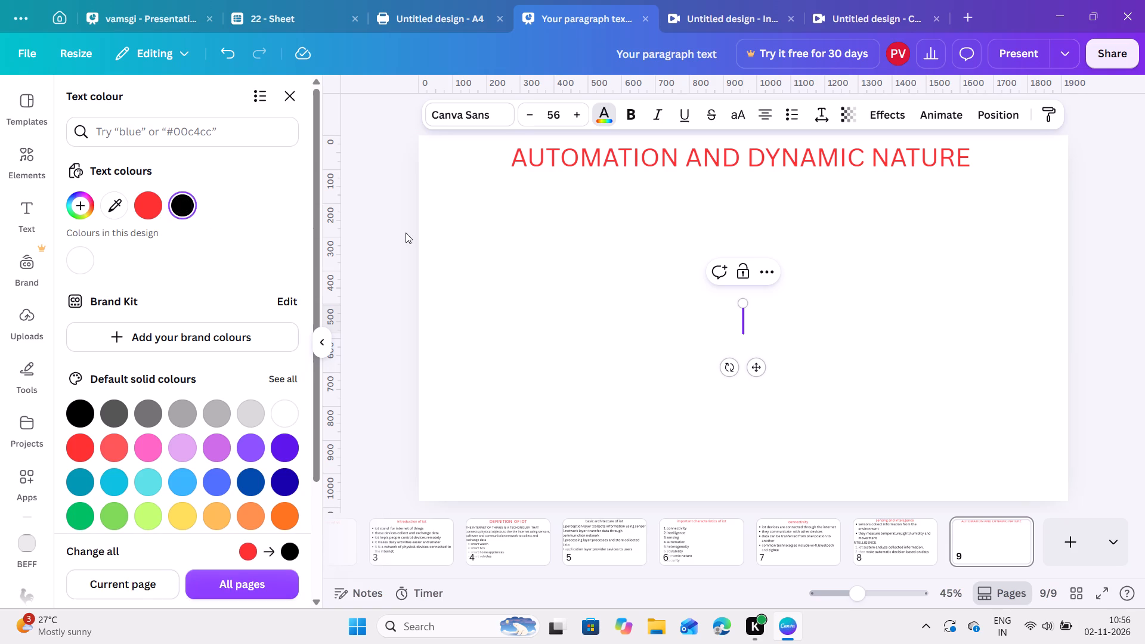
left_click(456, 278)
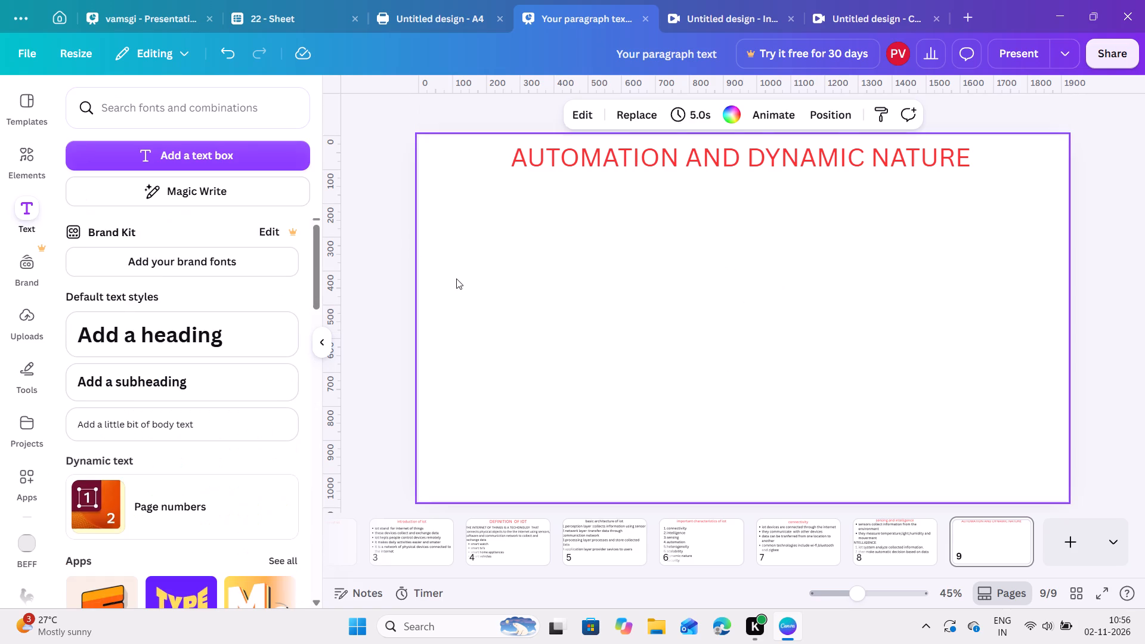
Add a second text box directly below the heading on page 9 and widen it to the full page width.
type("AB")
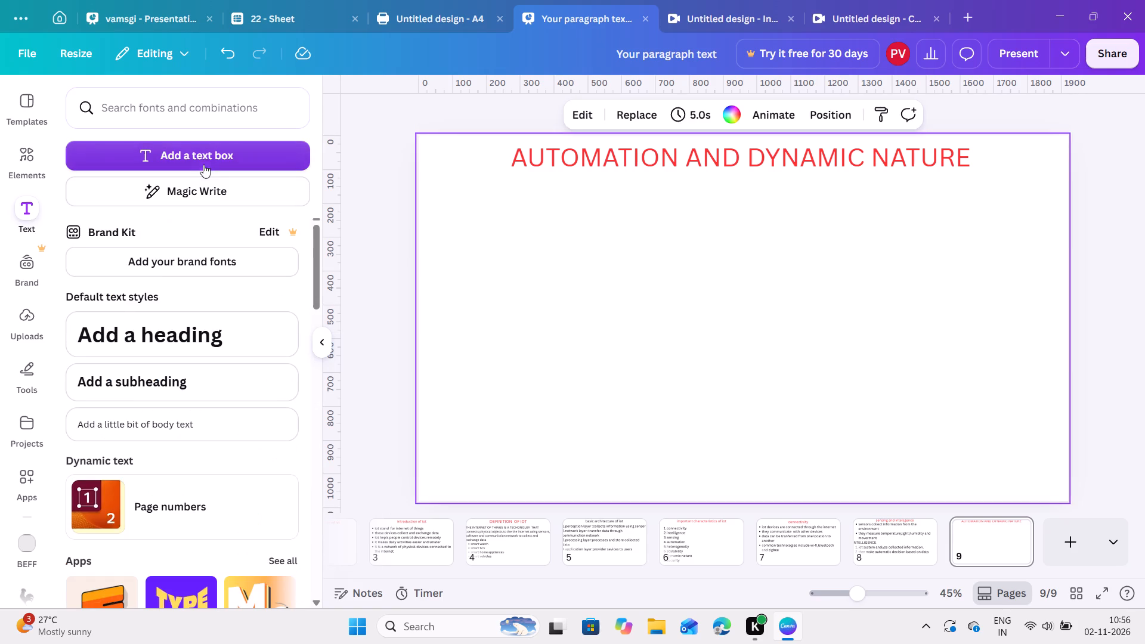
left_click(200, 157)
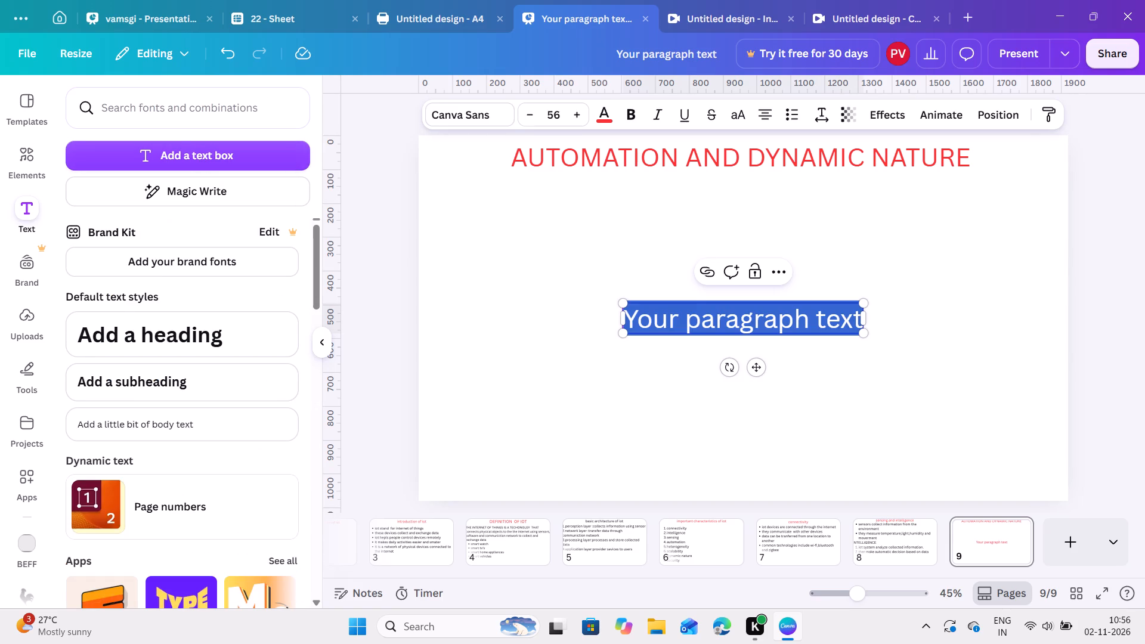
left_click_drag(694, 301, 497, 191)
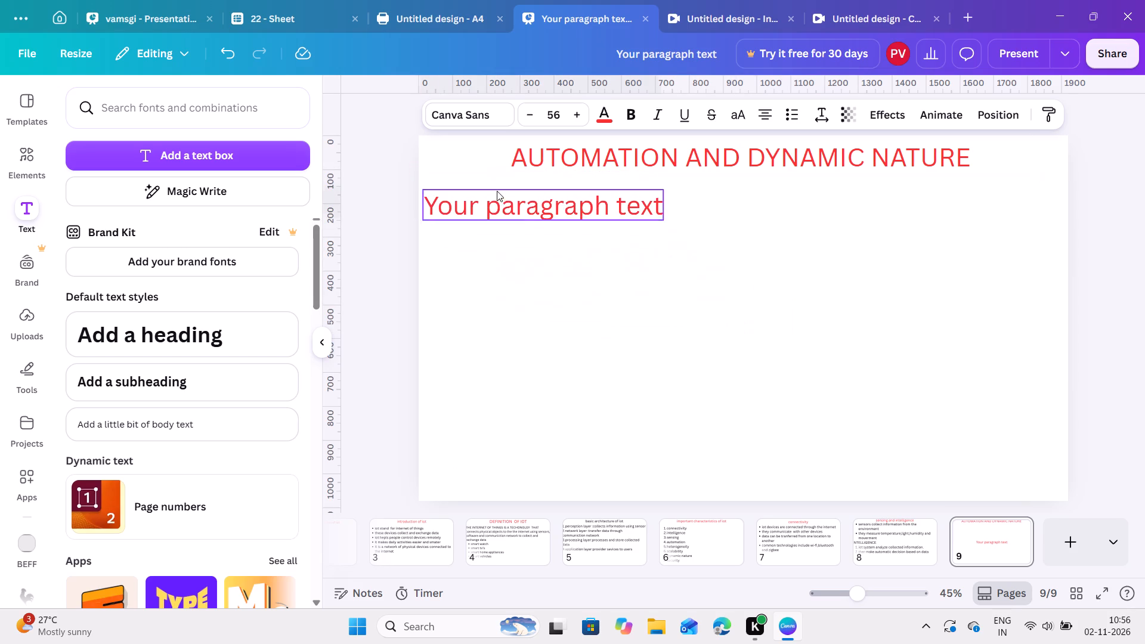
left_click_drag(497, 191, 494, 182)
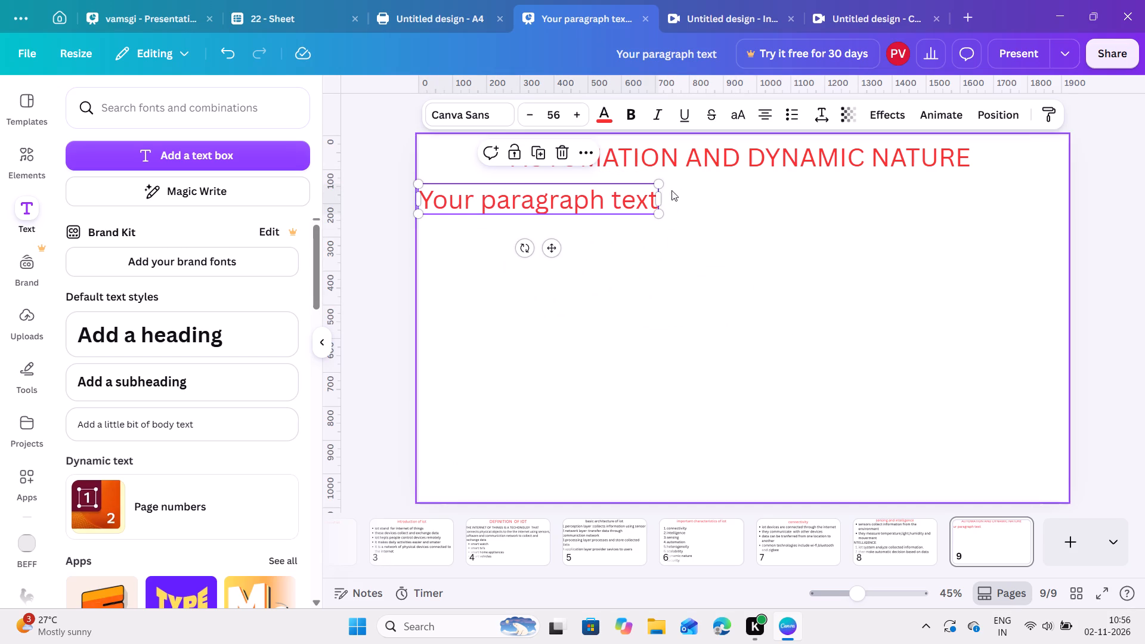
left_click(660, 199)
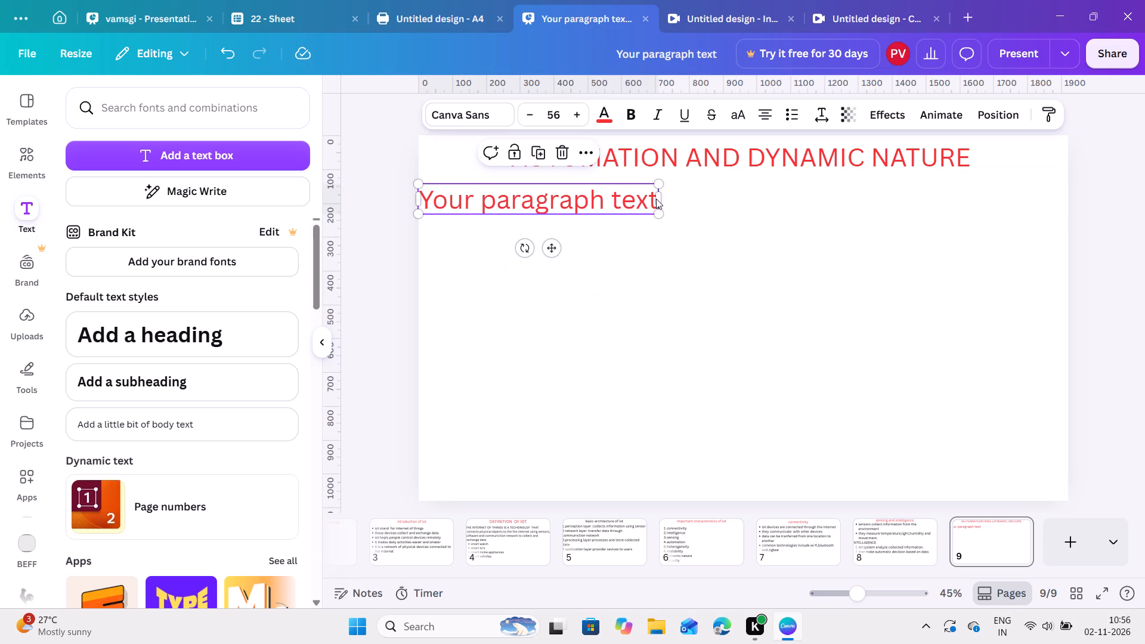
left_click(665, 199)
left_click_drag(665, 199, 877, 205)
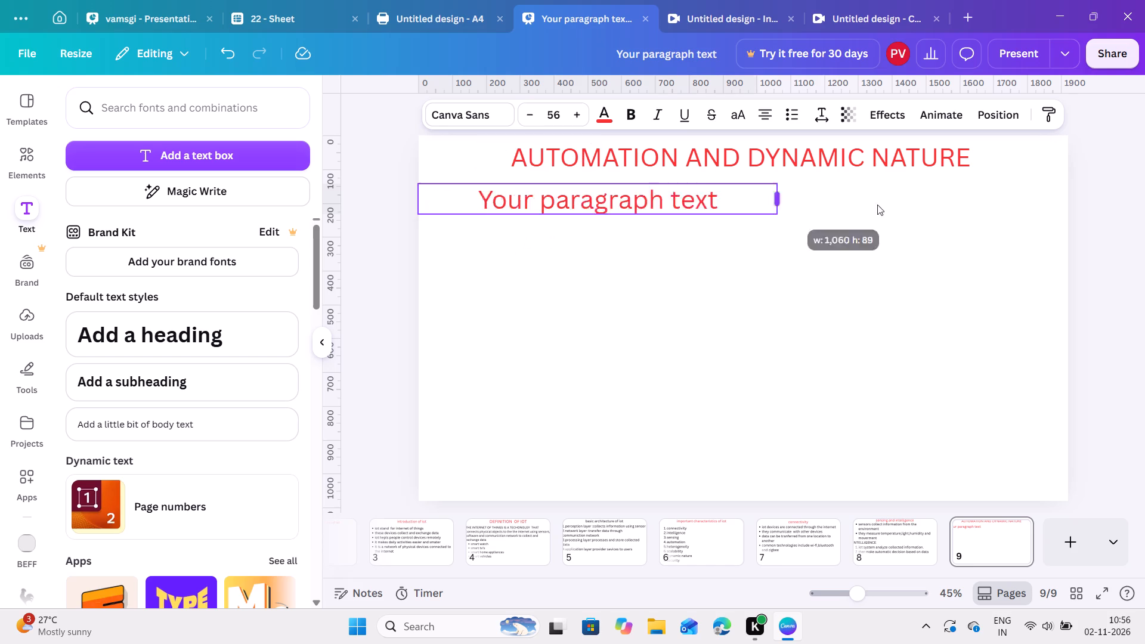
left_click_drag(877, 205, 1073, 206)
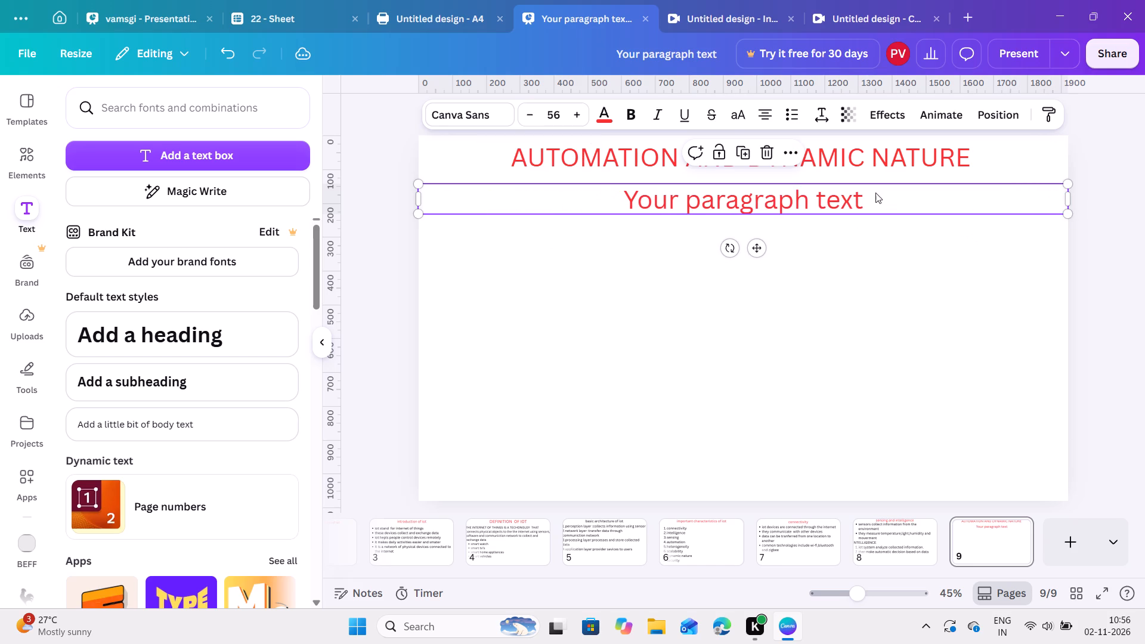
Clear the placeholder text from the new body text box and format it left-aligned at font size 48.
triple_click(875, 193)
key("BackSpace")
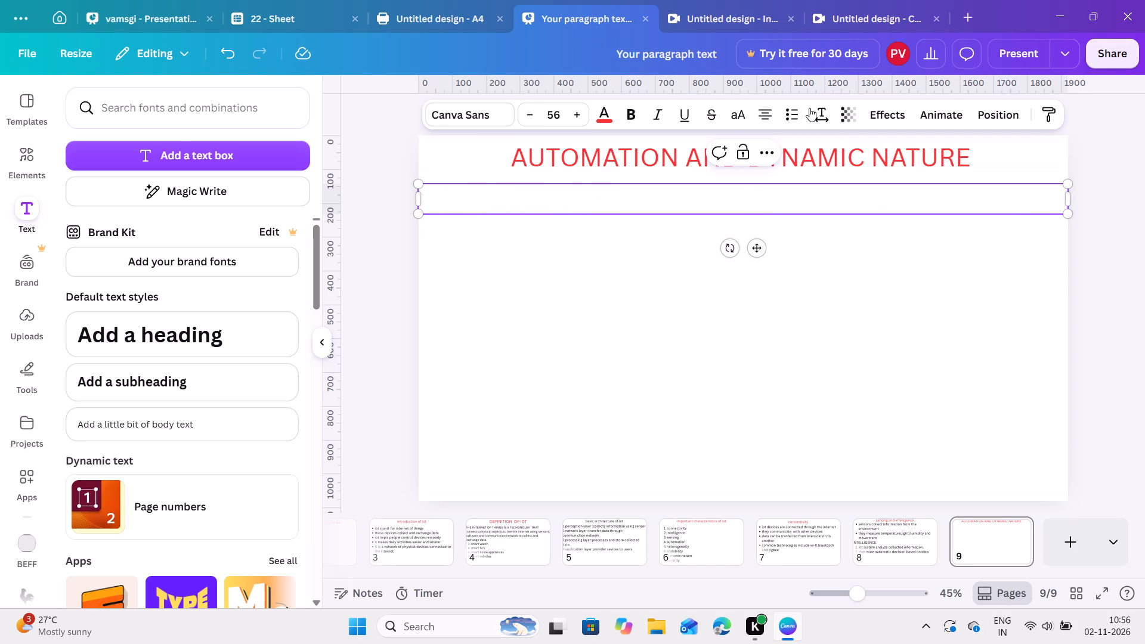
left_click(760, 117)
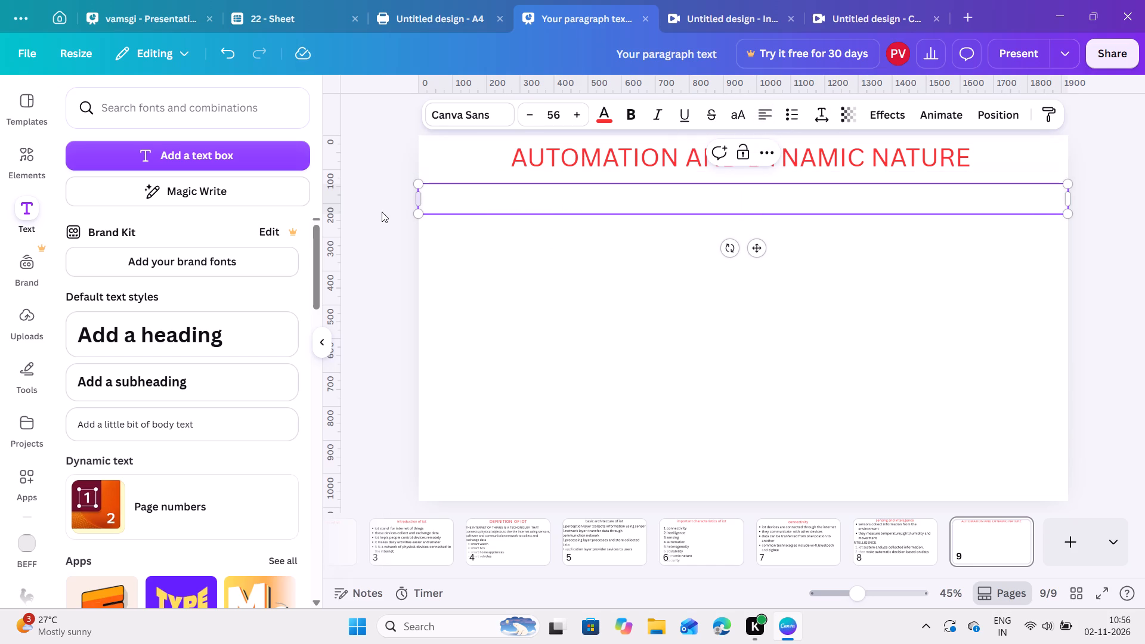
triple_click(532, 116)
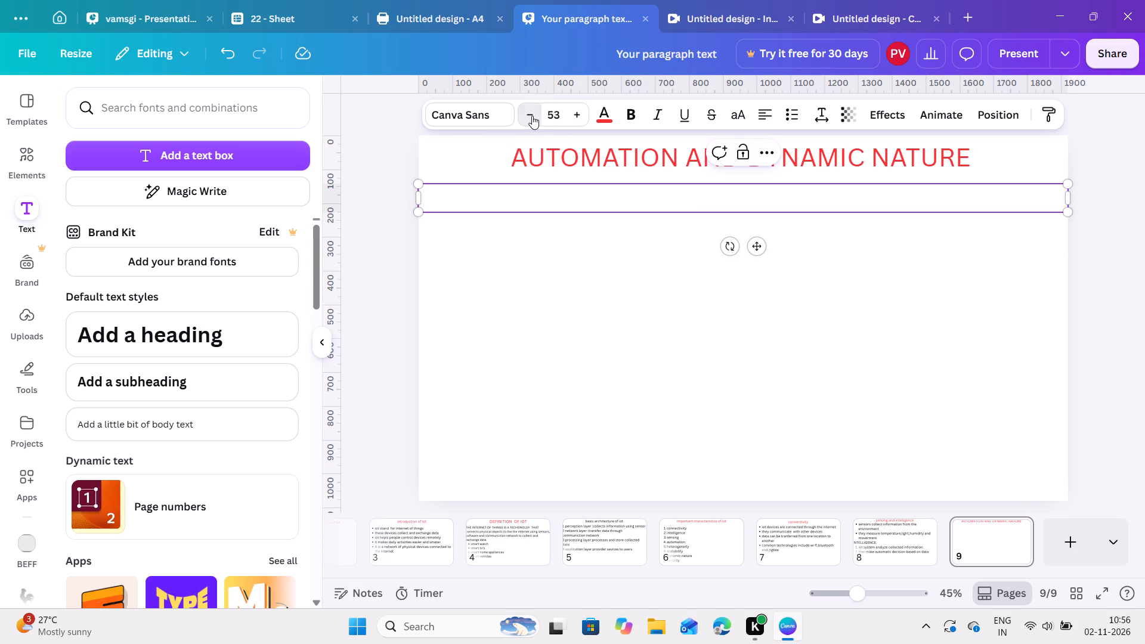
triple_click(532, 116)
double_click(532, 116)
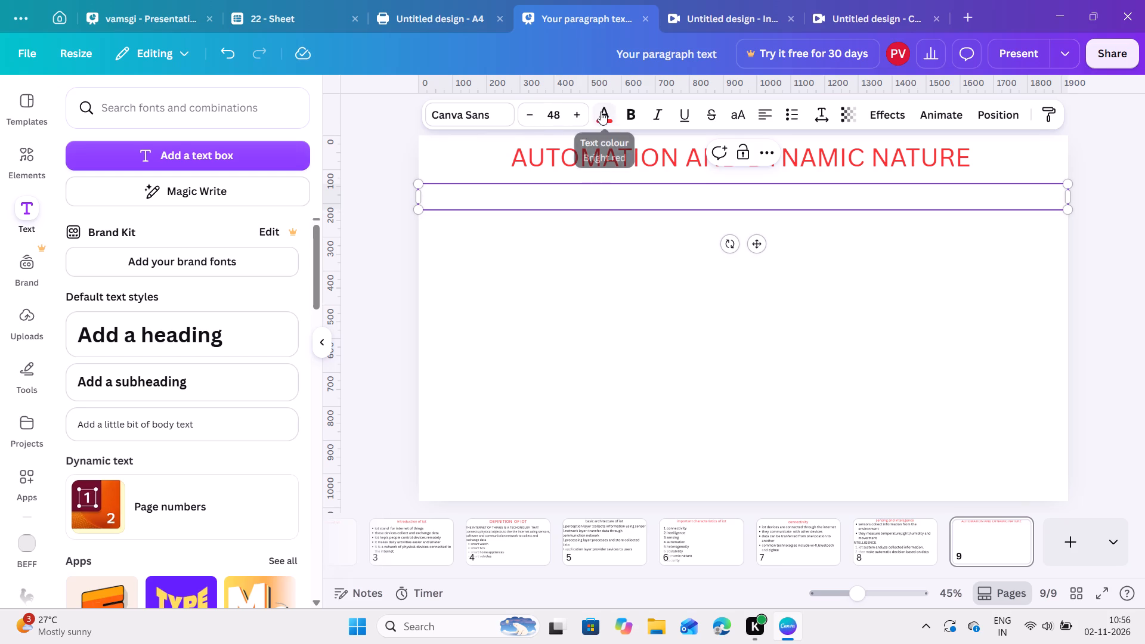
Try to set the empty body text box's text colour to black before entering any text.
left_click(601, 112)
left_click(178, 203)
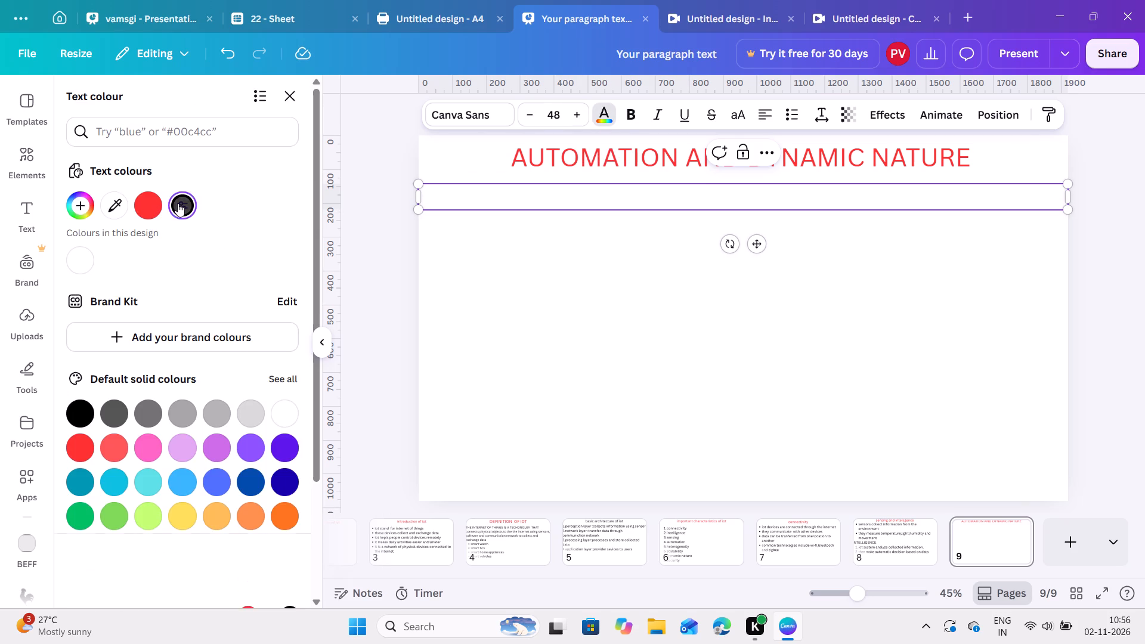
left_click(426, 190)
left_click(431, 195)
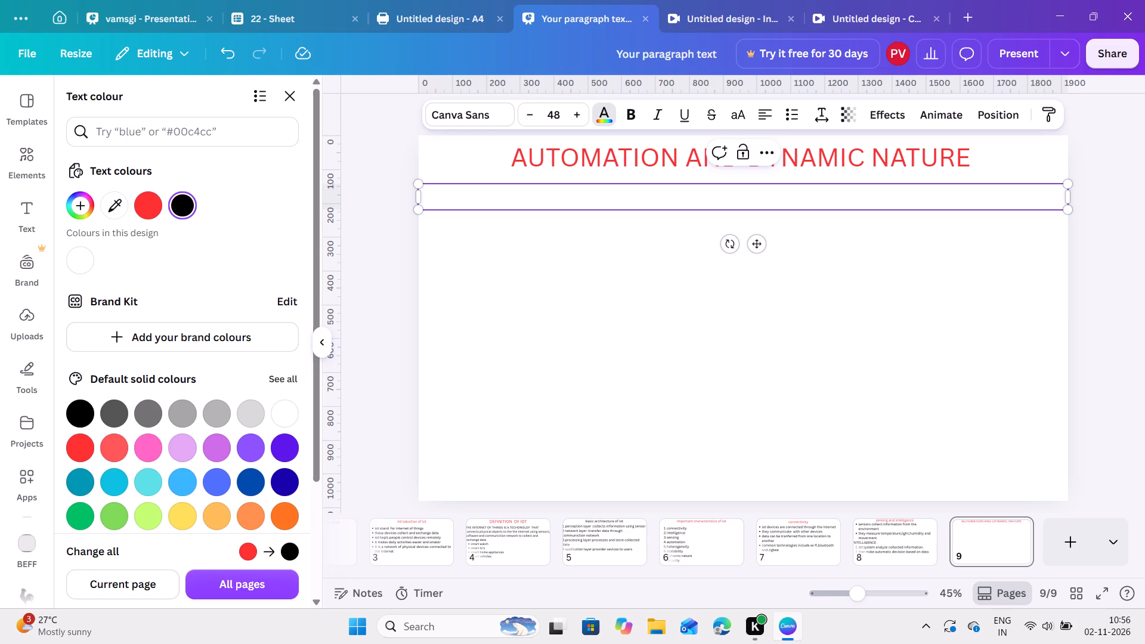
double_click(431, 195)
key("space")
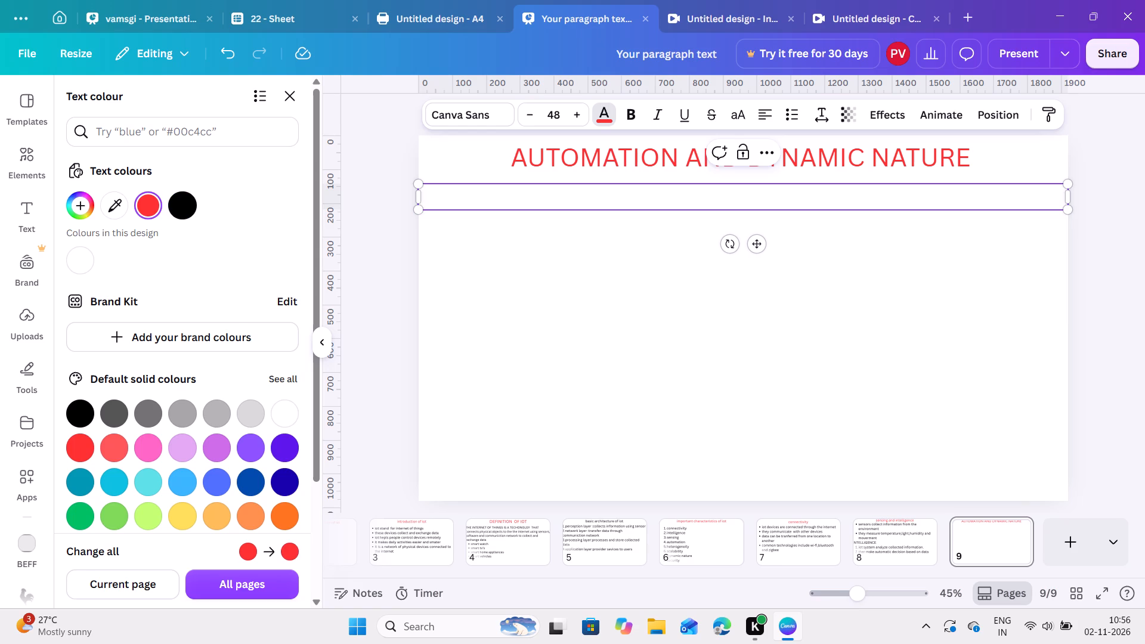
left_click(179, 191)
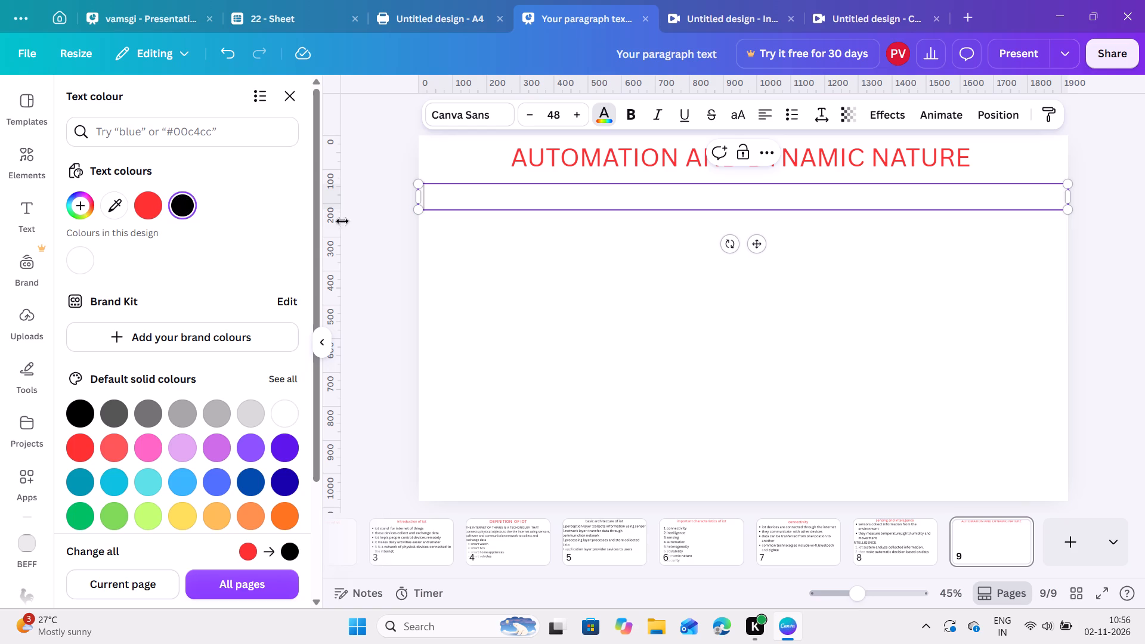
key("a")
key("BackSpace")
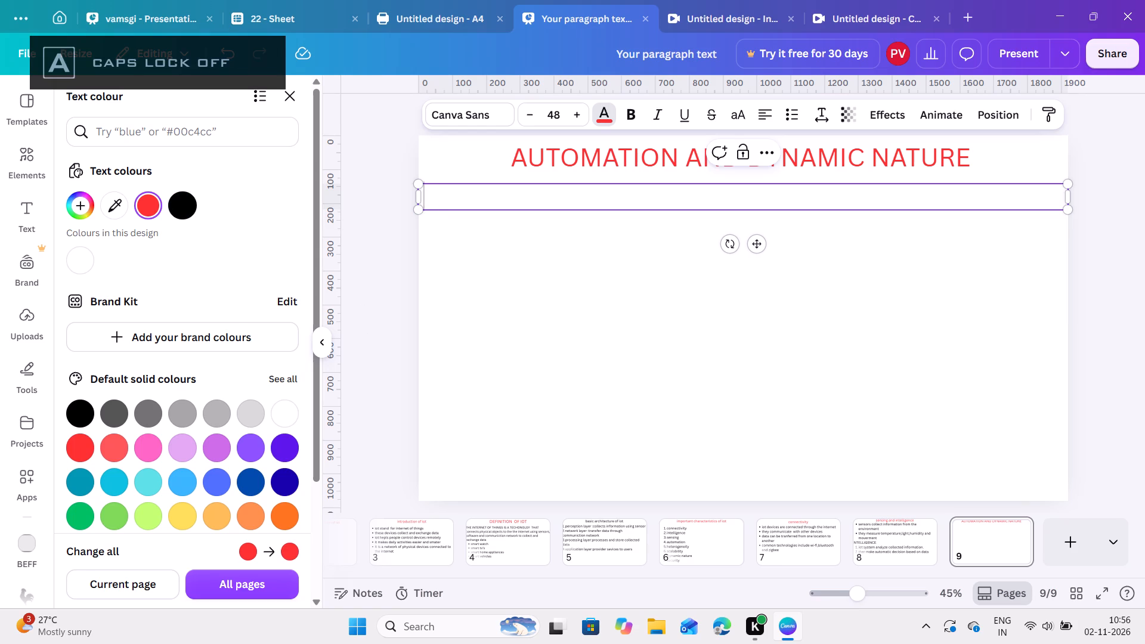
Enter "automation" in the body text box and colour the word black.
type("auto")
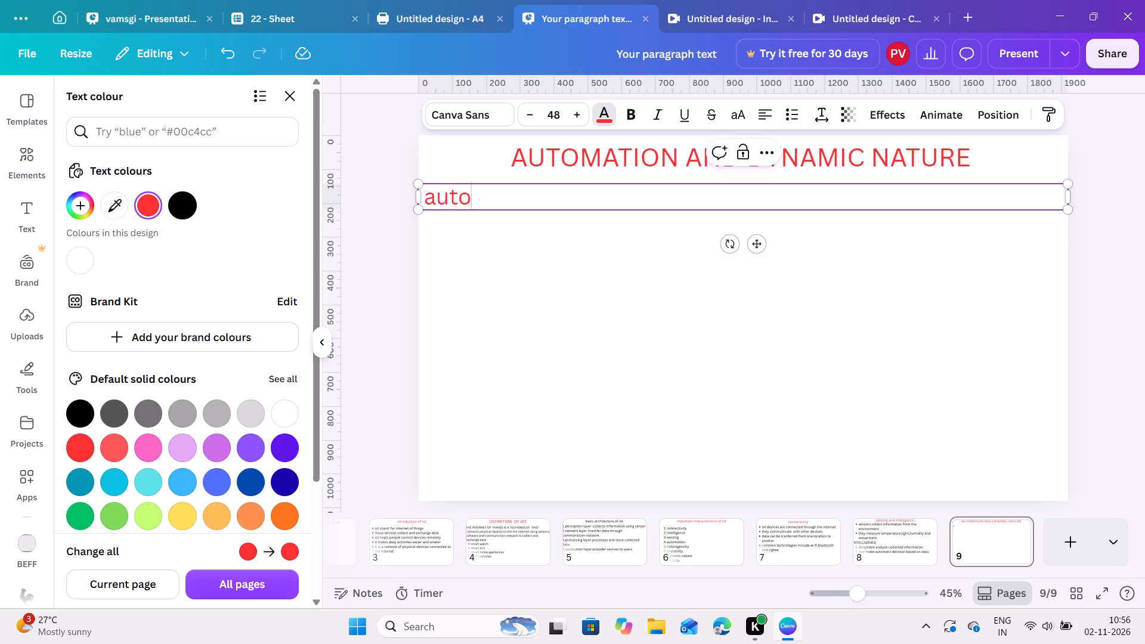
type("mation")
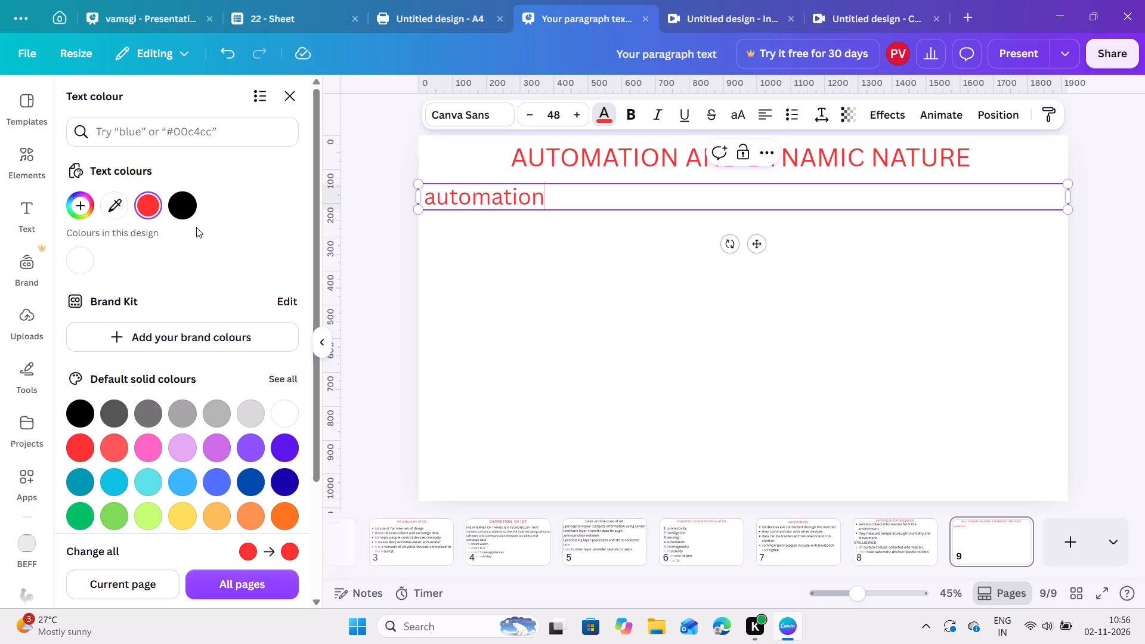
left_click(178, 195)
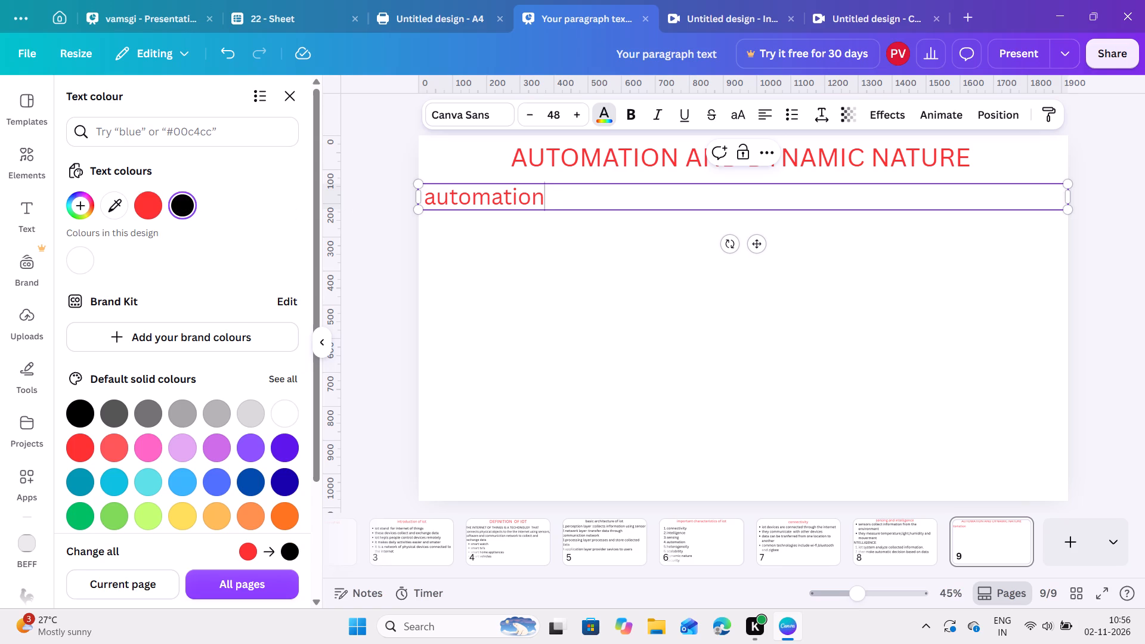
left_click(560, 191)
left_click_drag(560, 191, 506, 191)
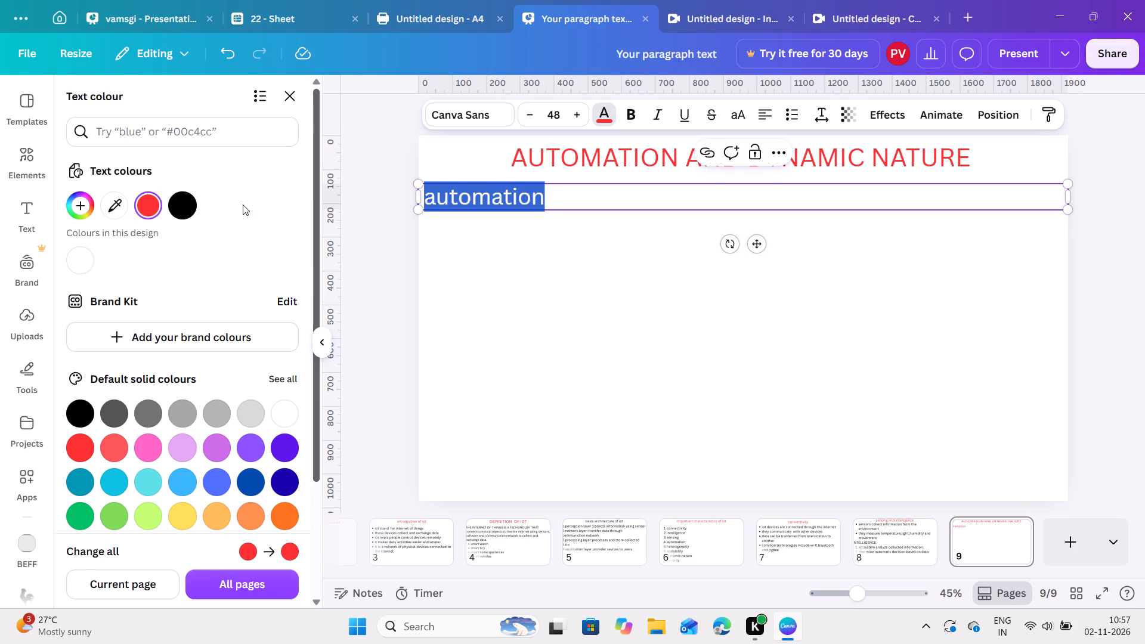
left_click(194, 199)
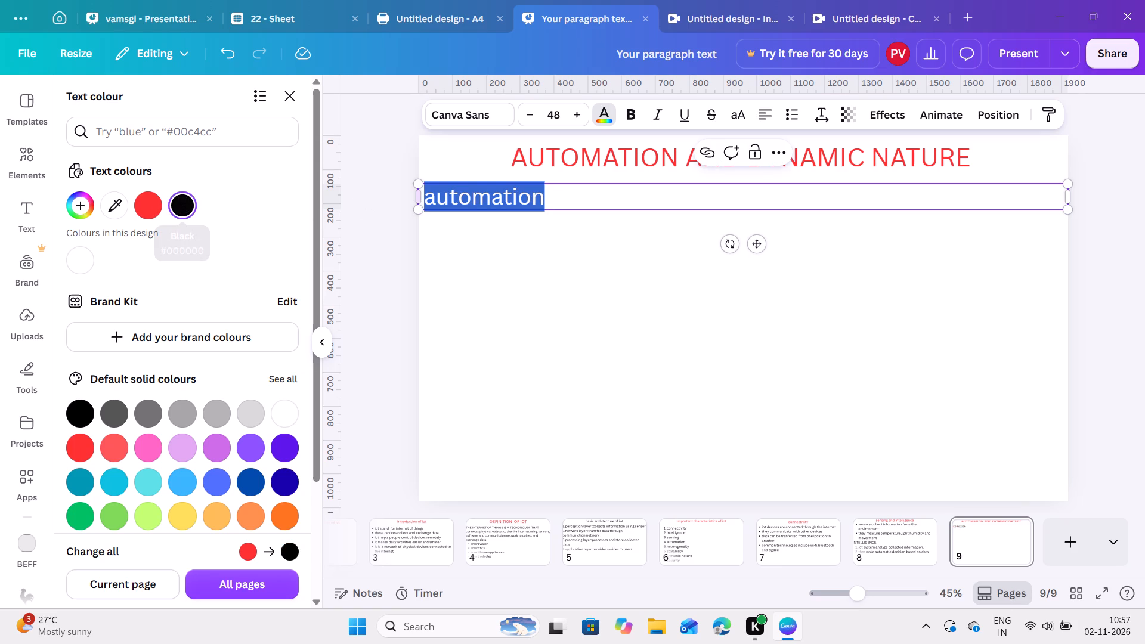
Start a bulleted list on a new line below "automation".
left_click(584, 193)
key("Return")
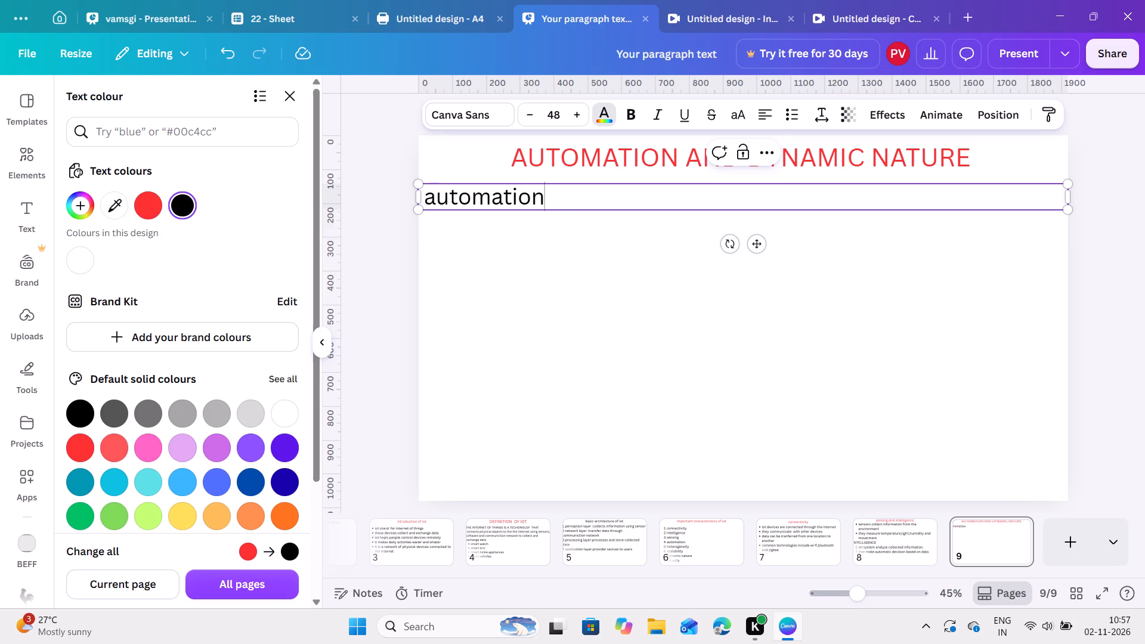
left_click(789, 116)
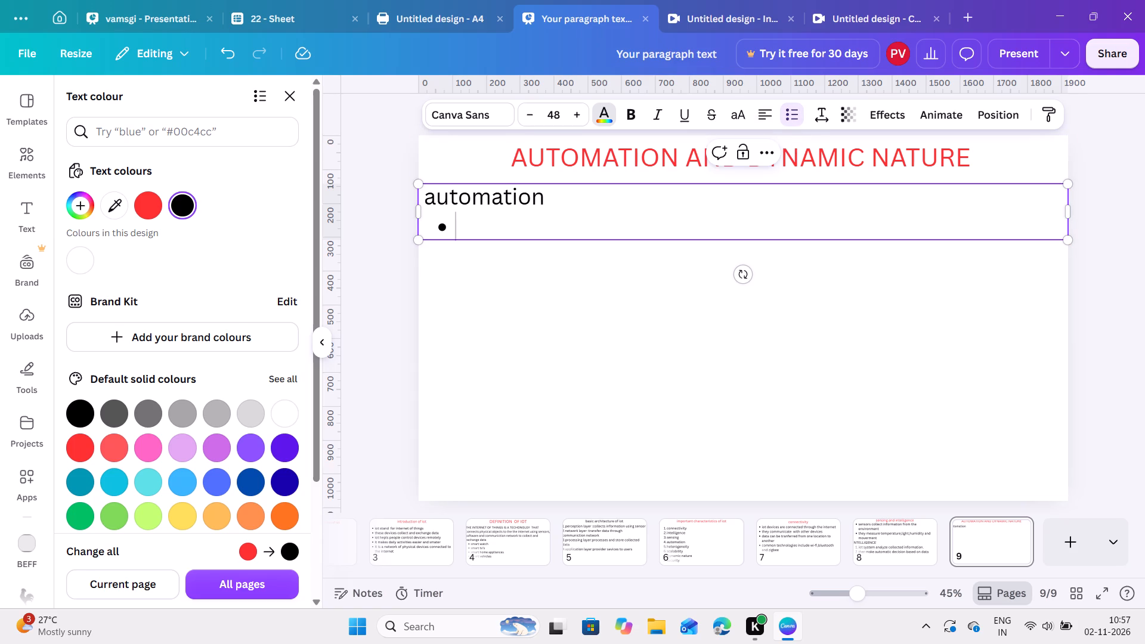
Add a colon after the word "automation", keeping the bullet on the line directly below it.
left_click(544, 203)
key("semicolon")
key("BackSpace")
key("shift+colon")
key("Return")
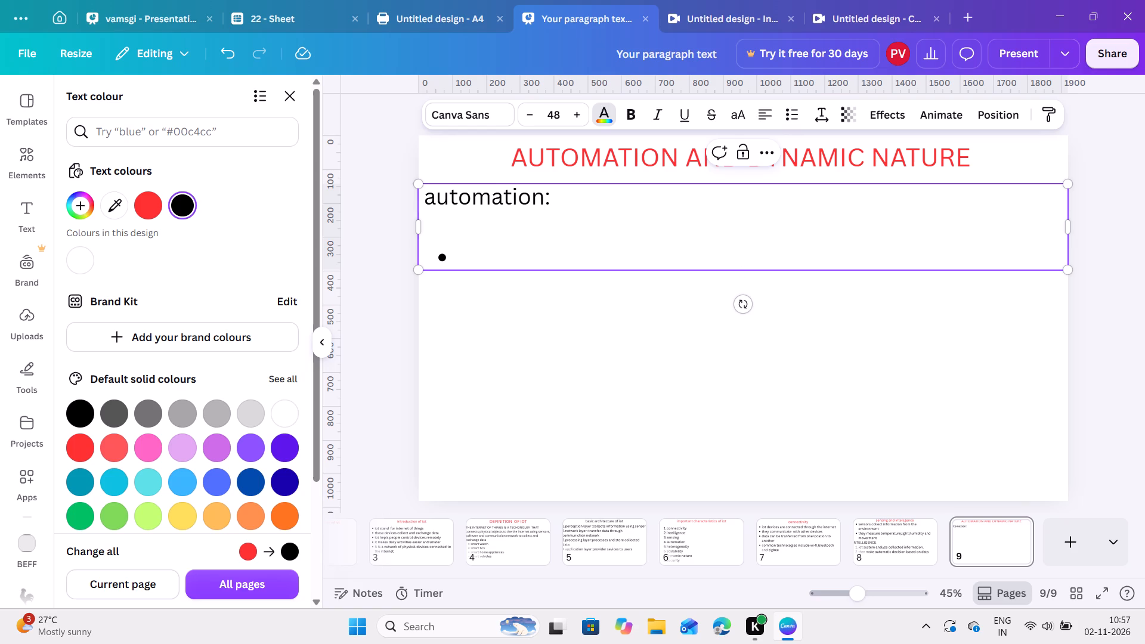
left_click(471, 238)
key("BackSpace")
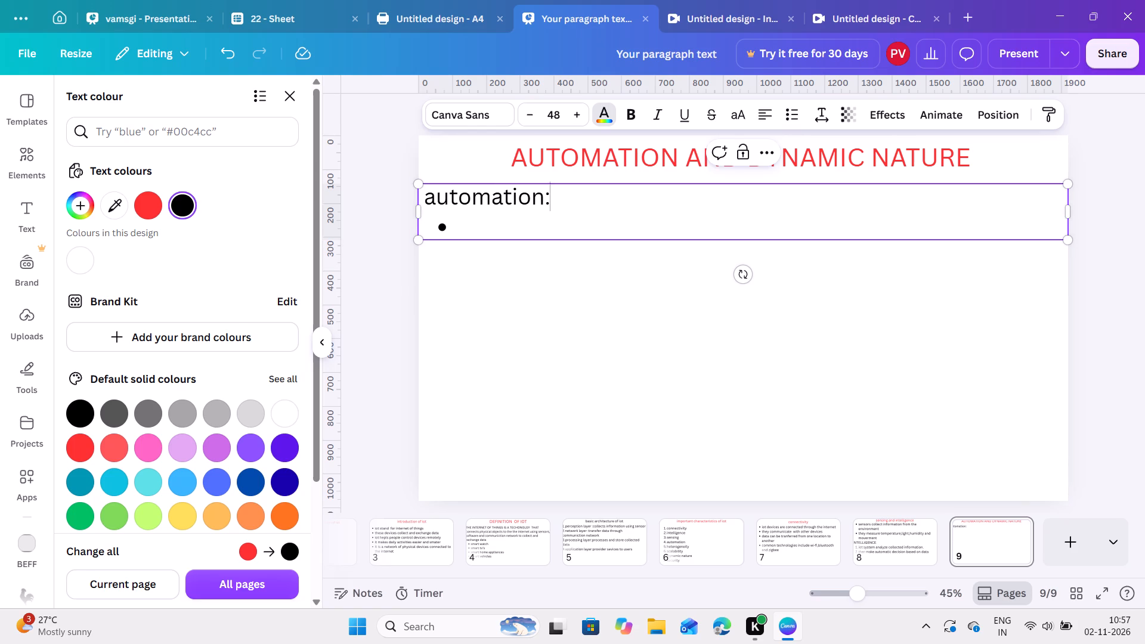
Enter the first bullet's text under "automation:", stating that devices perform tasks automatically.
left_click(454, 229)
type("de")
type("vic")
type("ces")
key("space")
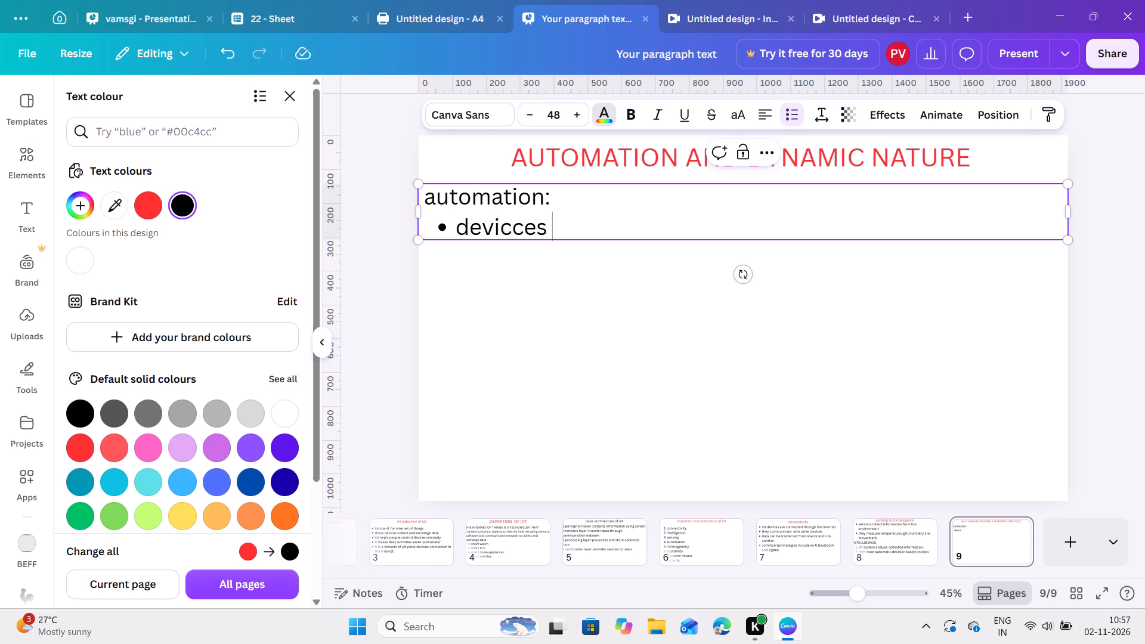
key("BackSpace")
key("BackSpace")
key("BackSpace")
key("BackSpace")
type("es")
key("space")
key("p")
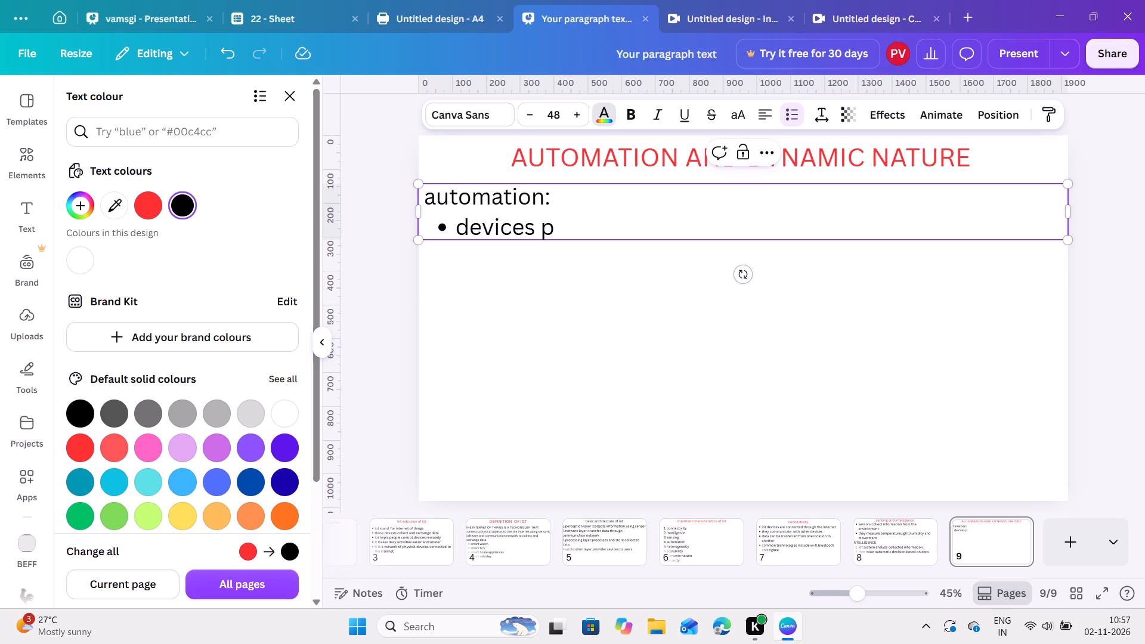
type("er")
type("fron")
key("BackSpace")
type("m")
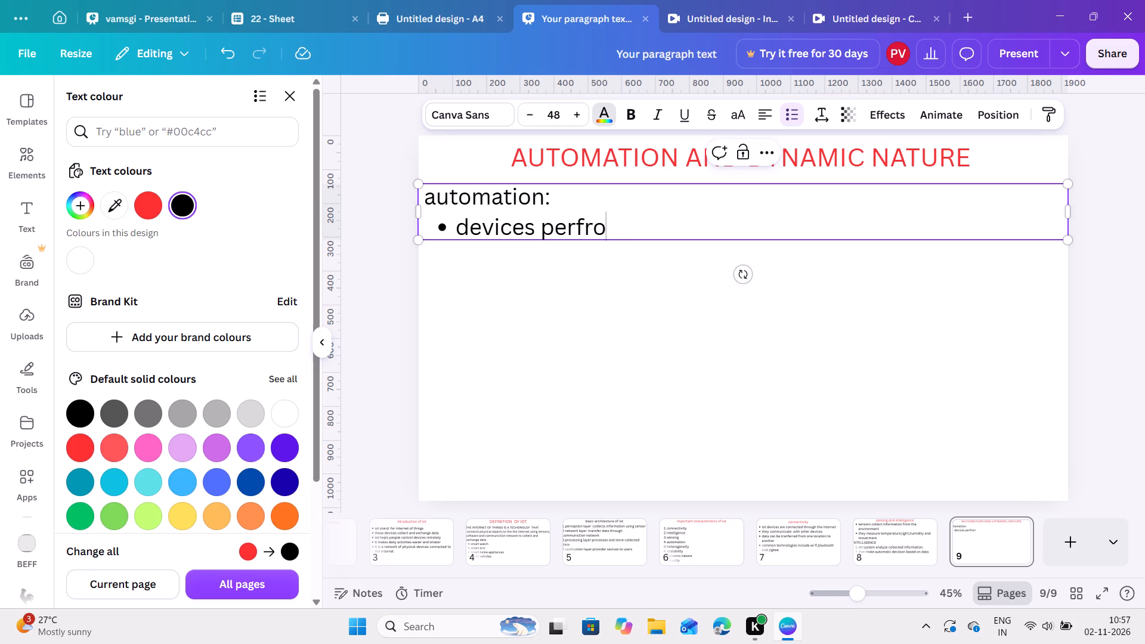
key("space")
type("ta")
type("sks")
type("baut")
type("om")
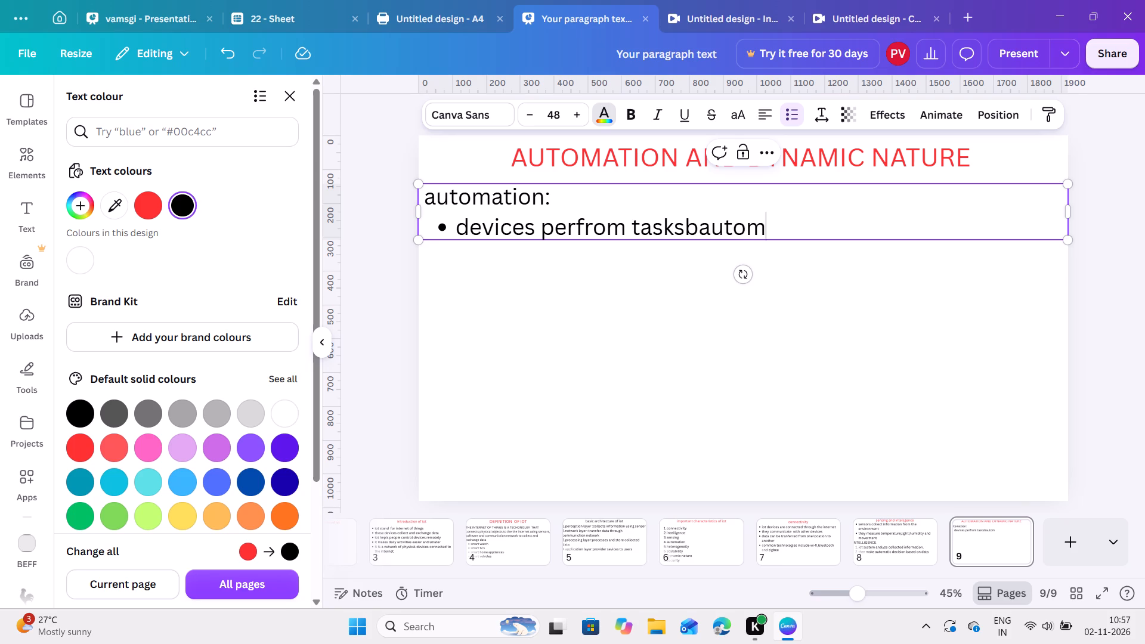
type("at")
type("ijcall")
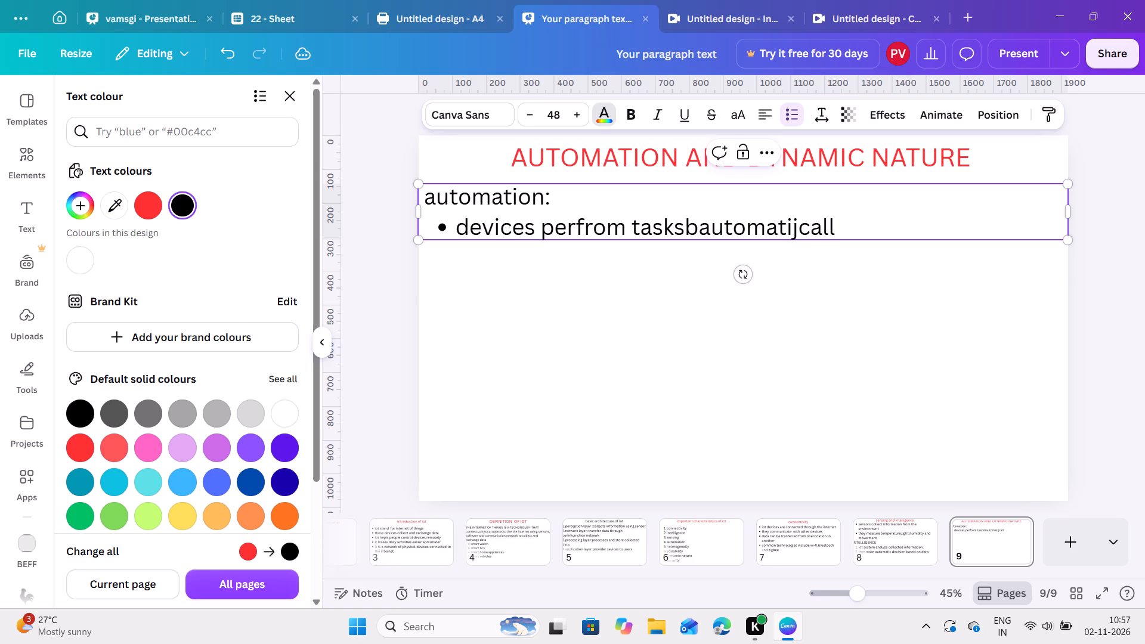
Correct the end of the first bullet to read "tasks automatically", with a single space between the two words.
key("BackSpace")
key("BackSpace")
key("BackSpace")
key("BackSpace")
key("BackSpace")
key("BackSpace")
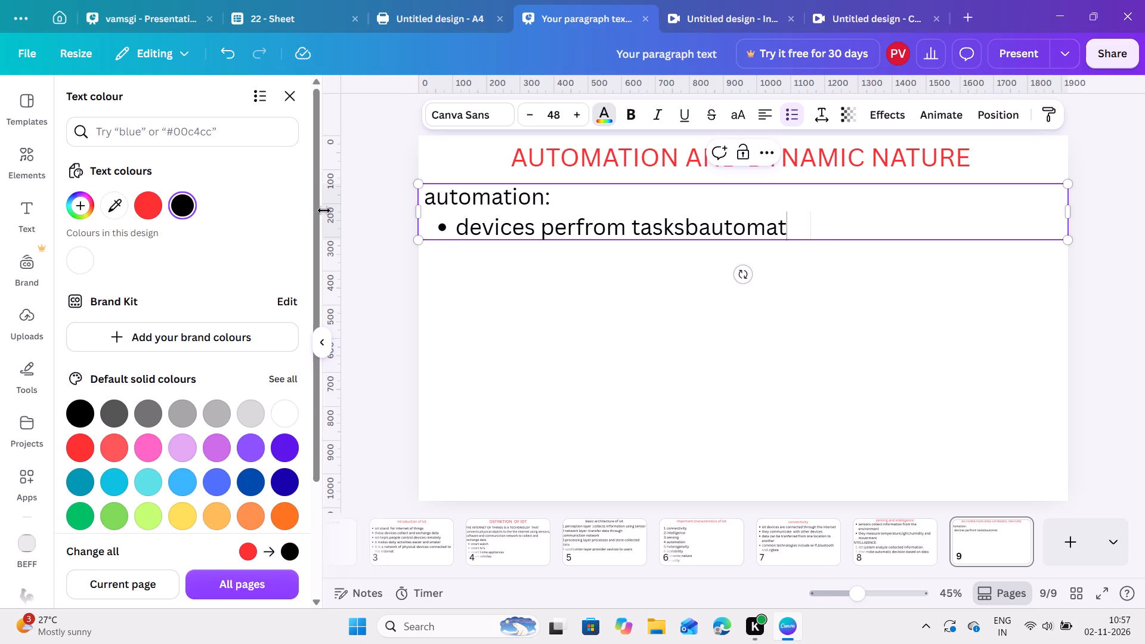
left_click(701, 228)
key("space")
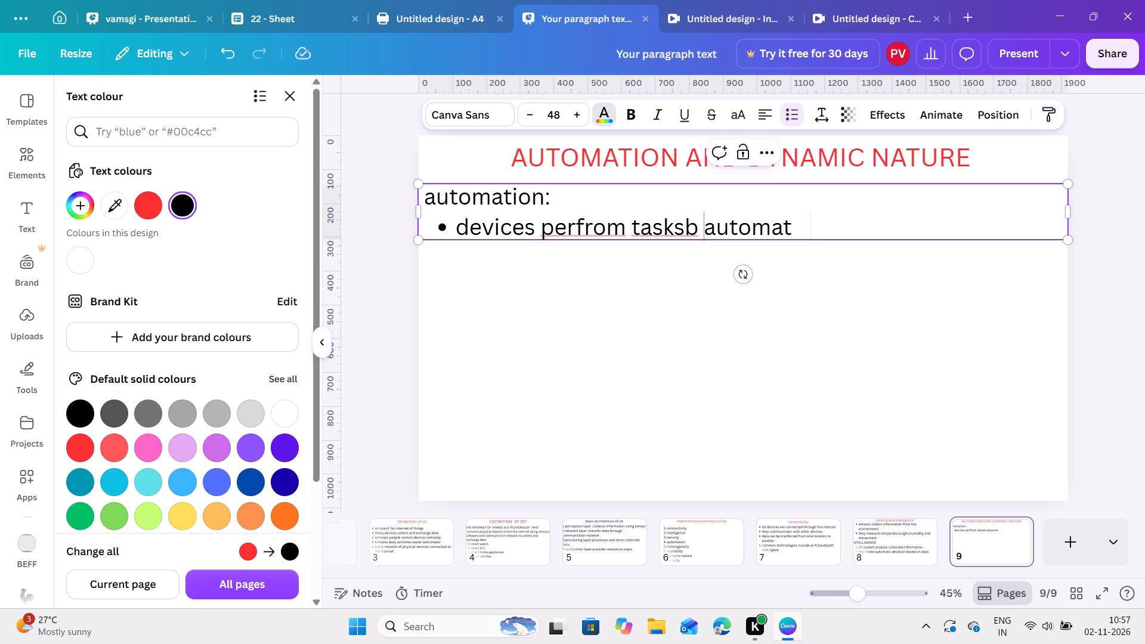
key("BackSpace")
key("BackSpace")
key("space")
left_click(778, 225)
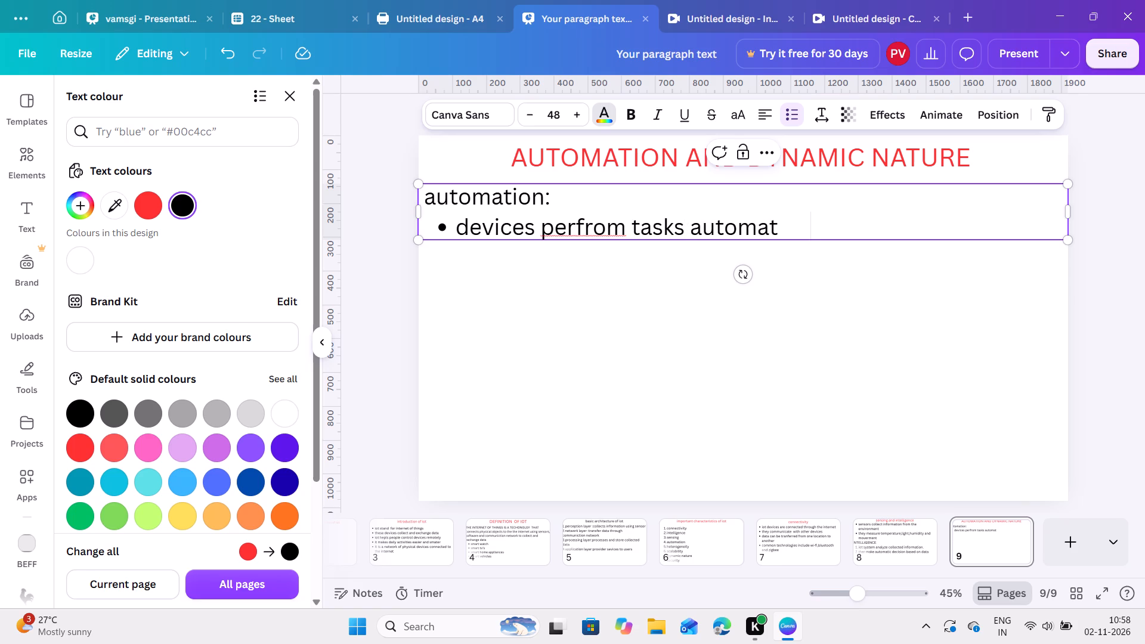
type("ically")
Add a second bullet reading "reduces human effort." below the first one.
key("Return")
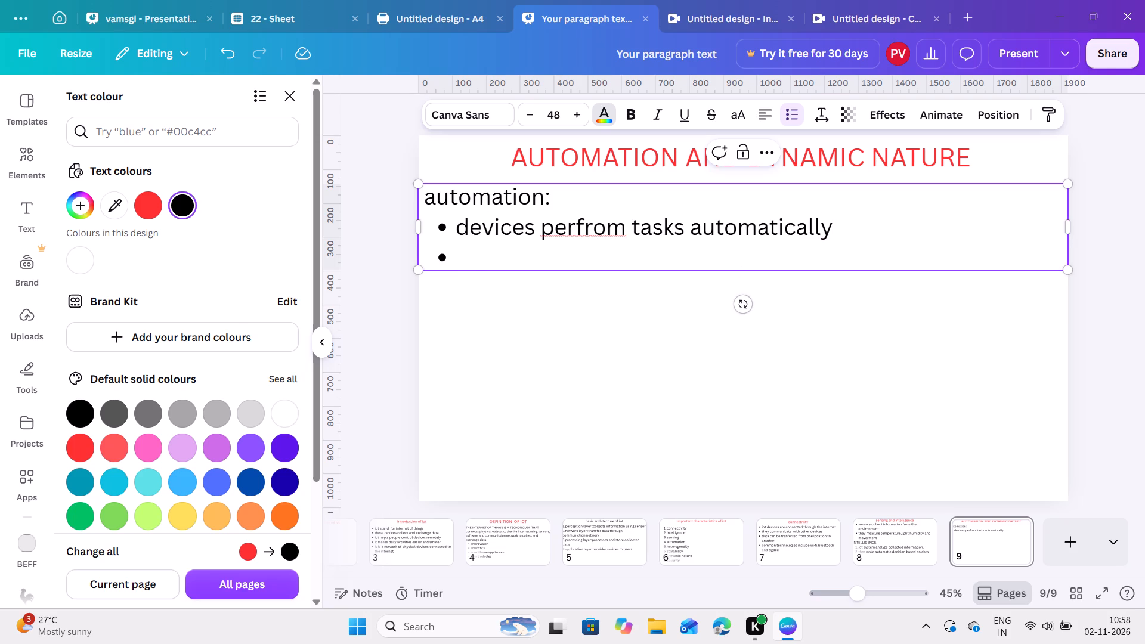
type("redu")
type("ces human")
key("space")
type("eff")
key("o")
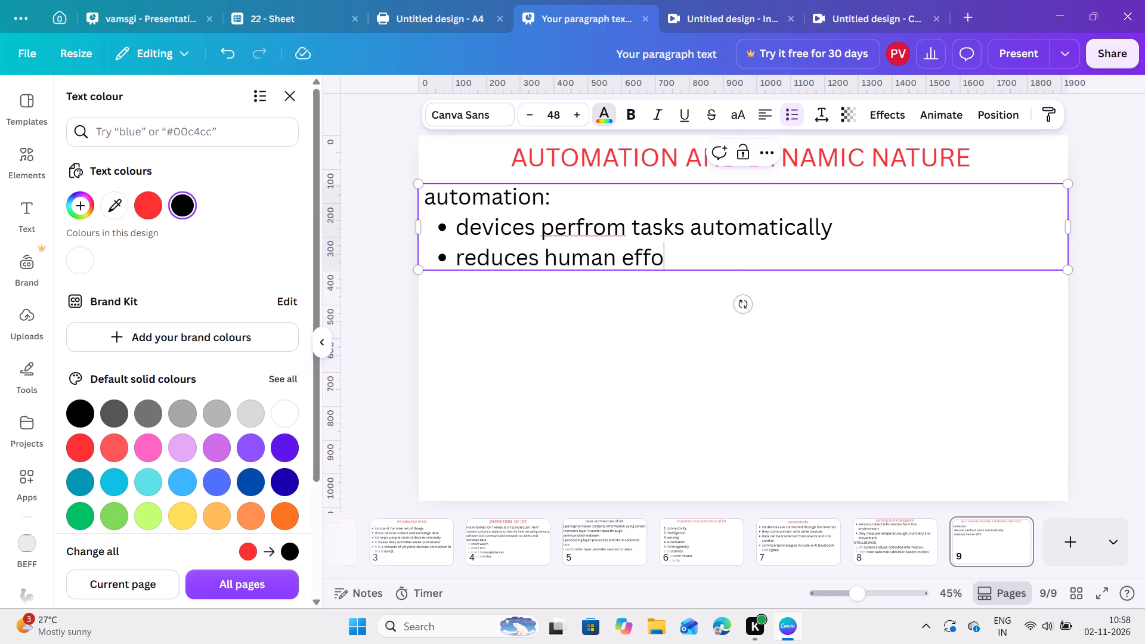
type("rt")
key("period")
Add a full stop at the end of the first bullet, after "automatically".
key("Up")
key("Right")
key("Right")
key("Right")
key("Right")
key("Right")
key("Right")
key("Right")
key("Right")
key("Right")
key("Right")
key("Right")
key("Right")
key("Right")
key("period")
Correct the misspelled verb in the first bullet to "perform".
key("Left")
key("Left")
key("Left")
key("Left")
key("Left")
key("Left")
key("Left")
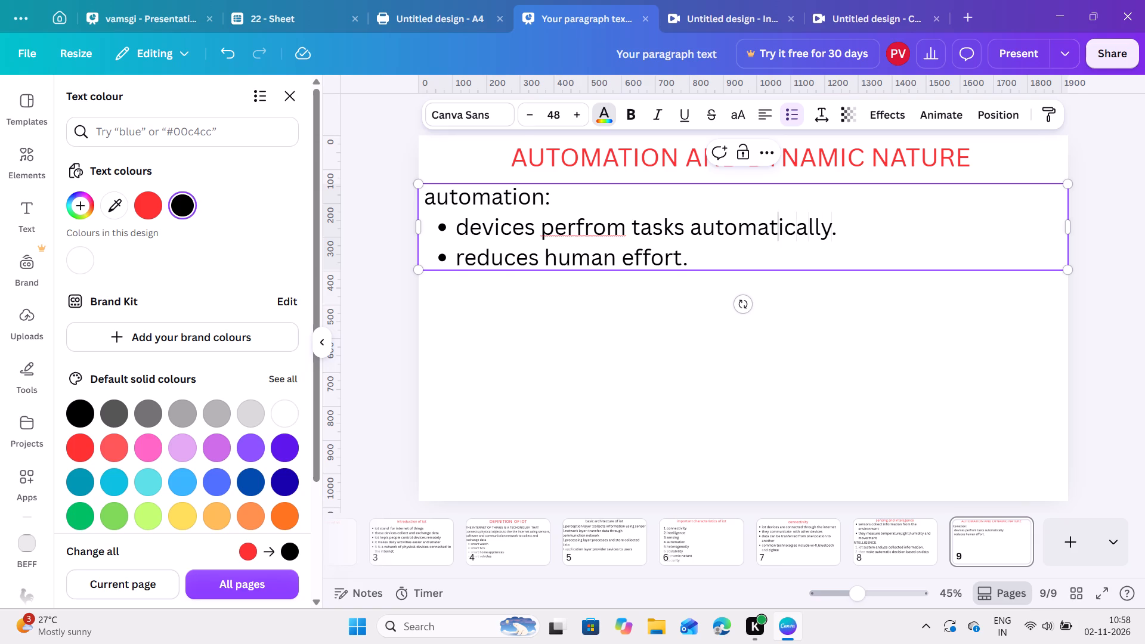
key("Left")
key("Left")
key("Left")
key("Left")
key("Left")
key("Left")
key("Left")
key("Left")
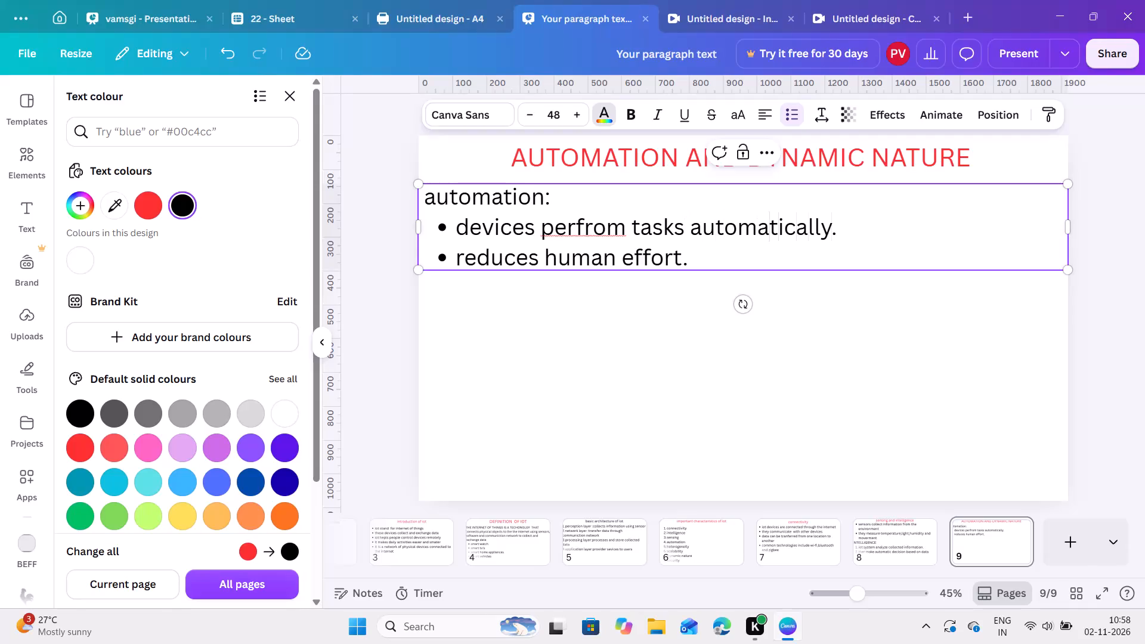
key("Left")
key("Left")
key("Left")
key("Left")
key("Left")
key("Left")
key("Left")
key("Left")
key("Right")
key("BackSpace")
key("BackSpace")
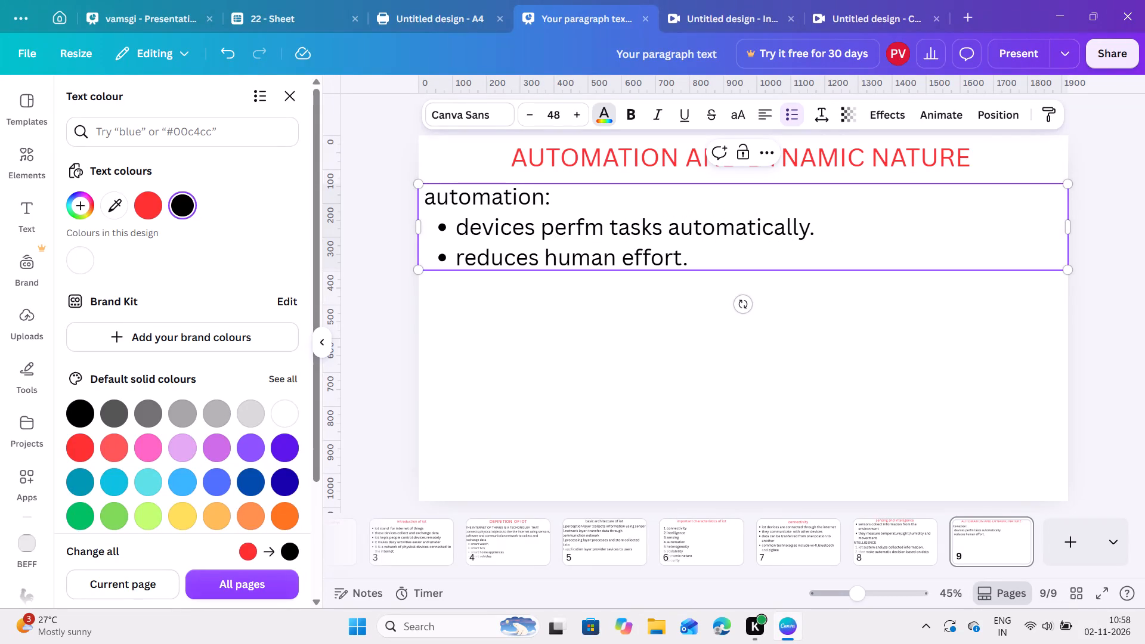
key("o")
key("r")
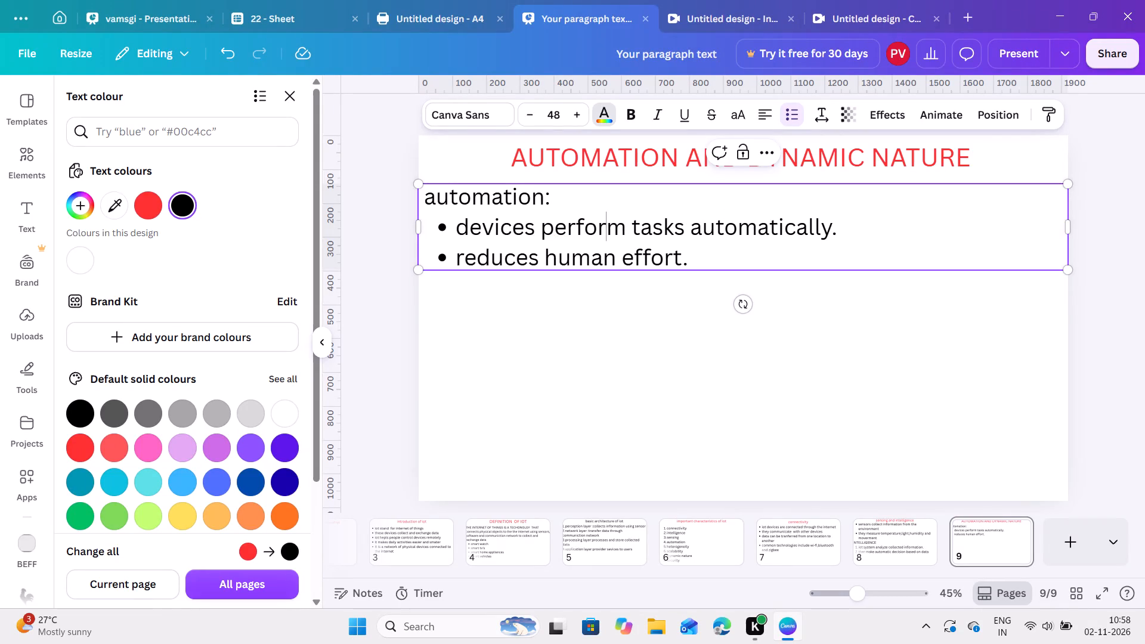
Add a third bullet reading "saves time and energy" below "reduces human effort.".
left_click(720, 257)
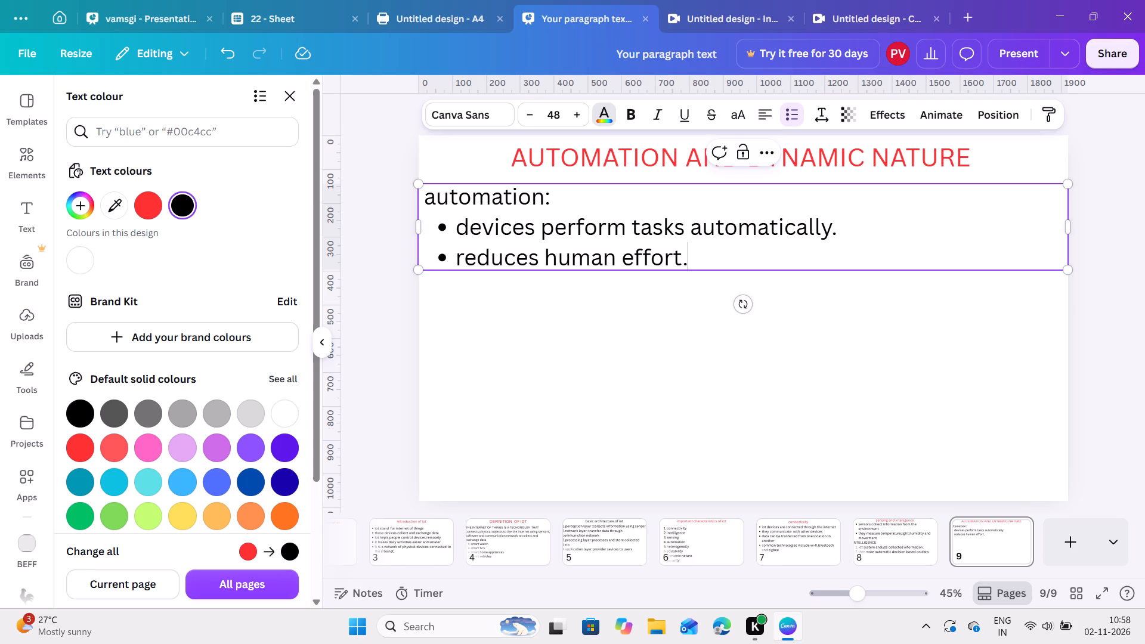
key("Return")
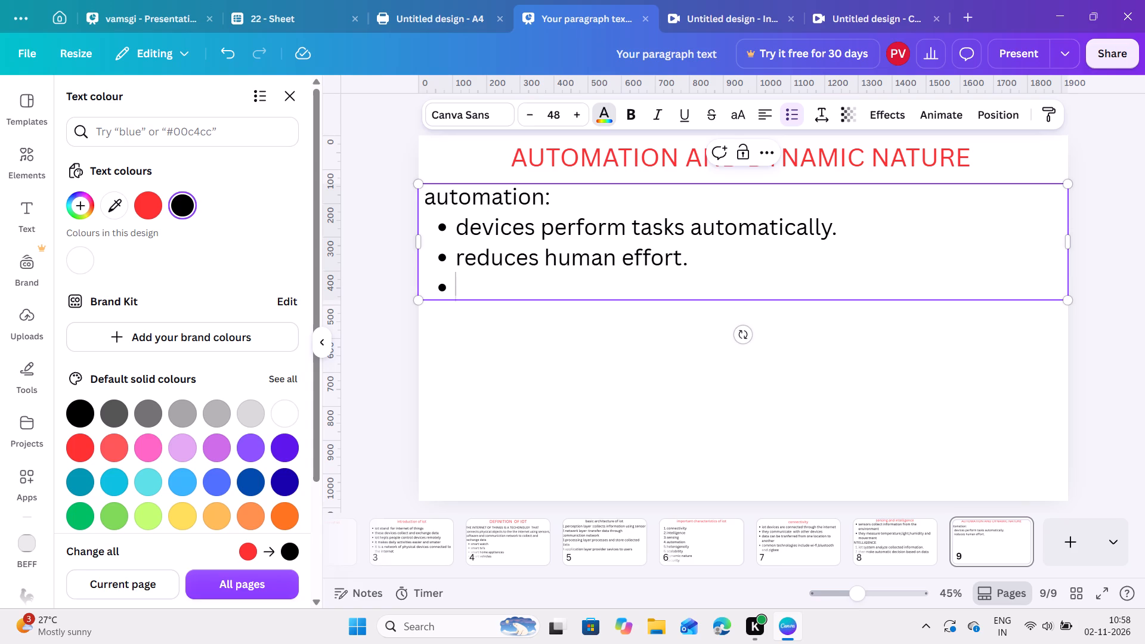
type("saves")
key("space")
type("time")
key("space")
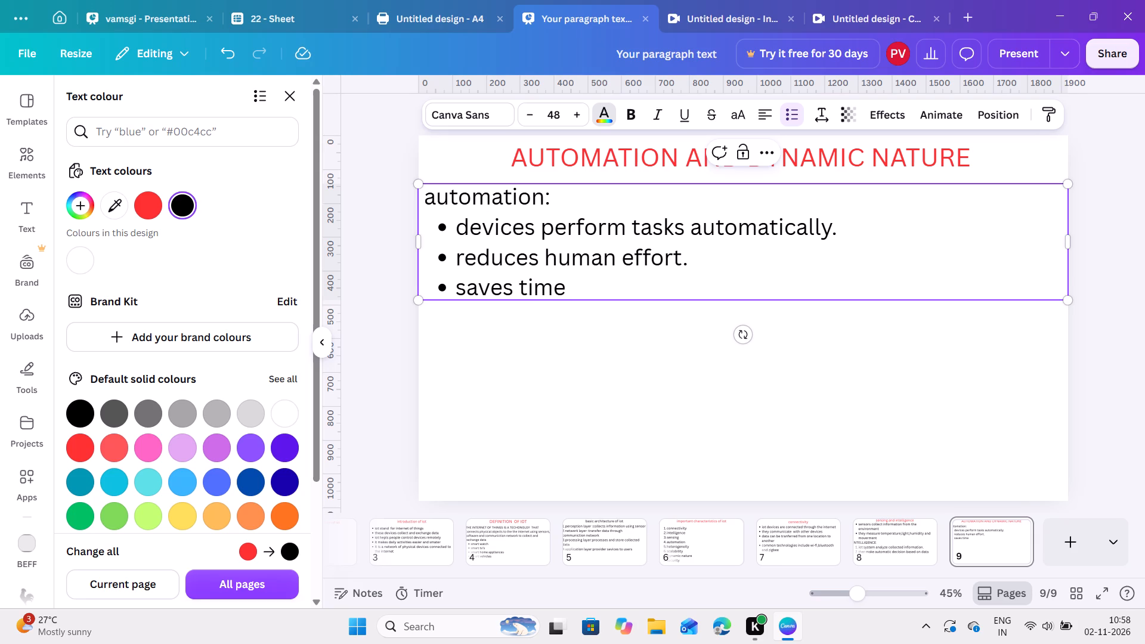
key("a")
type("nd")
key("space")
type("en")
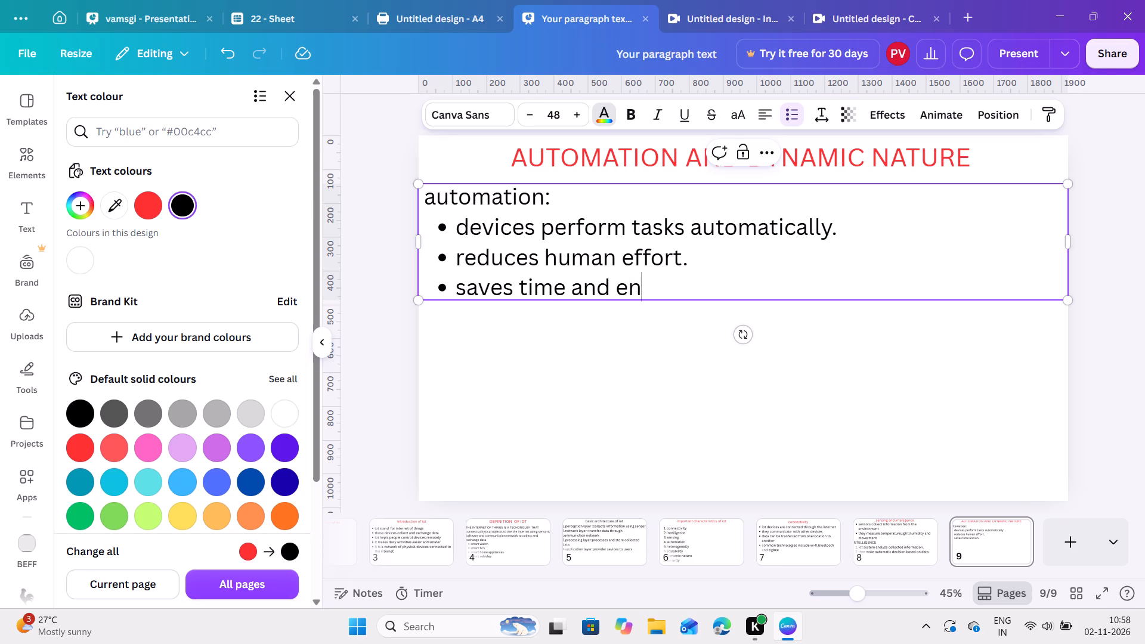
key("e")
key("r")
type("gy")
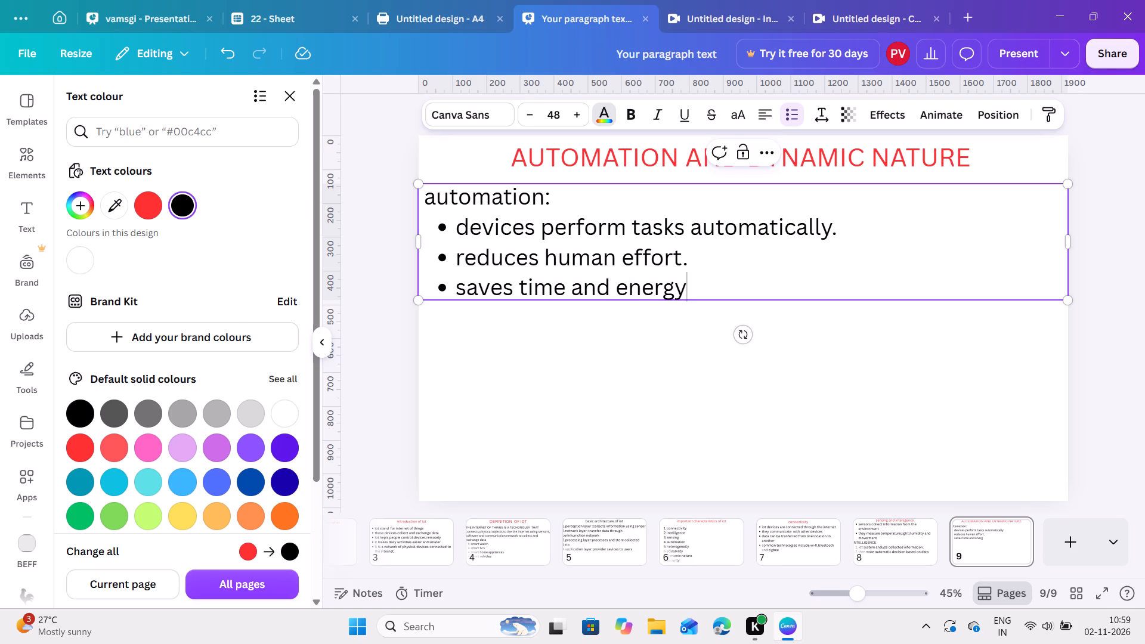
End the third automation bullet with a full stop after "energy".
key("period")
Add an unbulleted subheading reading "DYNAMIC NATURE:" in capitals on a new line below the automation bullets.
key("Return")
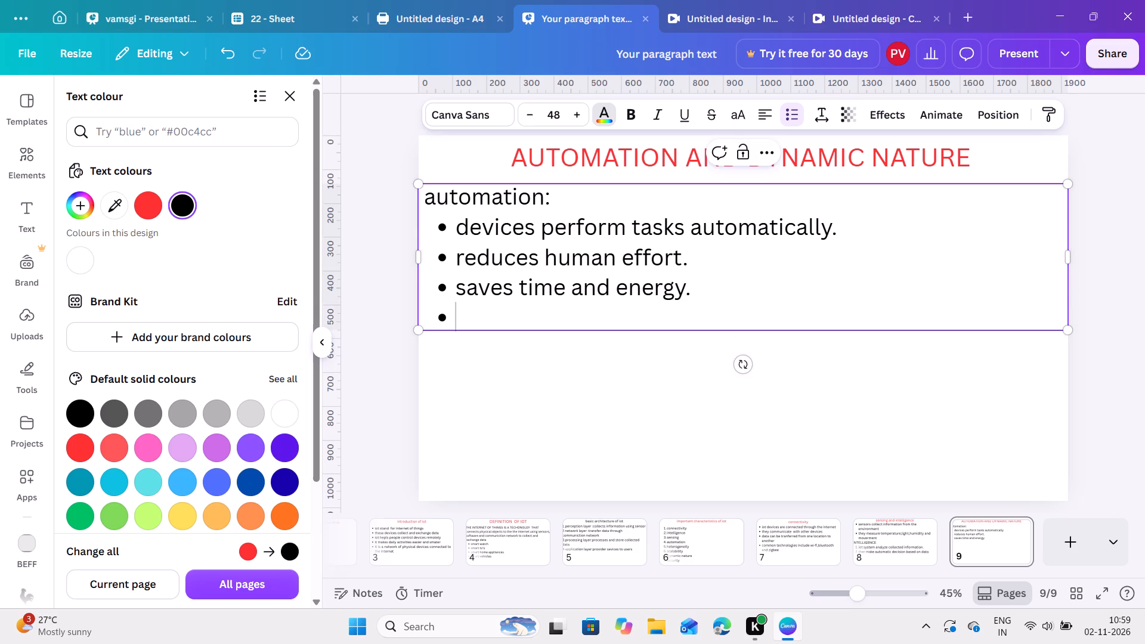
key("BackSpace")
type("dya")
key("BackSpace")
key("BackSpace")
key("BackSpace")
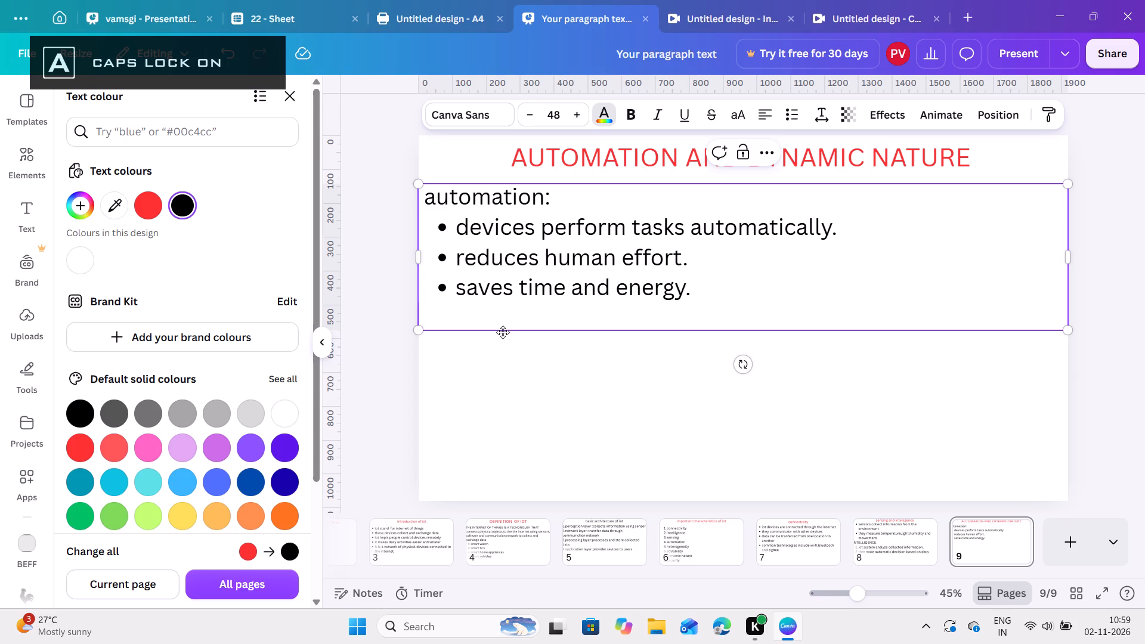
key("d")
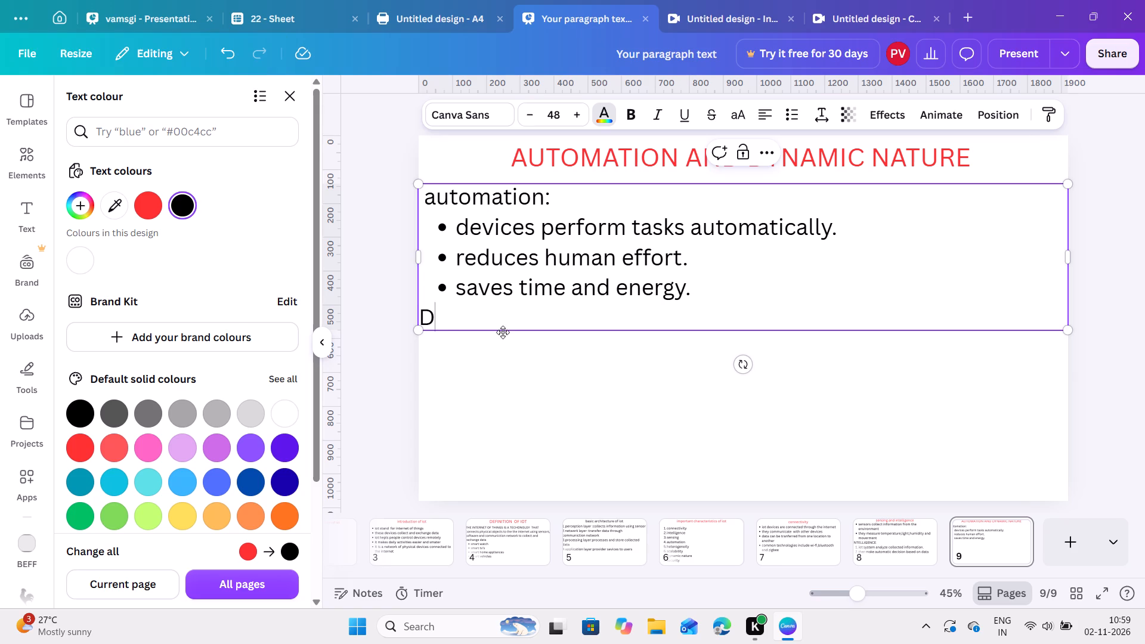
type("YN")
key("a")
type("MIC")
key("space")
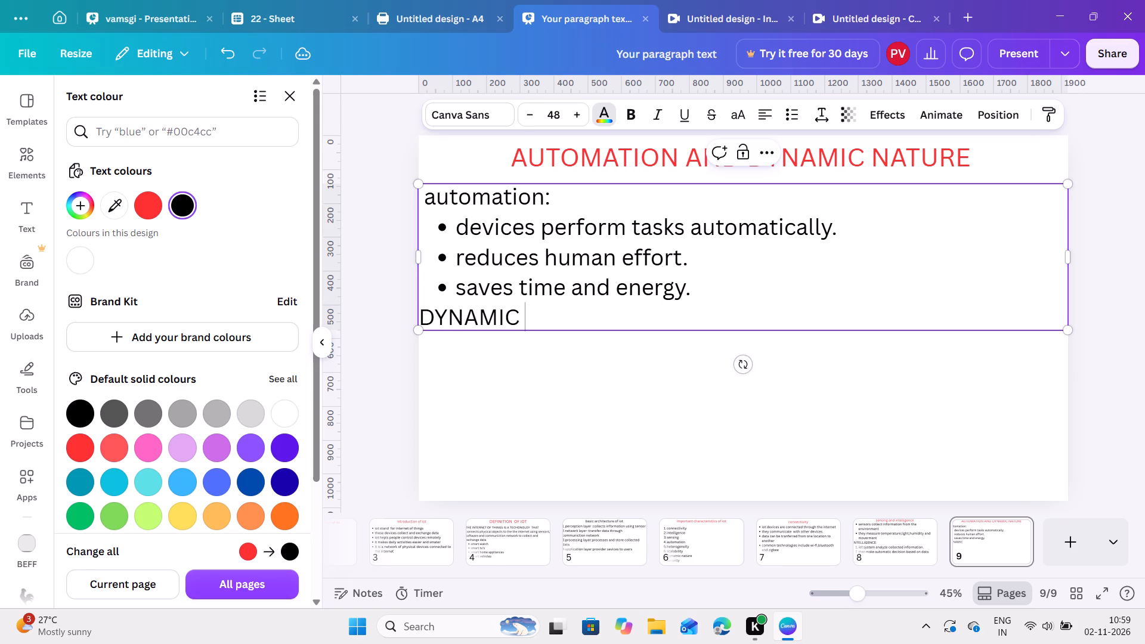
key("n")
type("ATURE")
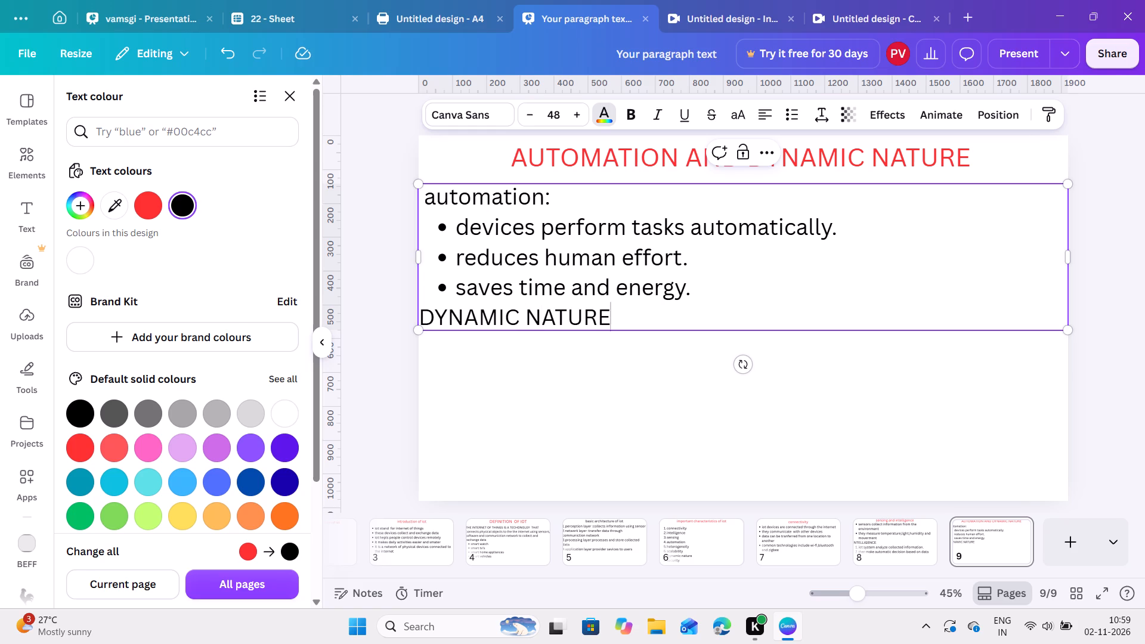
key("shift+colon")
Start a new bulleted line below the "DYNAMIC NATURE:" subheading.
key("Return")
left_click(786, 112)
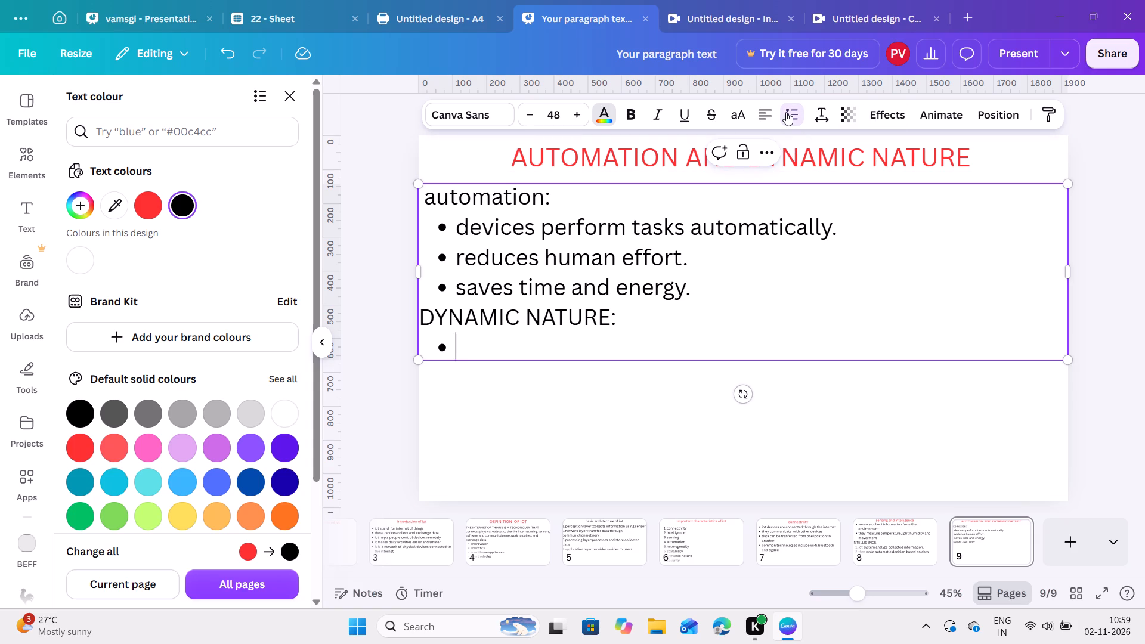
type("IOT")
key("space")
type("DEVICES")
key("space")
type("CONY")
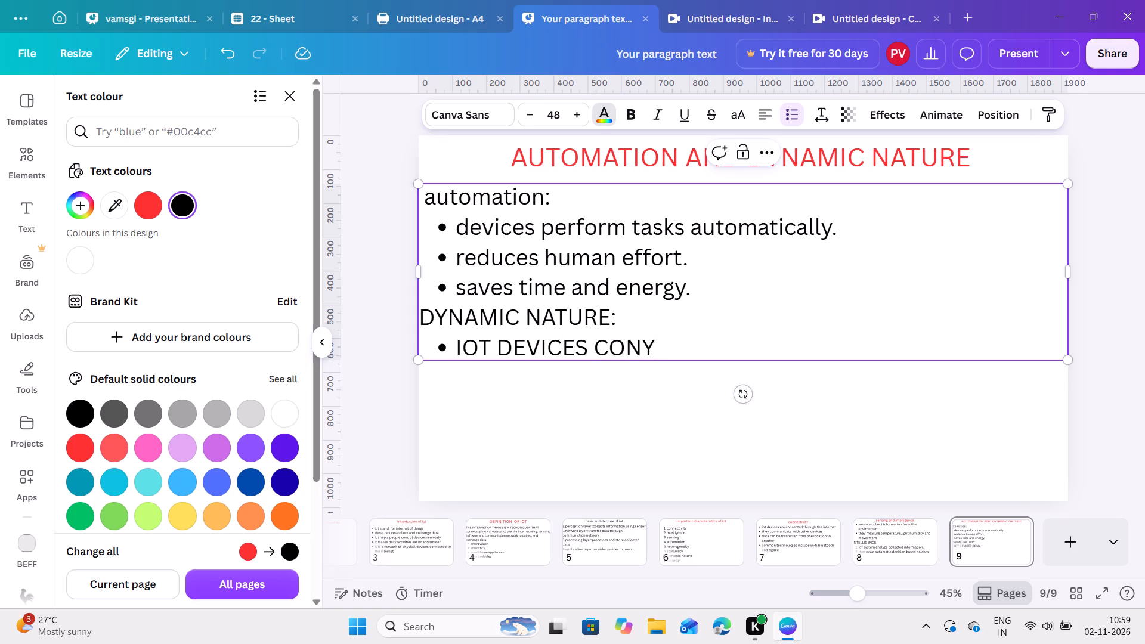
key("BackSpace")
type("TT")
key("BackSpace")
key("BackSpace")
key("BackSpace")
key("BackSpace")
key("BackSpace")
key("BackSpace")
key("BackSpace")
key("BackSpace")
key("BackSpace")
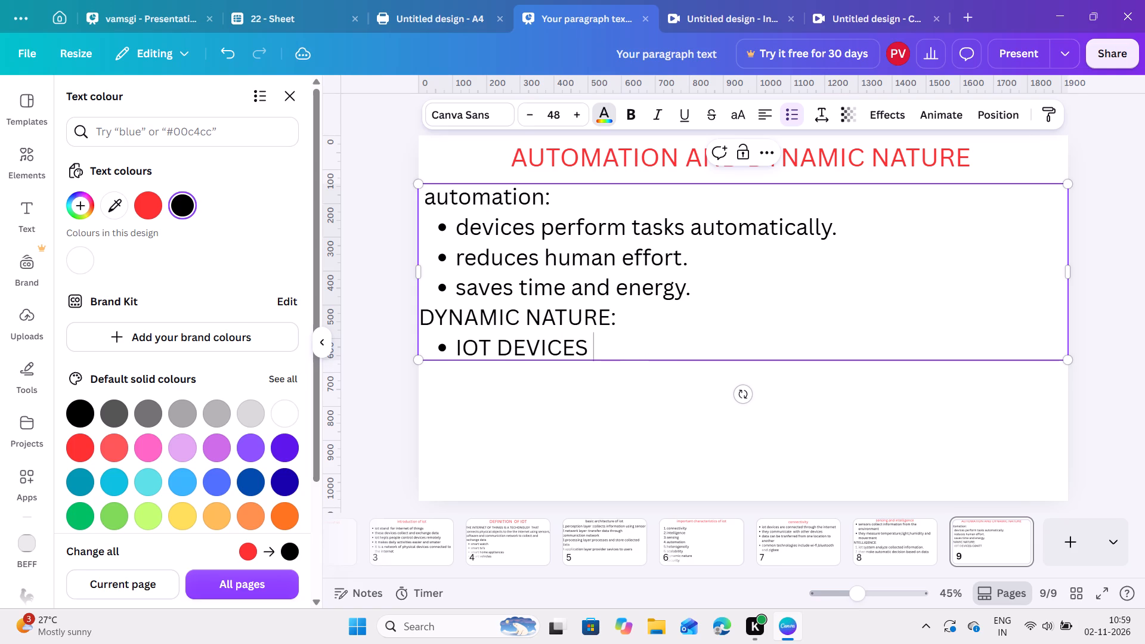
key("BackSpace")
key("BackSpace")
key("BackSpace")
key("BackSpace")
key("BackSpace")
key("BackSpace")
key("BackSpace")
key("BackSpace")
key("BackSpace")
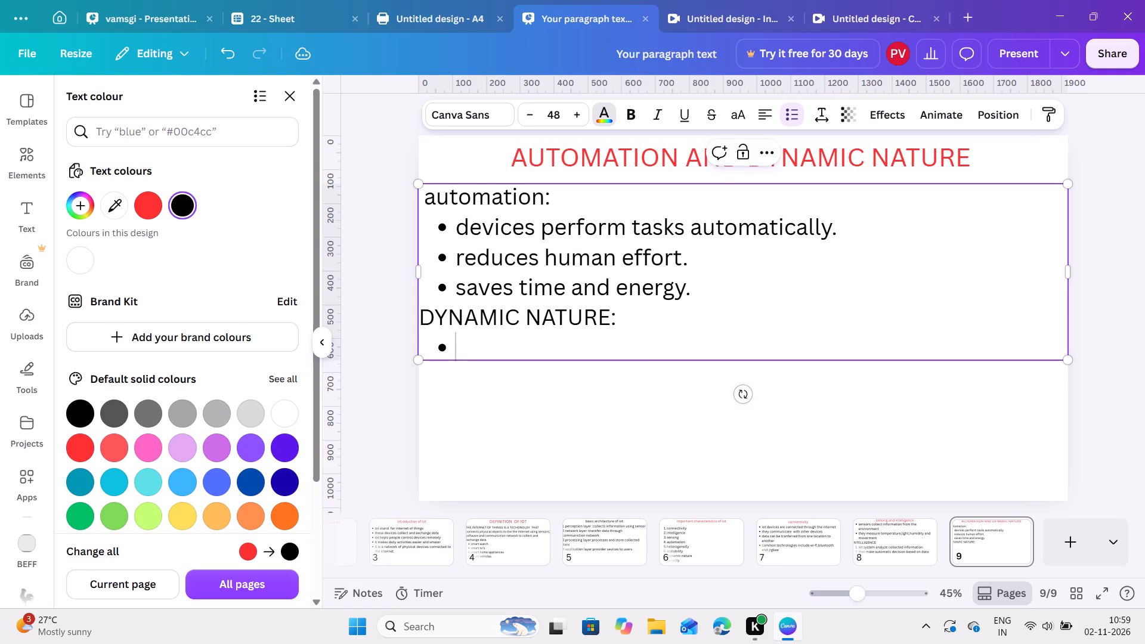
Enter "iot devices continuously collect updated" in lowercase as the first bullet under "DYNAMIC NATURE:".
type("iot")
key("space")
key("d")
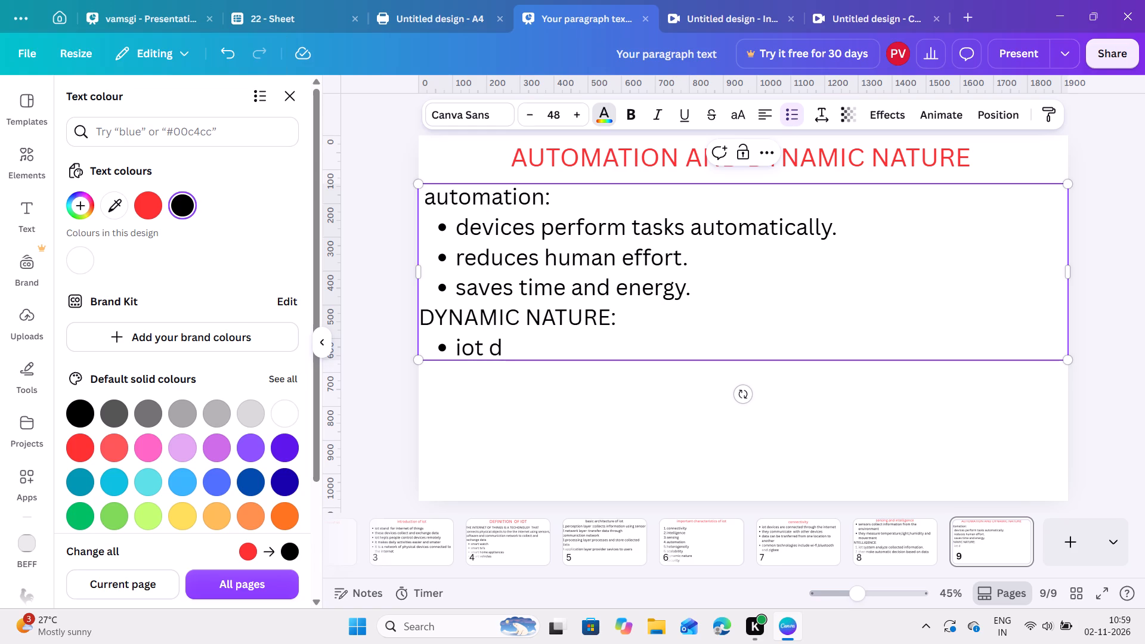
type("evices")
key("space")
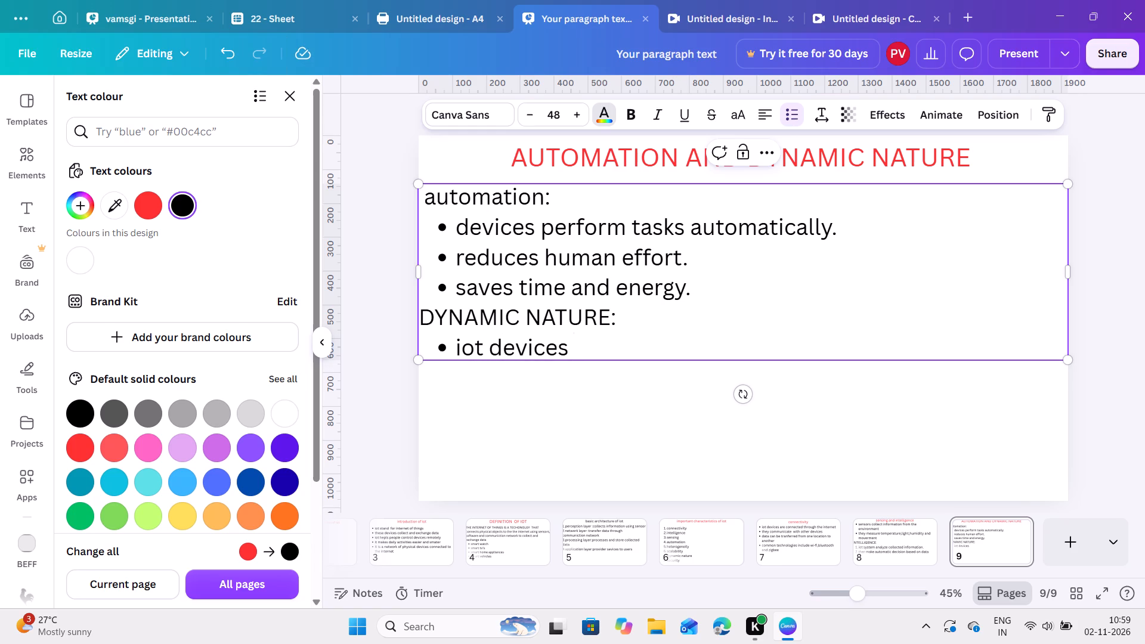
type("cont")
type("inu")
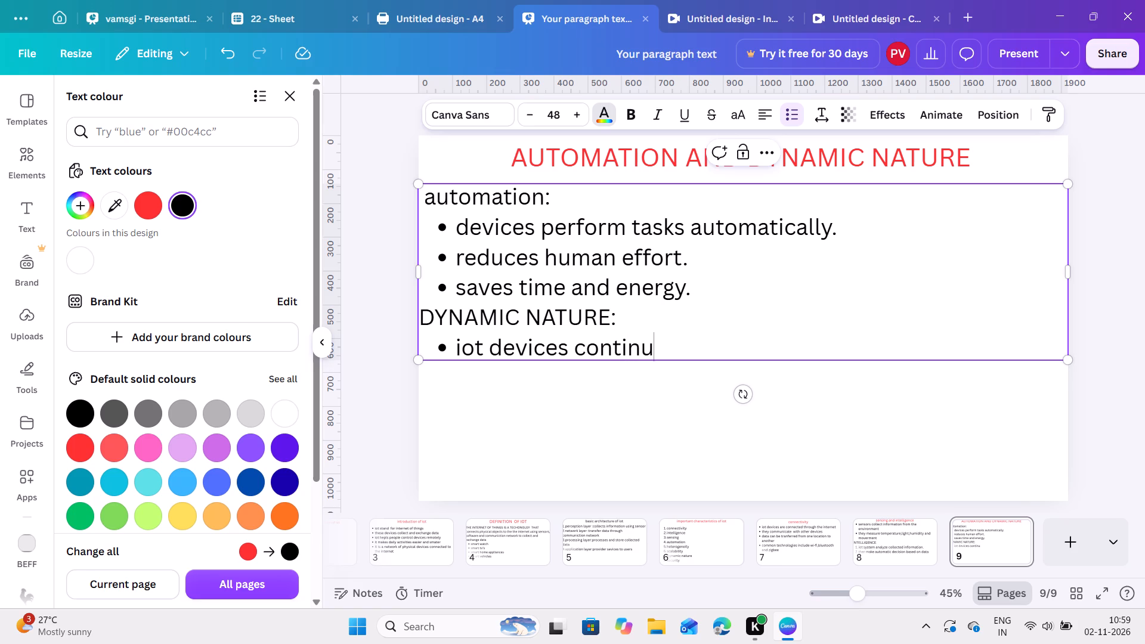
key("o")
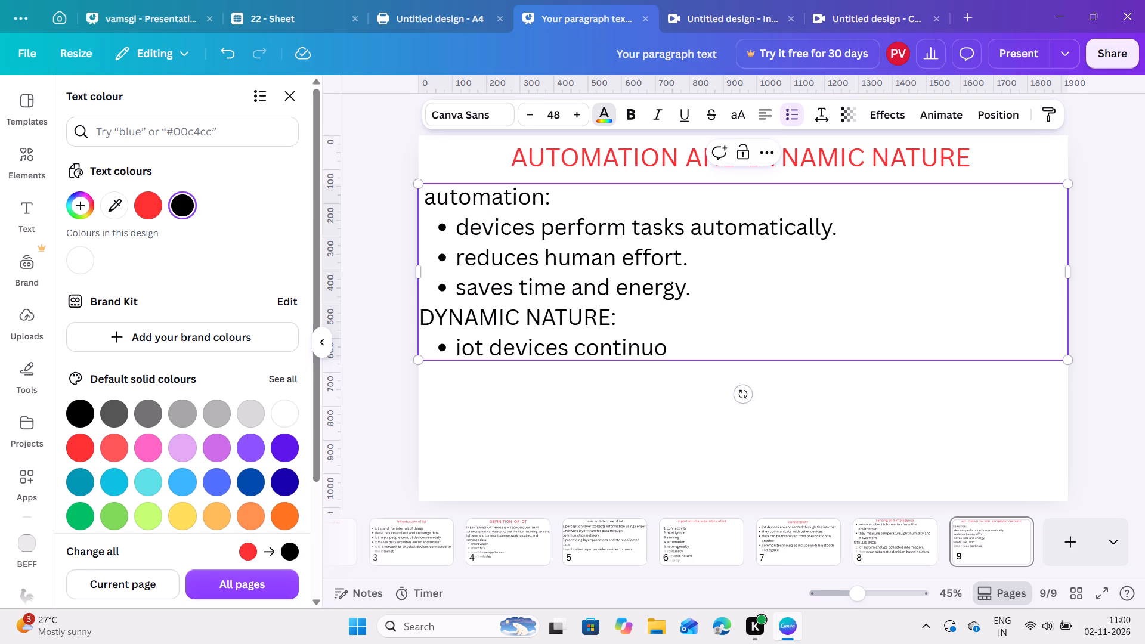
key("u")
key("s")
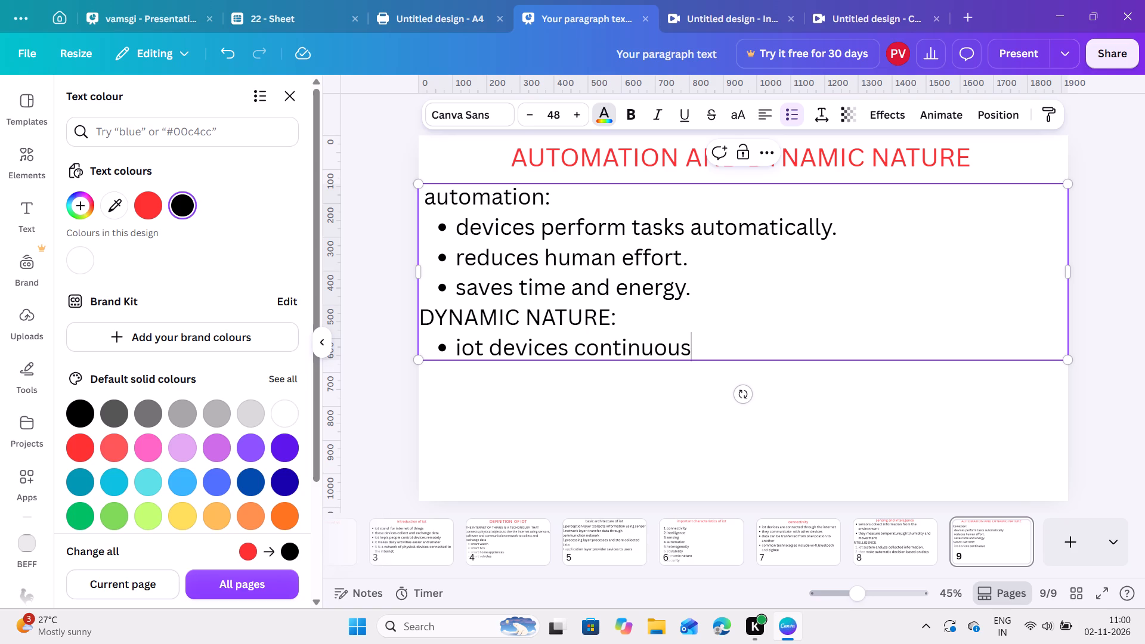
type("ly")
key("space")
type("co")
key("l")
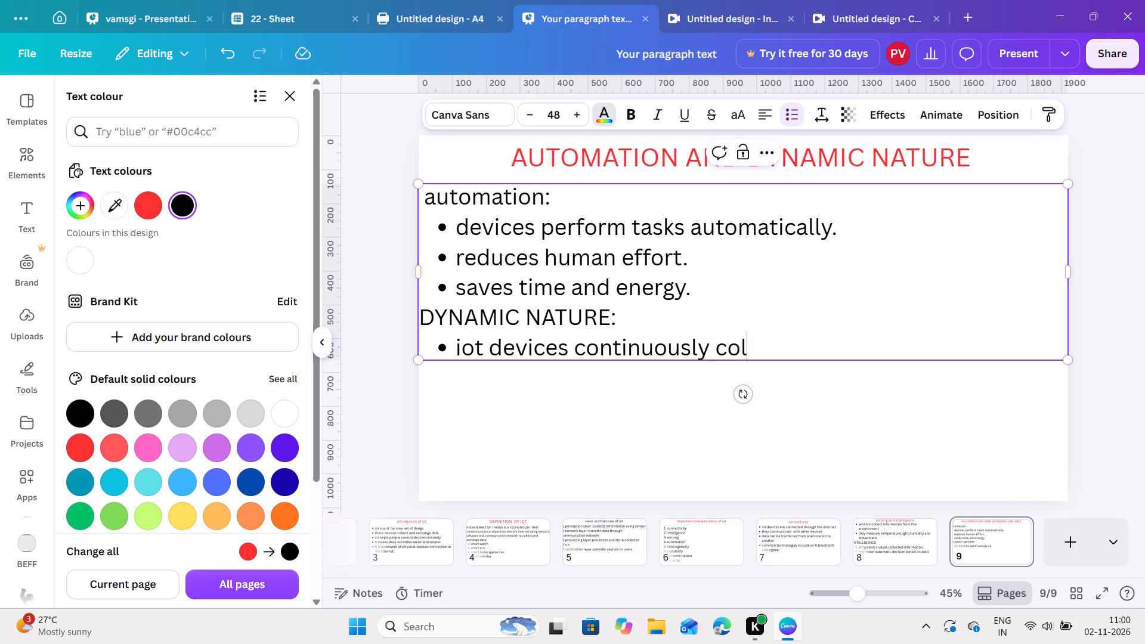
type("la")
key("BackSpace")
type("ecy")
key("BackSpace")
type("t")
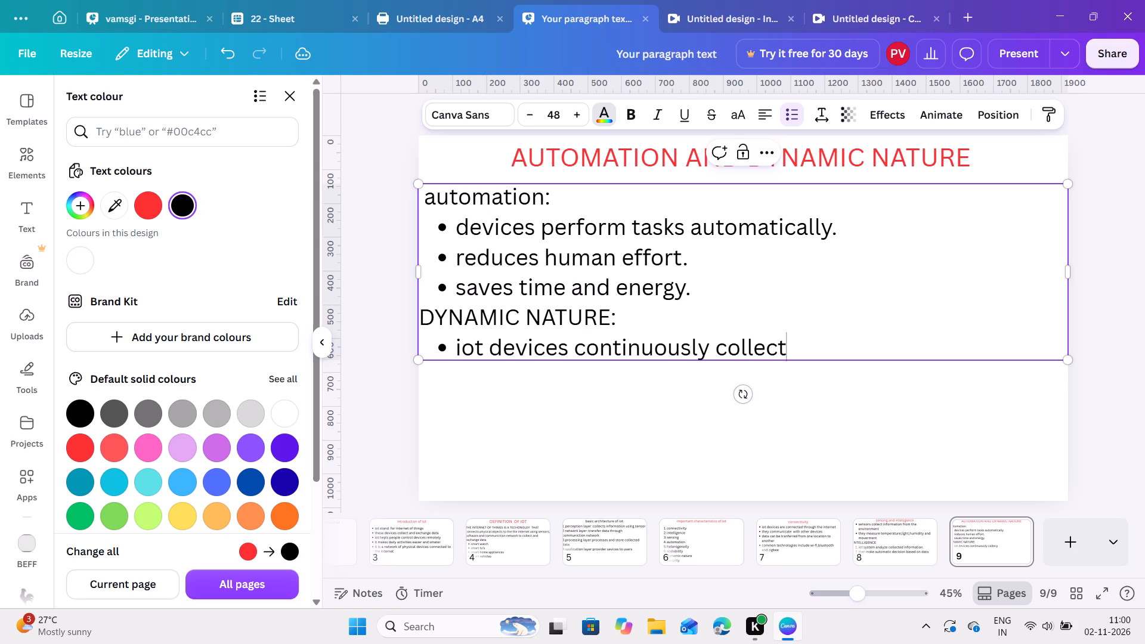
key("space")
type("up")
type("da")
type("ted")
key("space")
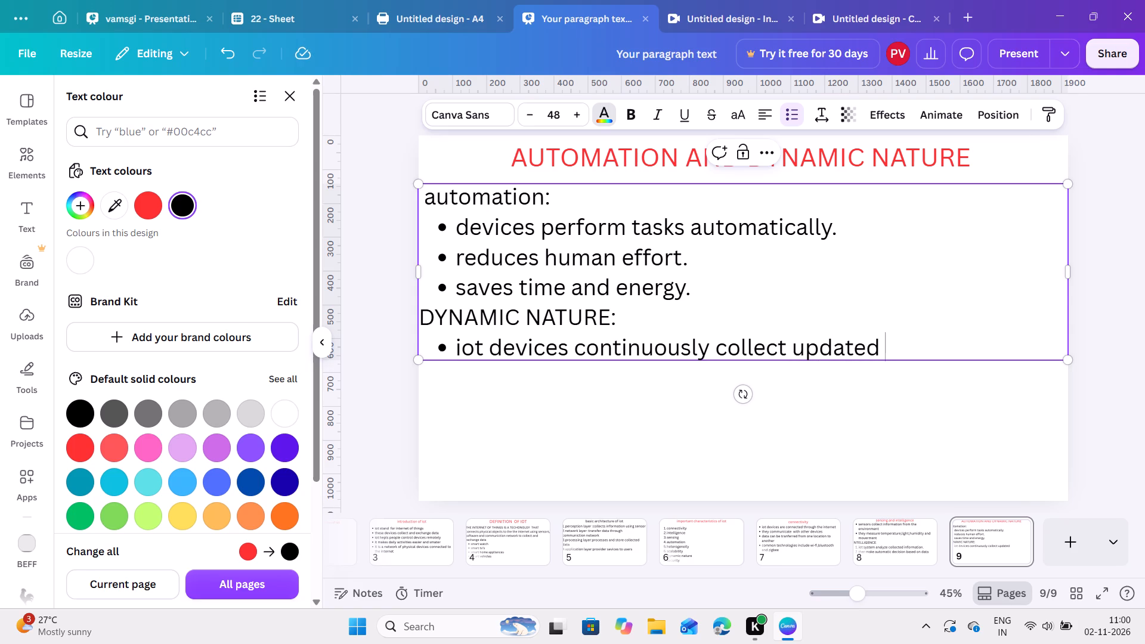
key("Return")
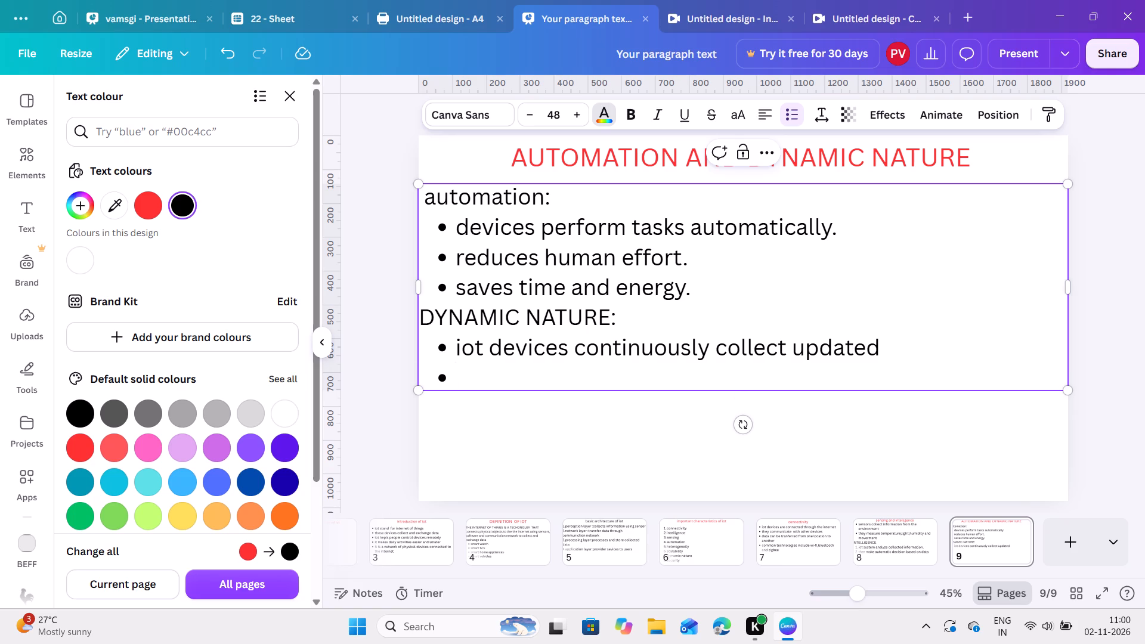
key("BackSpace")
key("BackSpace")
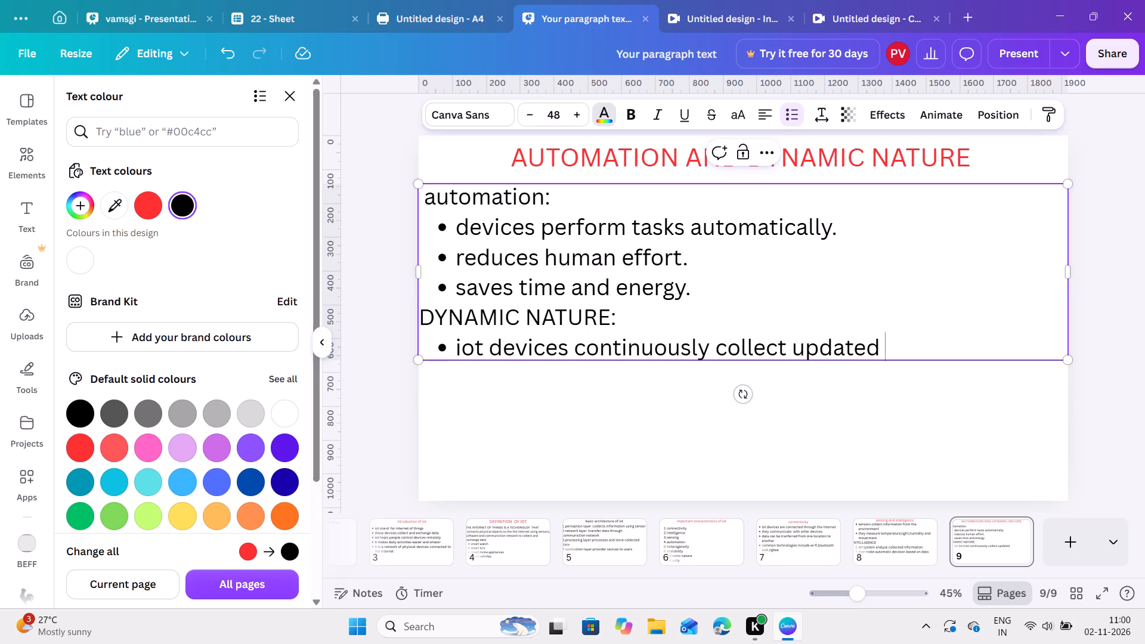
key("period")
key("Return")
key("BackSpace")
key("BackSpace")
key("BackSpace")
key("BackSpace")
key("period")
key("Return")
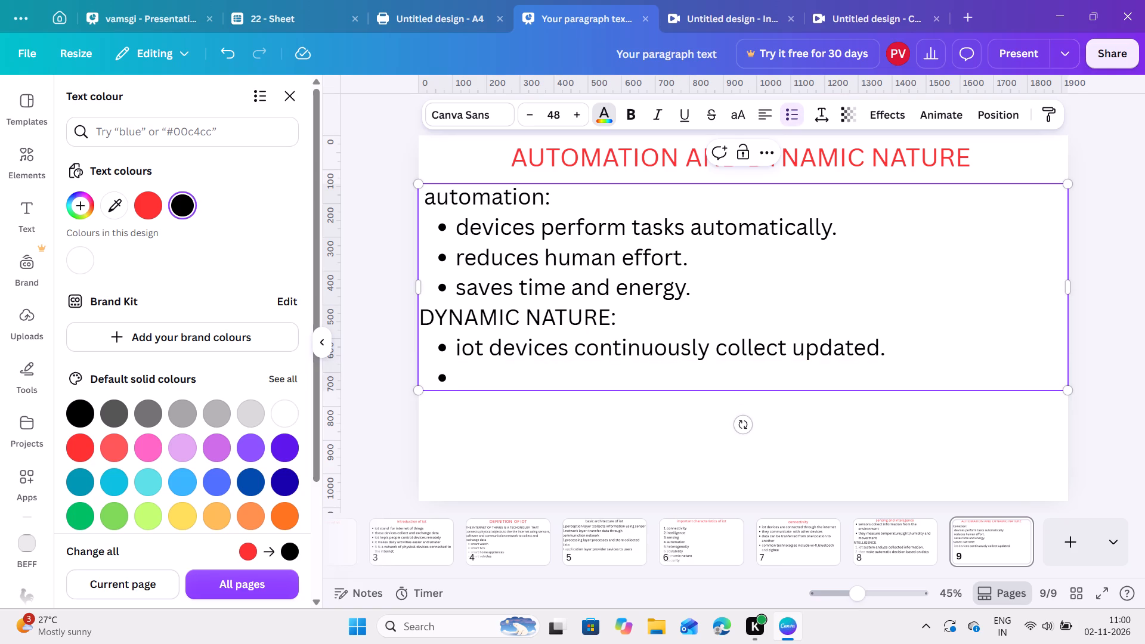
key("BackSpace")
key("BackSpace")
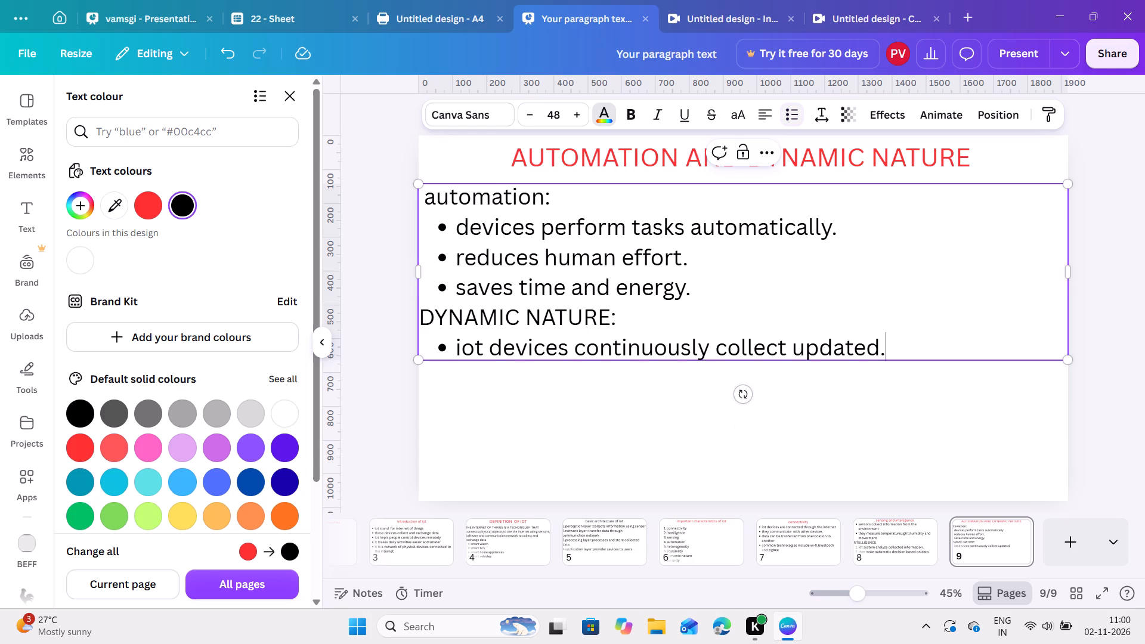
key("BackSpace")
Continue the first bullet under "DYNAMIC NATURE:" with the word "information" after "updated".
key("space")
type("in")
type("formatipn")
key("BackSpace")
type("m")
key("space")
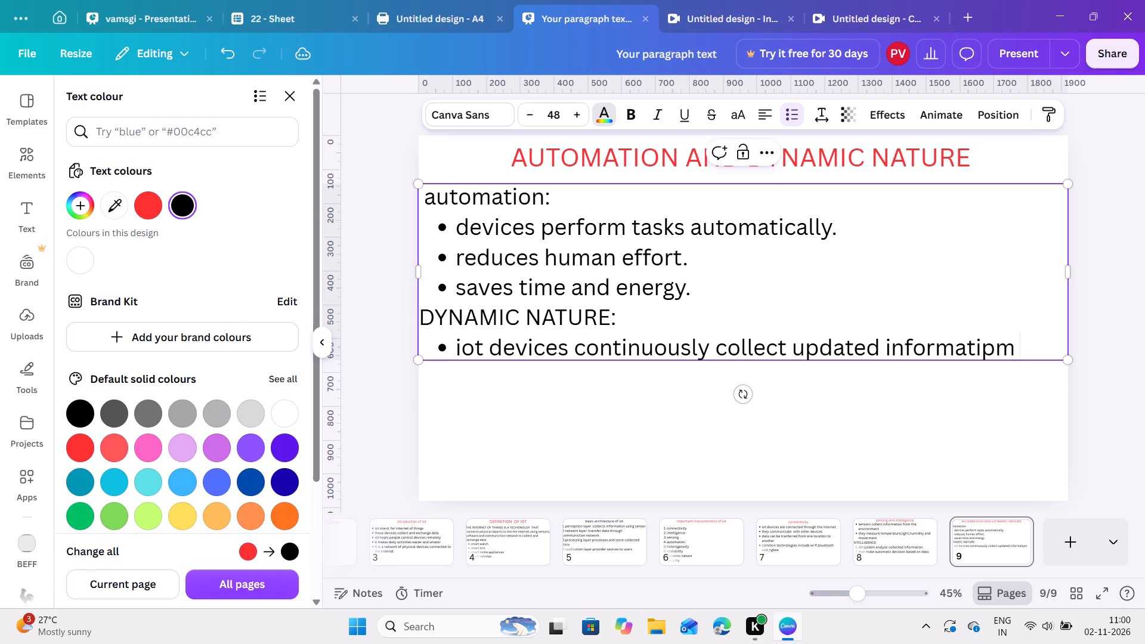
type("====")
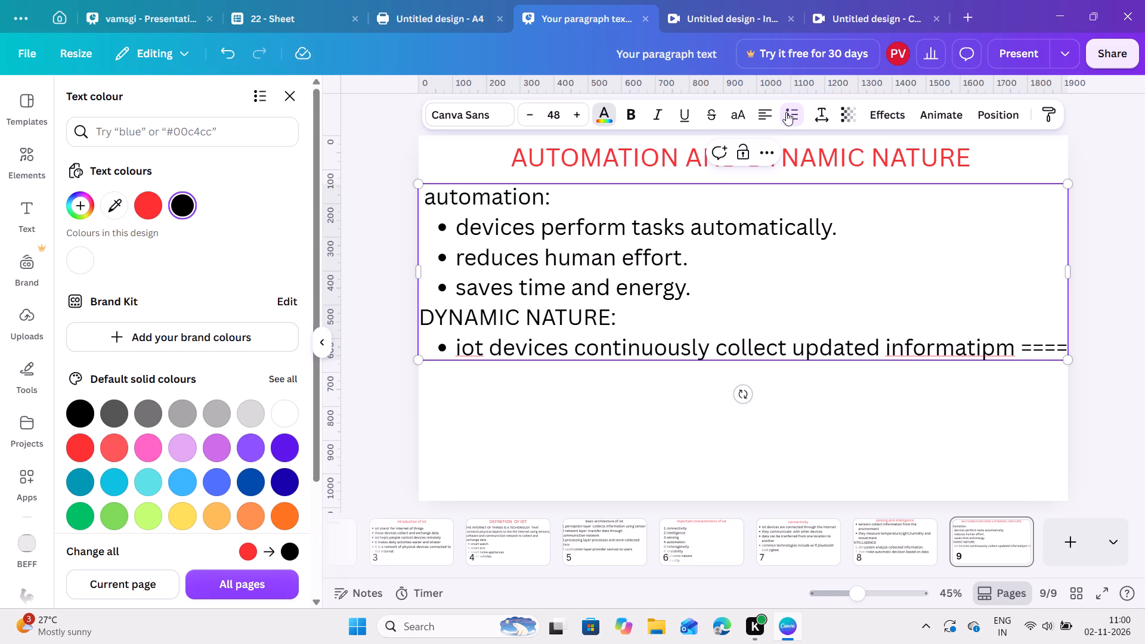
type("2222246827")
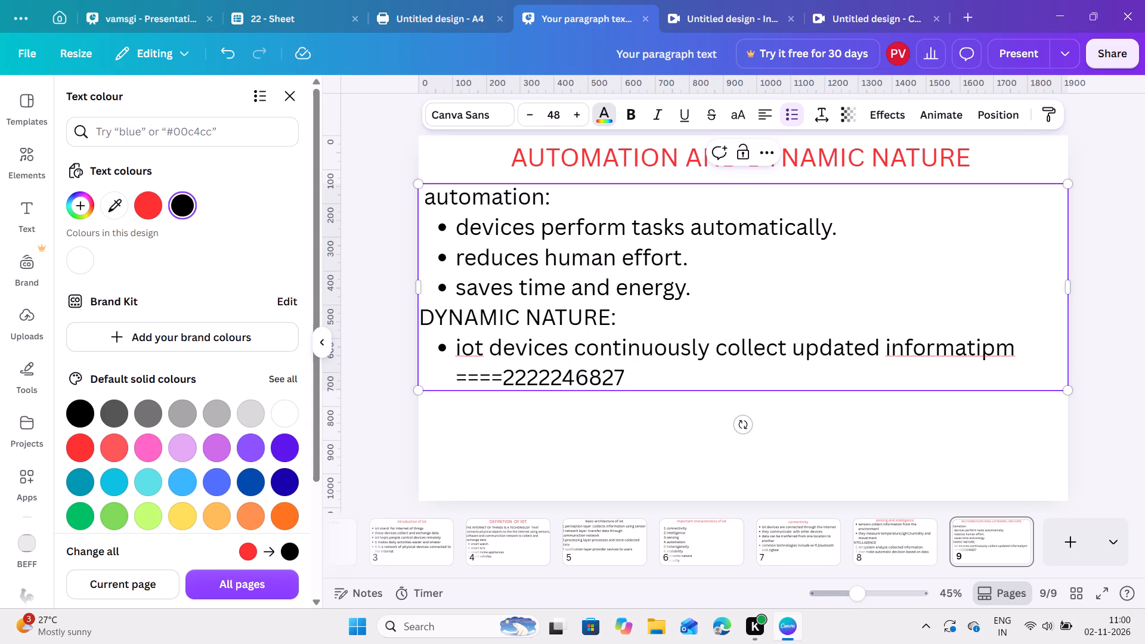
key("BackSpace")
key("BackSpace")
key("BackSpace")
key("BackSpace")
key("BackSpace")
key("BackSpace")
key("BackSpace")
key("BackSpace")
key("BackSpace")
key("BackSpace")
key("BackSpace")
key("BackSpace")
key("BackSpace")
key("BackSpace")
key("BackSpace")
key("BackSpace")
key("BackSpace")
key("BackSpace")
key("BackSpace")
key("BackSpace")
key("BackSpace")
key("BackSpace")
Correct the last word of the first "DYNAMIC NATURE:" bullet to "information" and end it with a full stop directly after the word.
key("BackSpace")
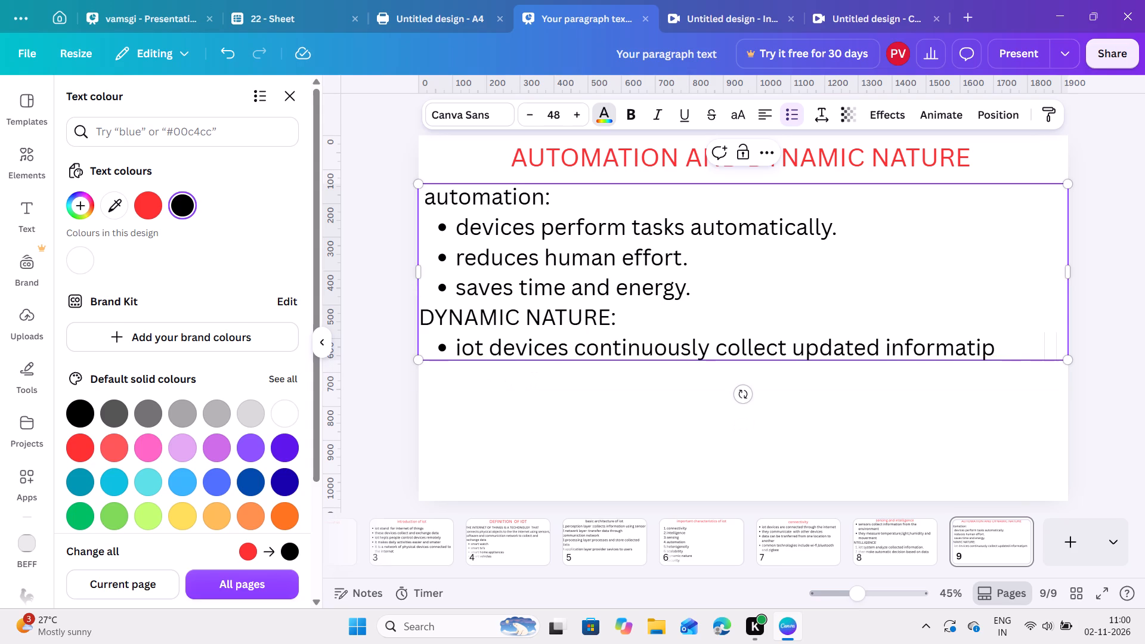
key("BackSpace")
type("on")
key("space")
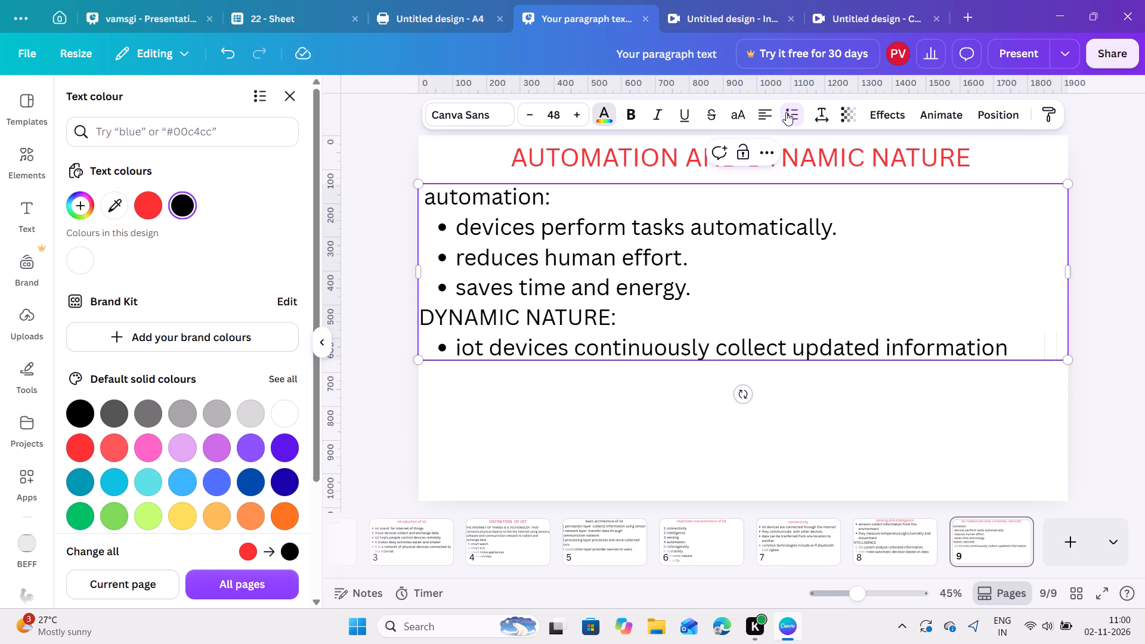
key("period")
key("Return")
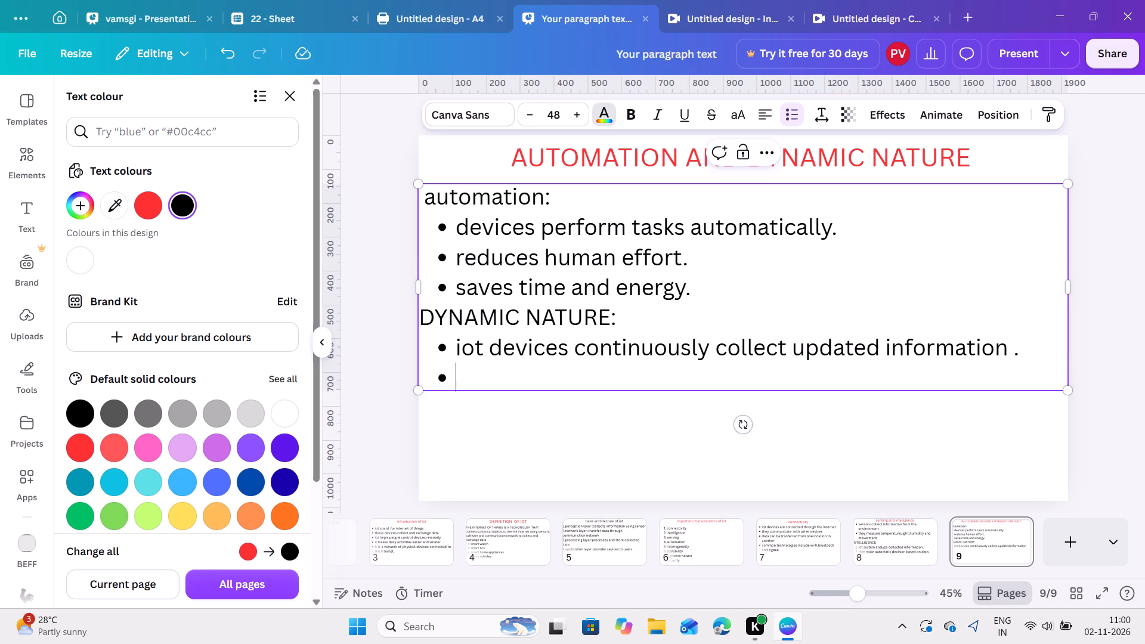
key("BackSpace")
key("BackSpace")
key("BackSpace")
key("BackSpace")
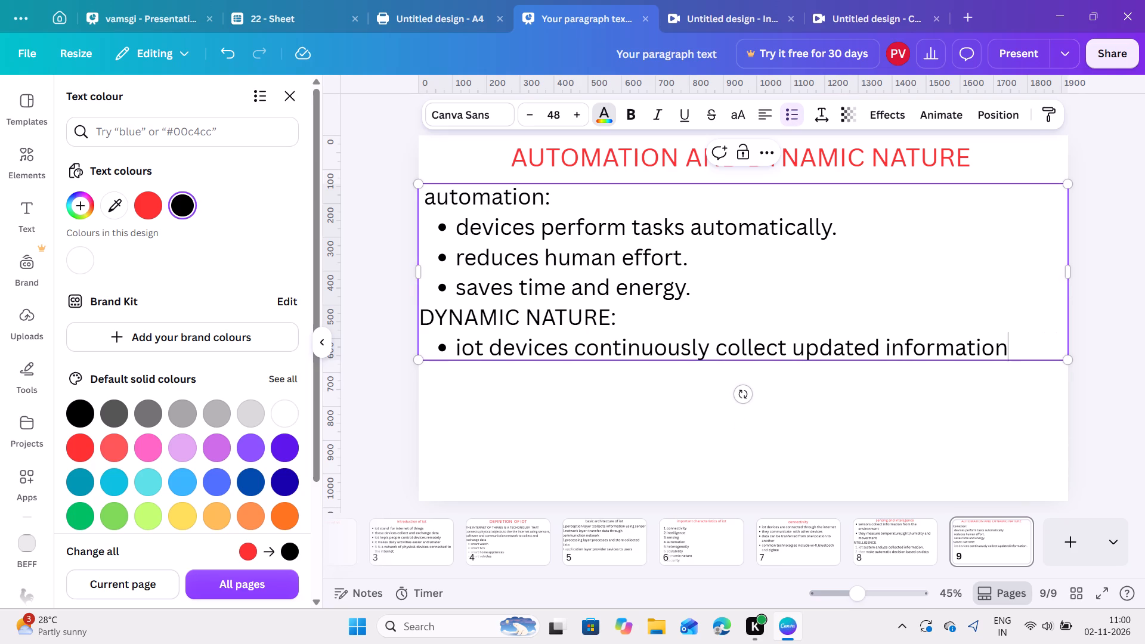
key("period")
Add a second bullet under "DYNAMIC NATURE:" reading "they respond to changing condition ." in lowercase.
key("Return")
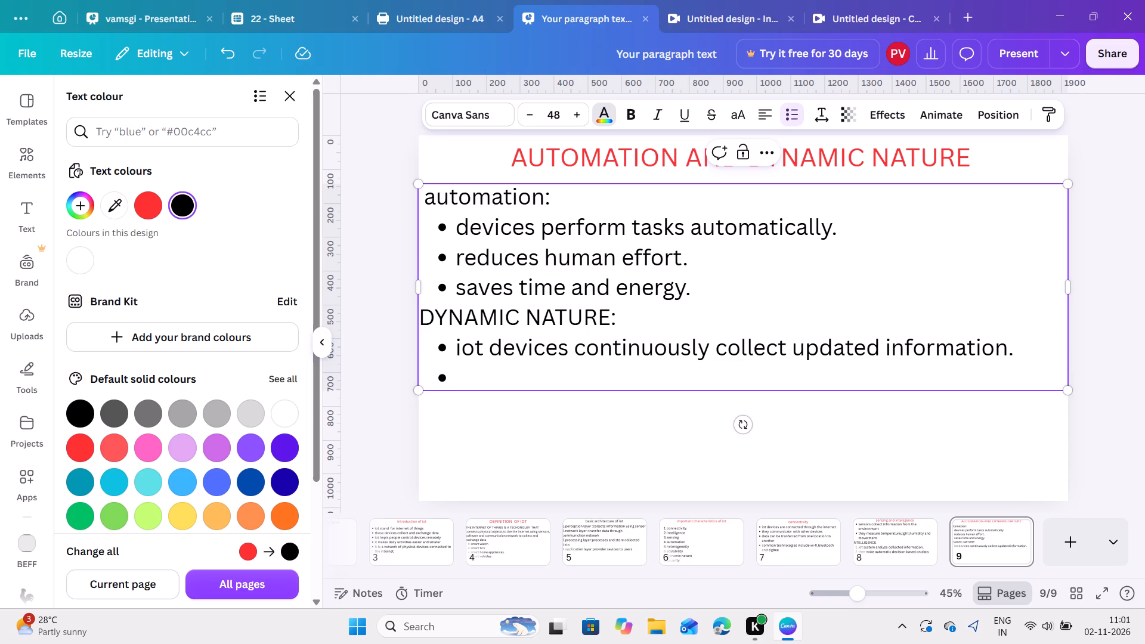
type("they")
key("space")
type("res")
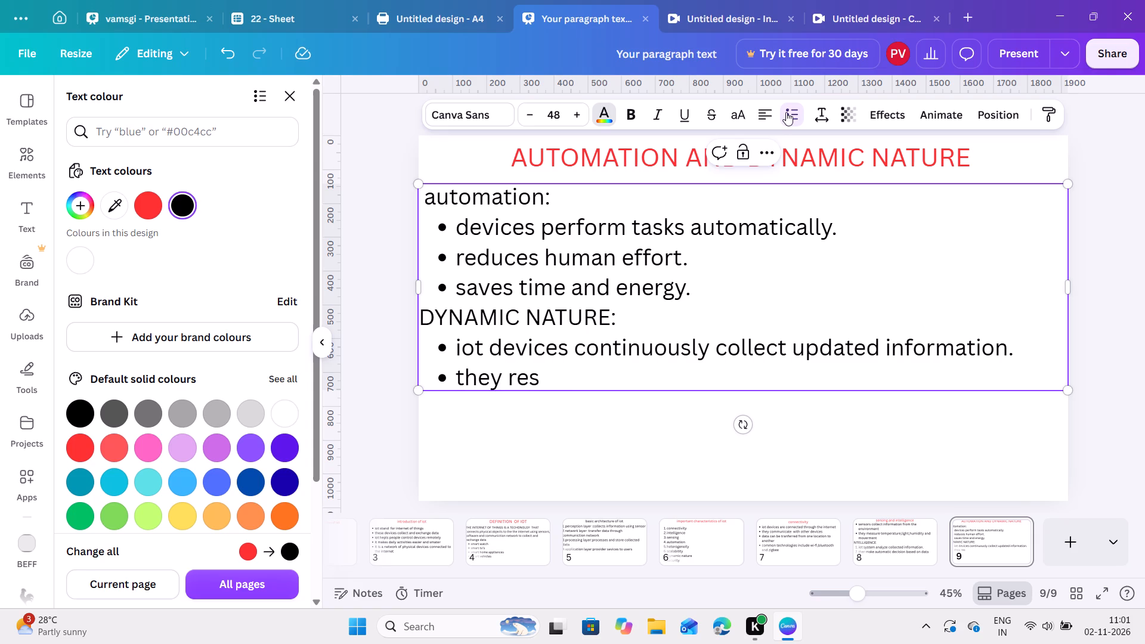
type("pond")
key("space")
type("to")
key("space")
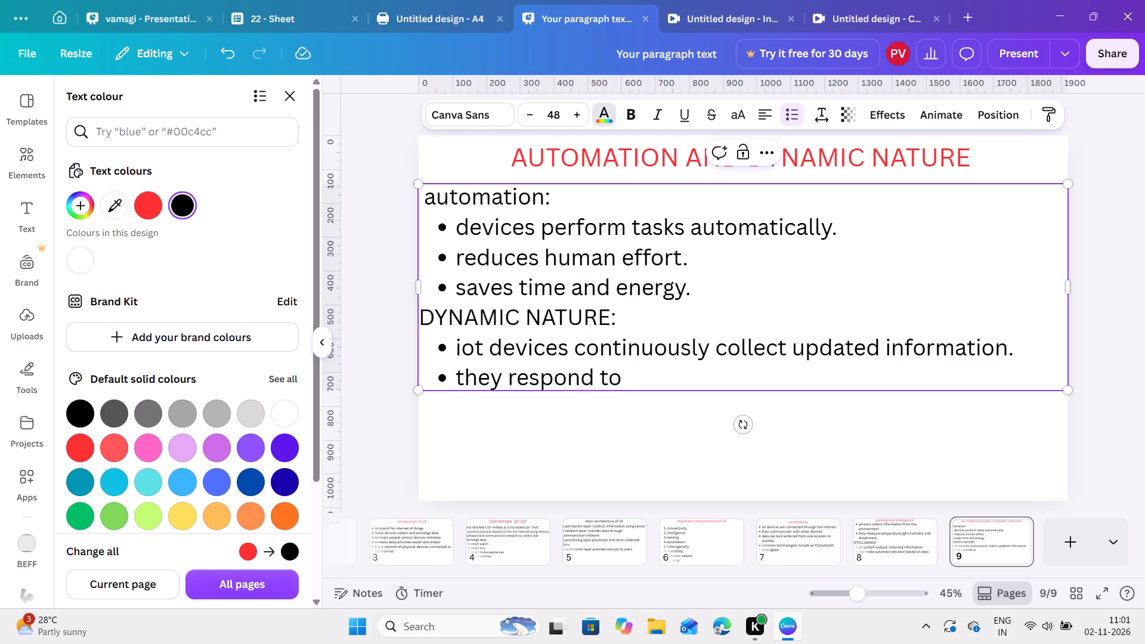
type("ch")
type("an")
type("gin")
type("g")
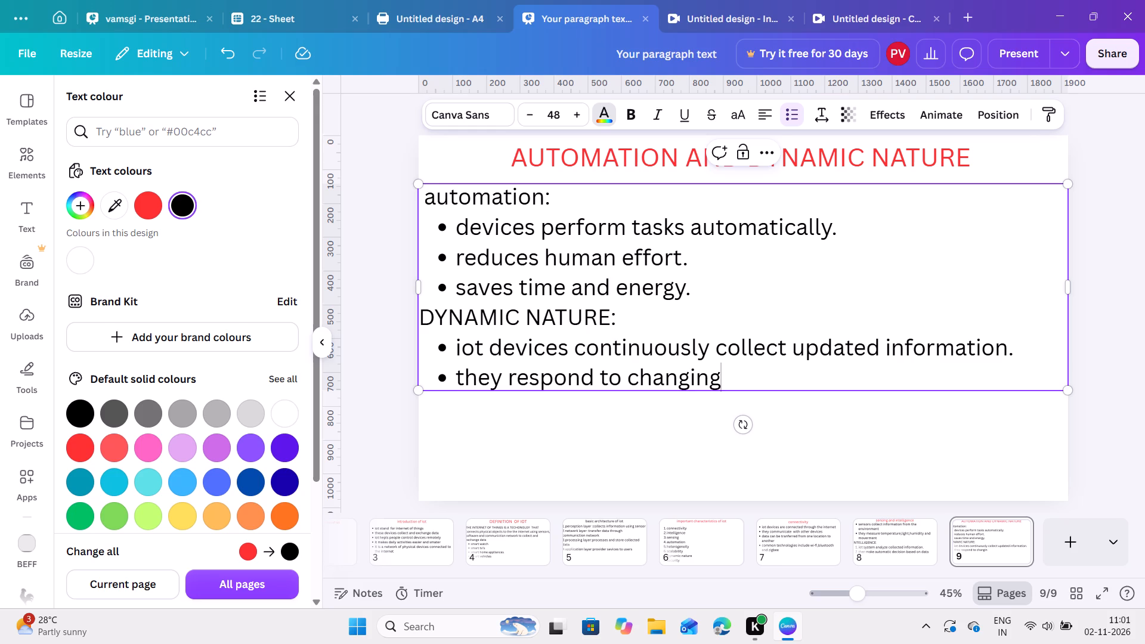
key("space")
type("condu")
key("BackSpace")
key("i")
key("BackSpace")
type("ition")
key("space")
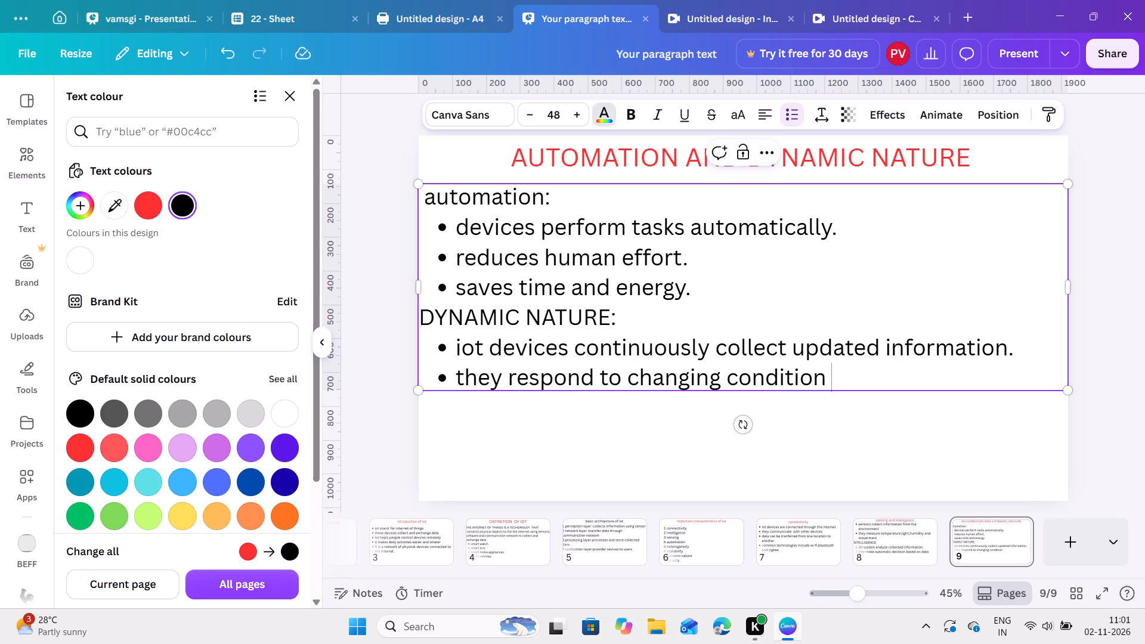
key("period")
Add an unbulleted line below the "DYNAMIC NATURE:" bullets reading "example :auto matic street lights".
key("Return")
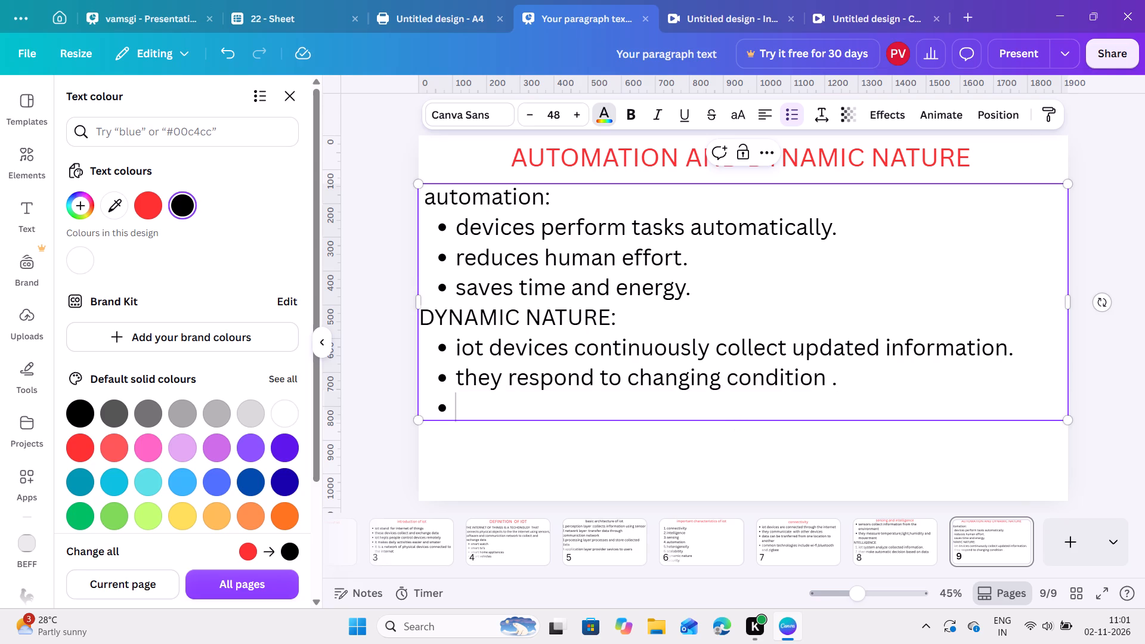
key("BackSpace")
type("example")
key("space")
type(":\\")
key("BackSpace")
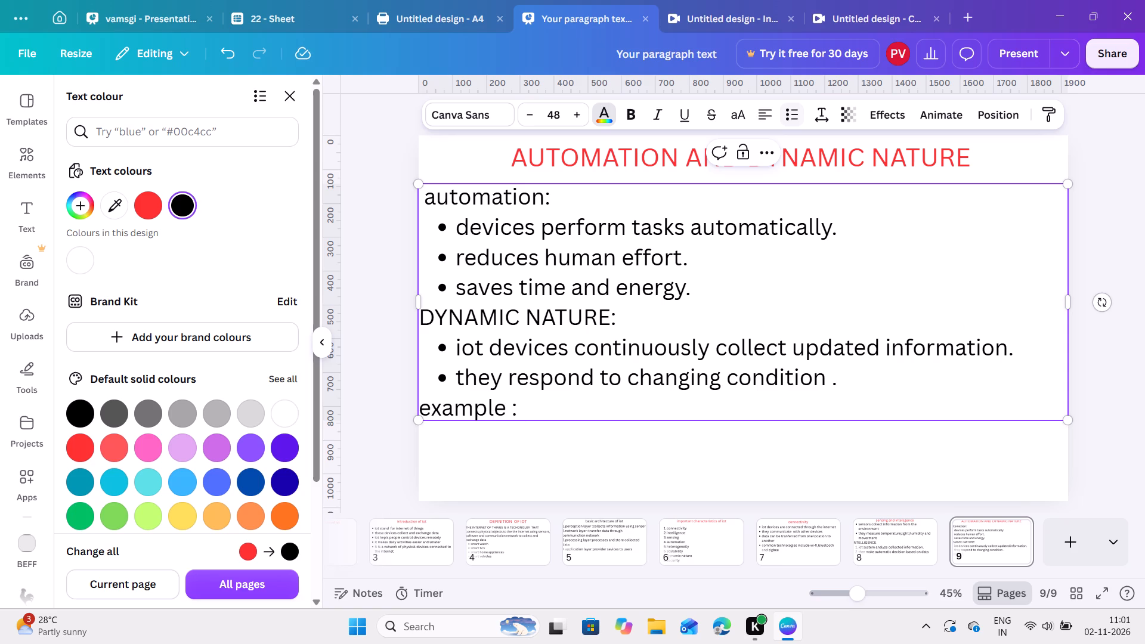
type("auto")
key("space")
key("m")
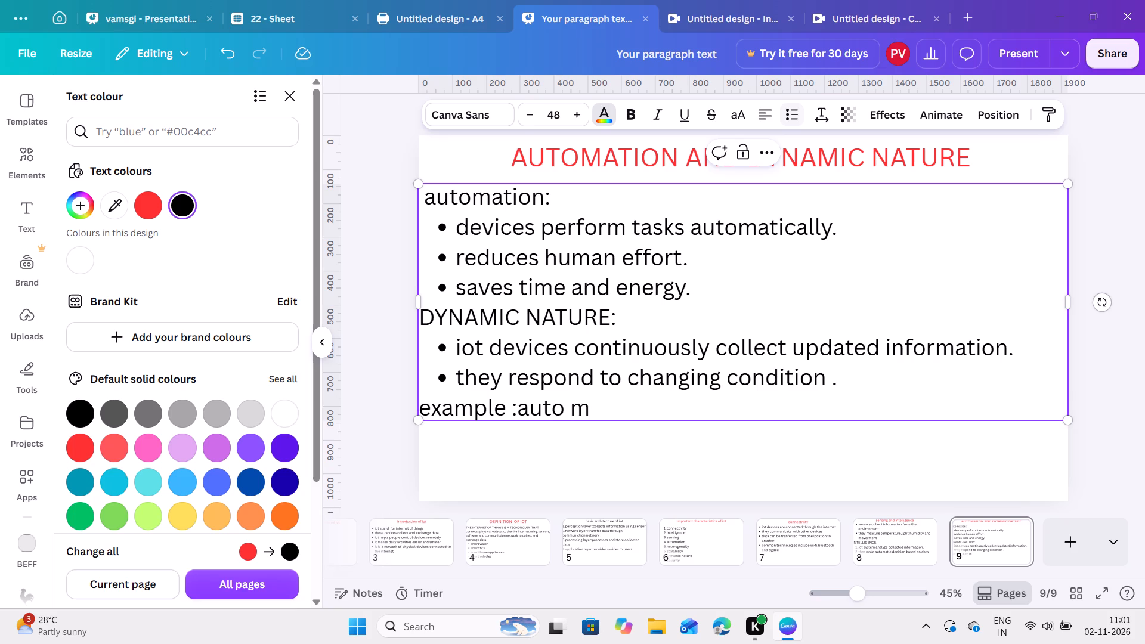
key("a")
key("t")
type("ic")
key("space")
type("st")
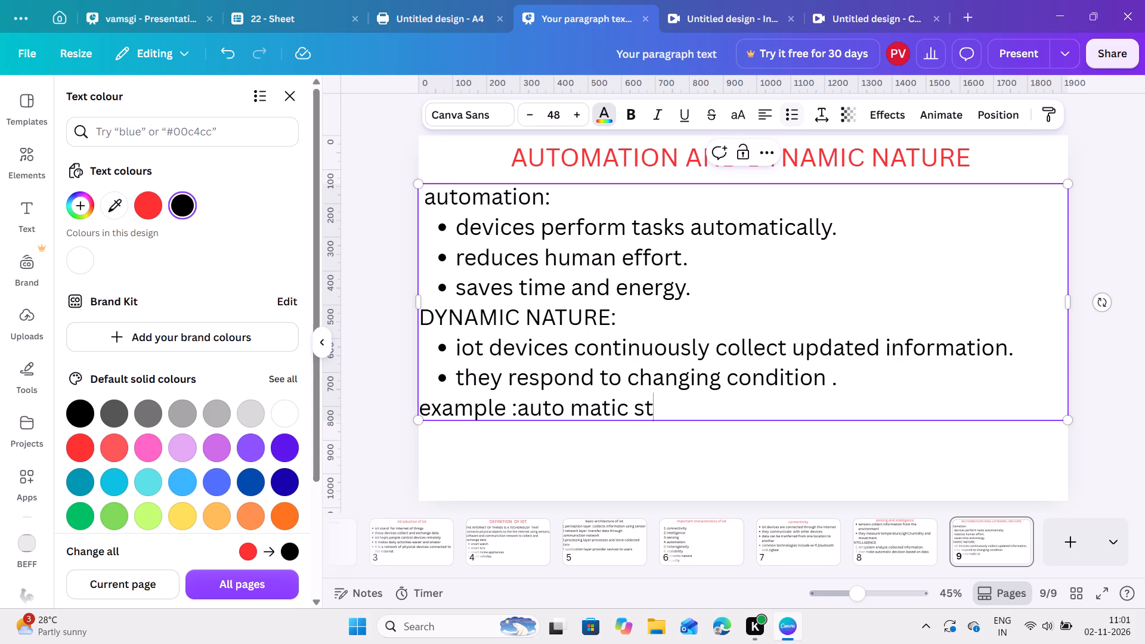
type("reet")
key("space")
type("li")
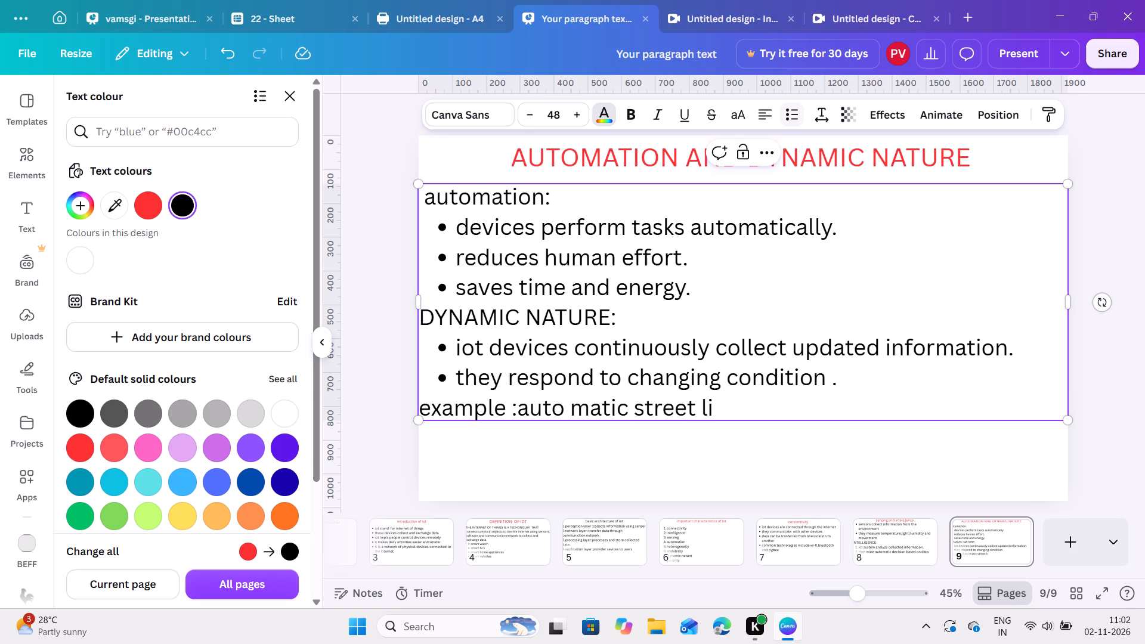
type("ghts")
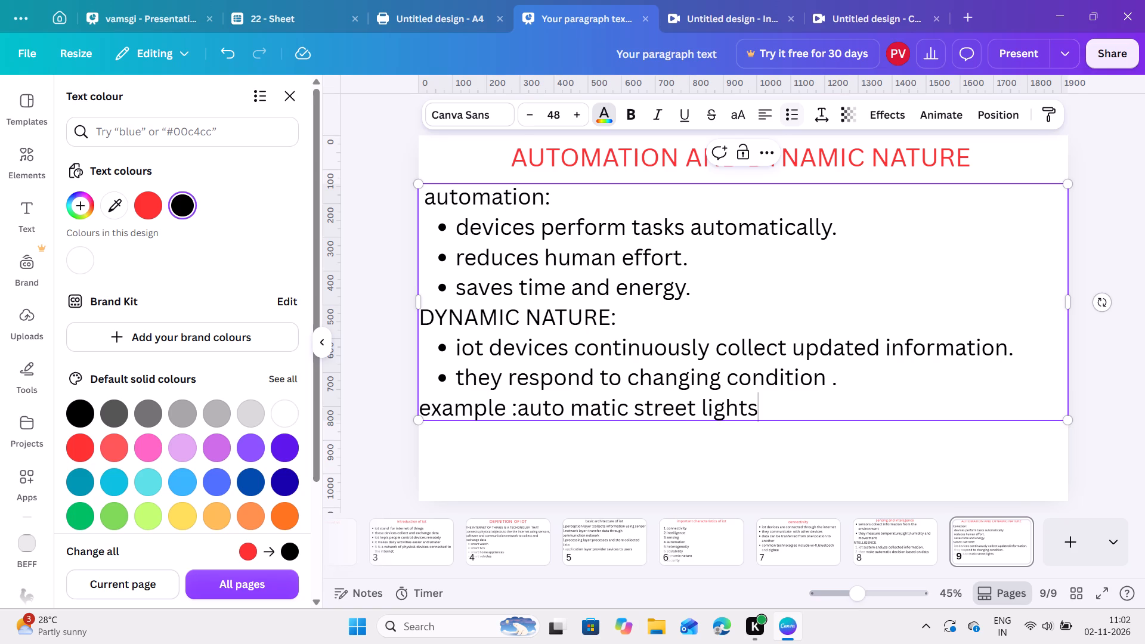
Add a blank tenth page after page 9 and insert two default text boxes on it.
left_click(1079, 557)
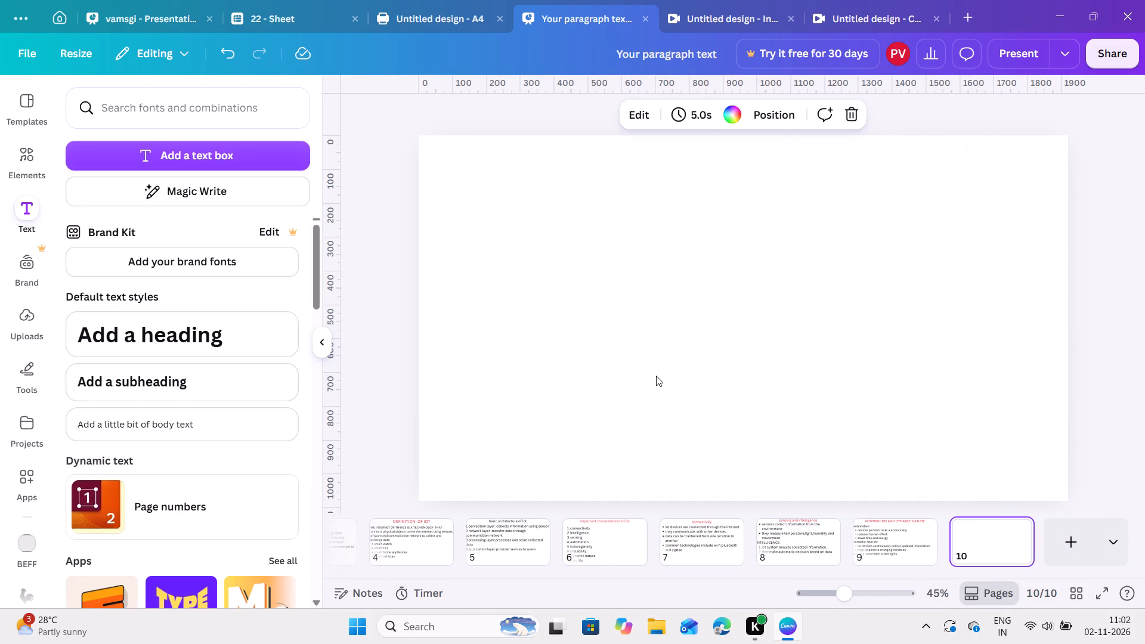
left_click(266, 153)
left_click(266, 153)
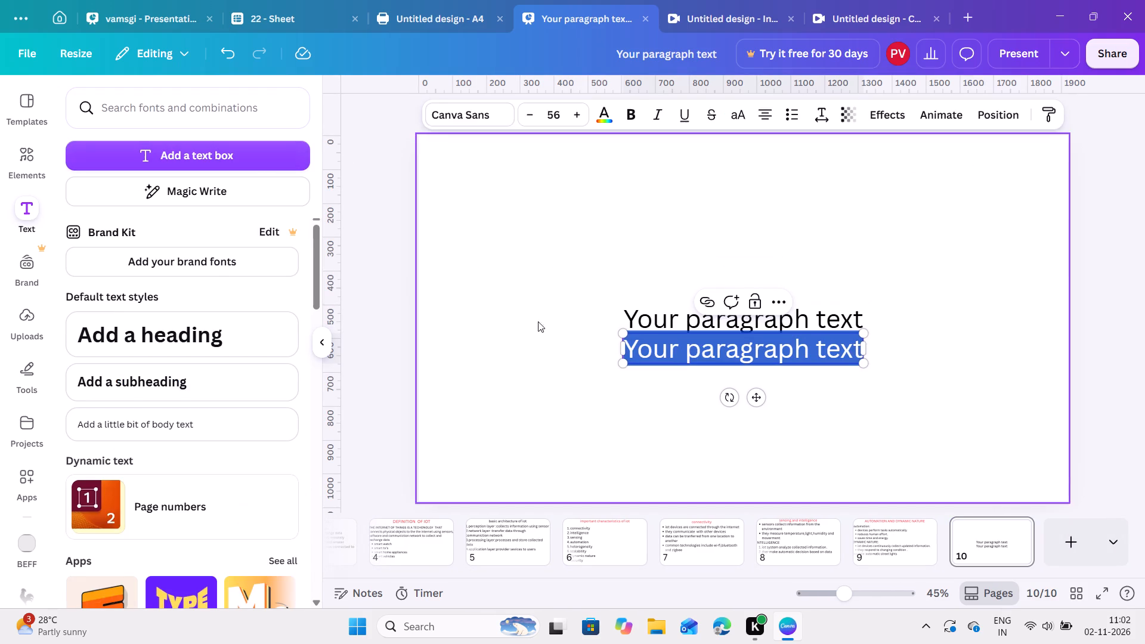
Move the upper text box to the top edge of page 10 and widen it to the full 1,920 page width.
left_click_drag(685, 324, 493, 159)
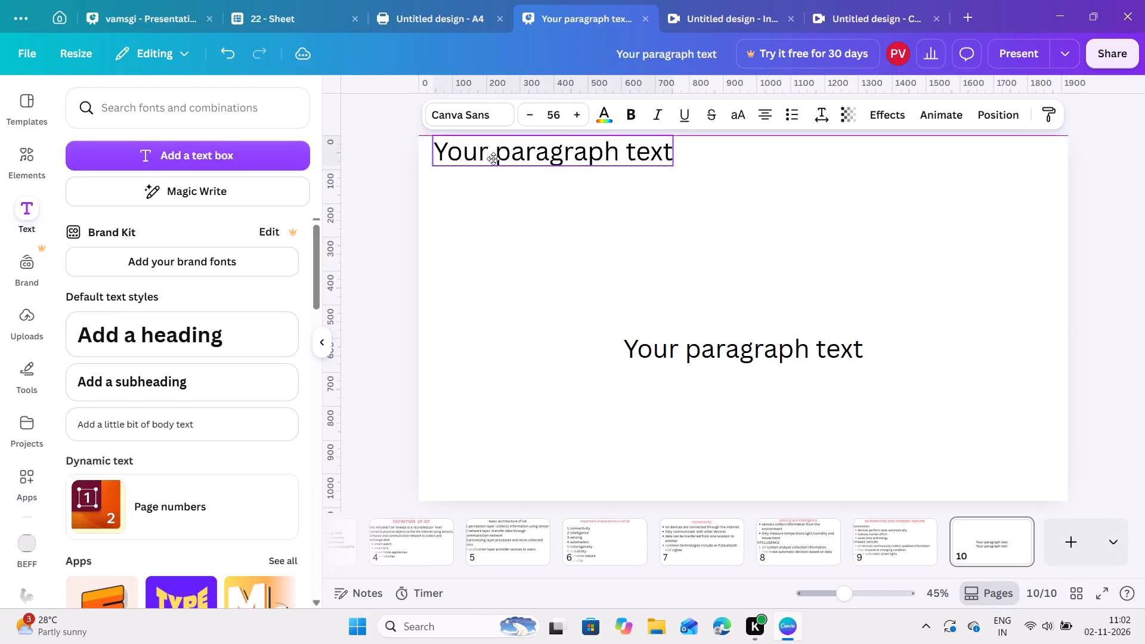
left_click_drag(493, 159, 483, 160)
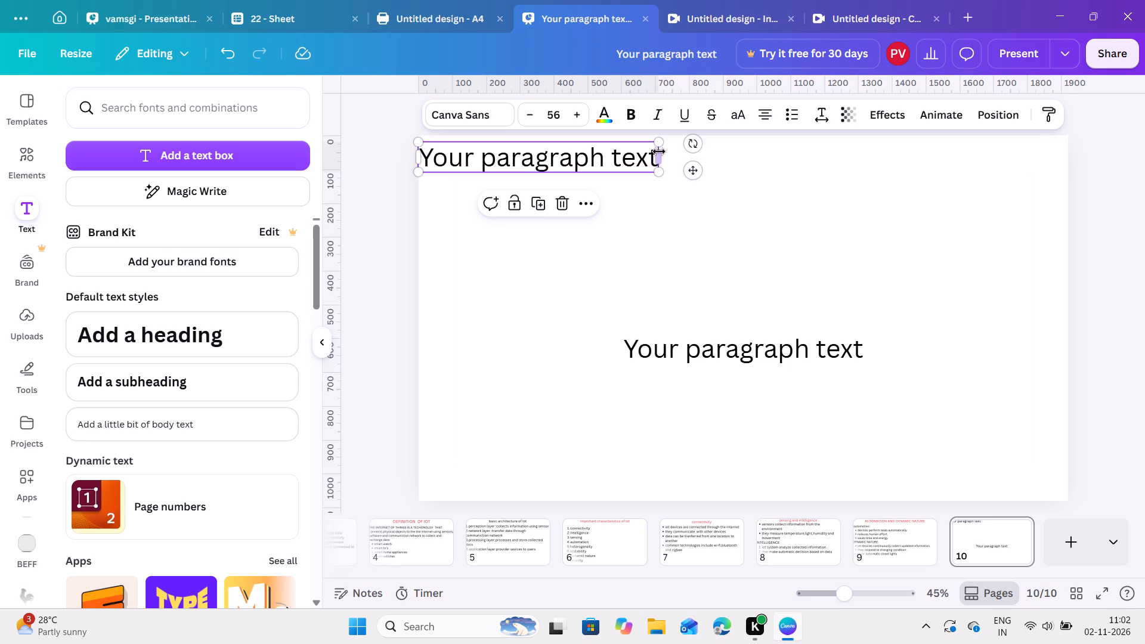
left_click_drag(660, 154, 1067, 152)
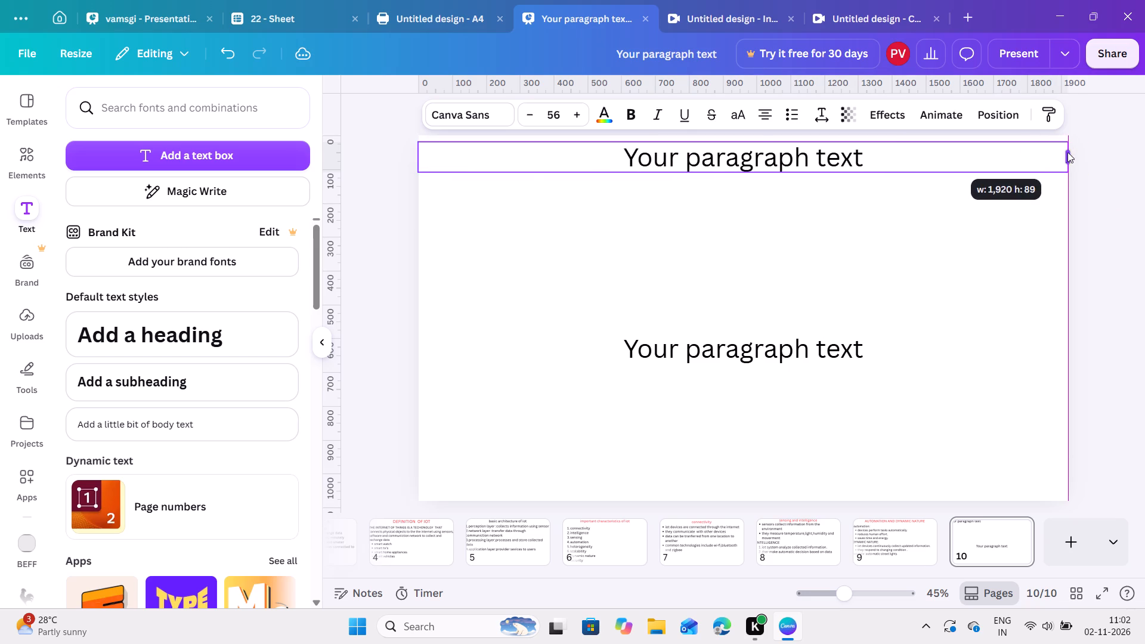
left_click_drag(1067, 152, 1066, 154)
Enlarge the remaining text box to font size 59.1 and move it just below the top text box, near the page's left edge.
left_click(751, 338)
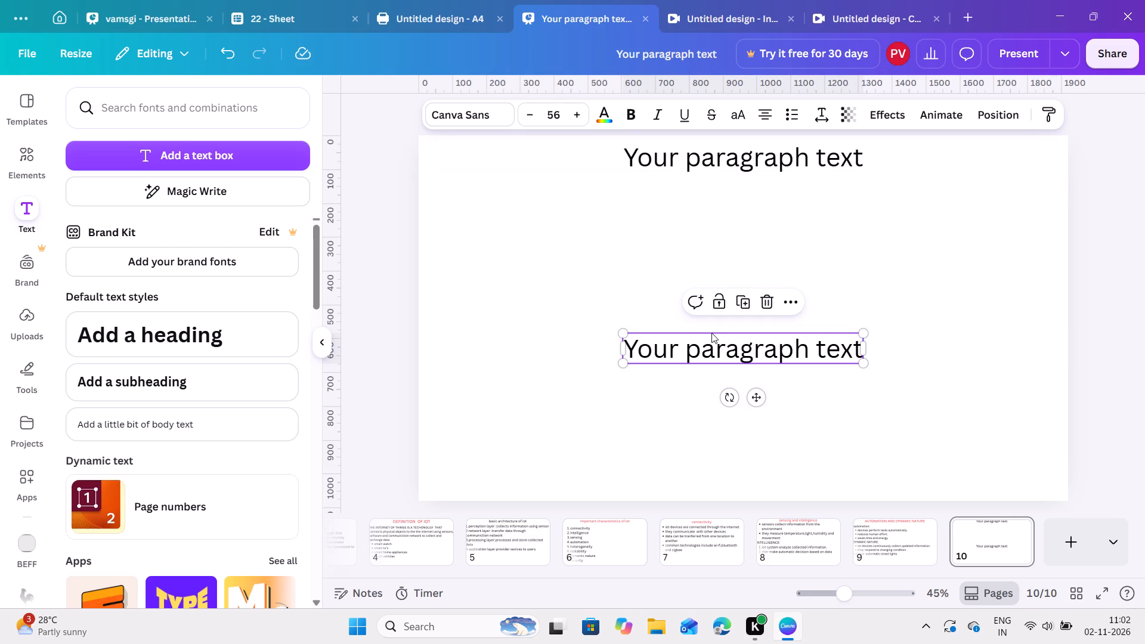
left_click_drag(709, 331, 742, 333)
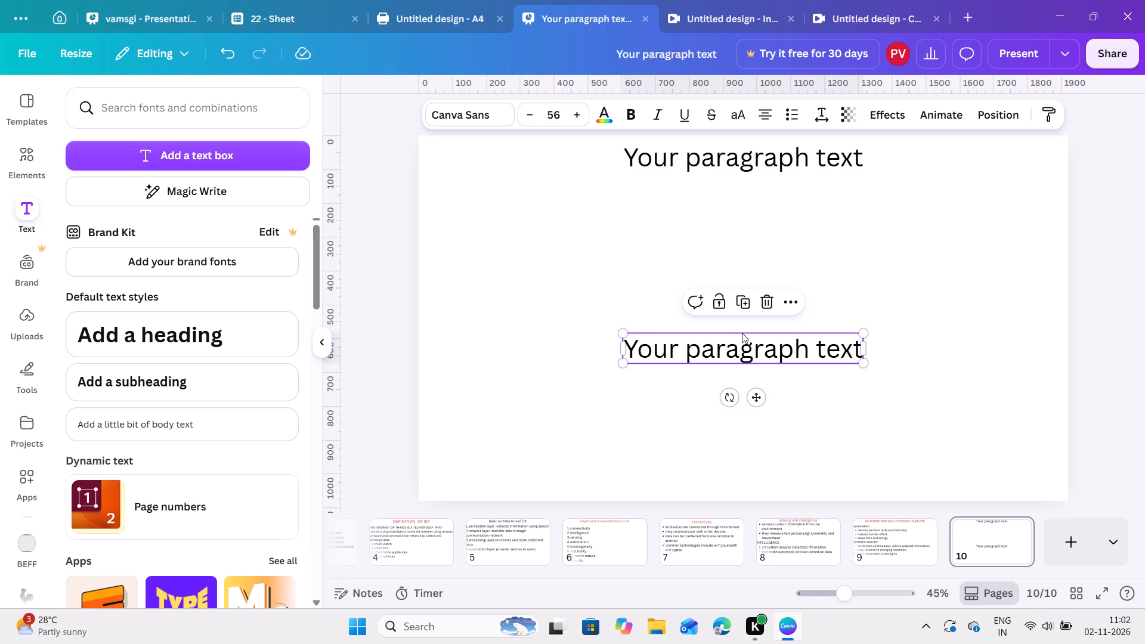
left_click_drag(742, 333, 742, 333)
triple_click(742, 333)
left_click_drag(742, 333, 618, 305)
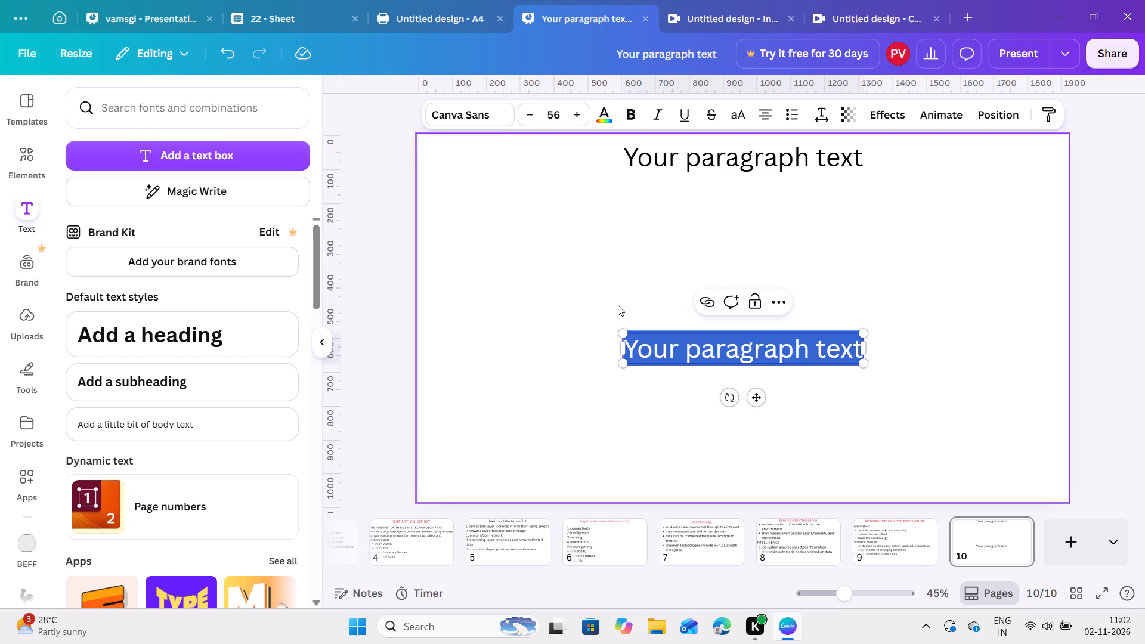
left_click_drag(618, 305, 667, 327)
left_click(667, 327)
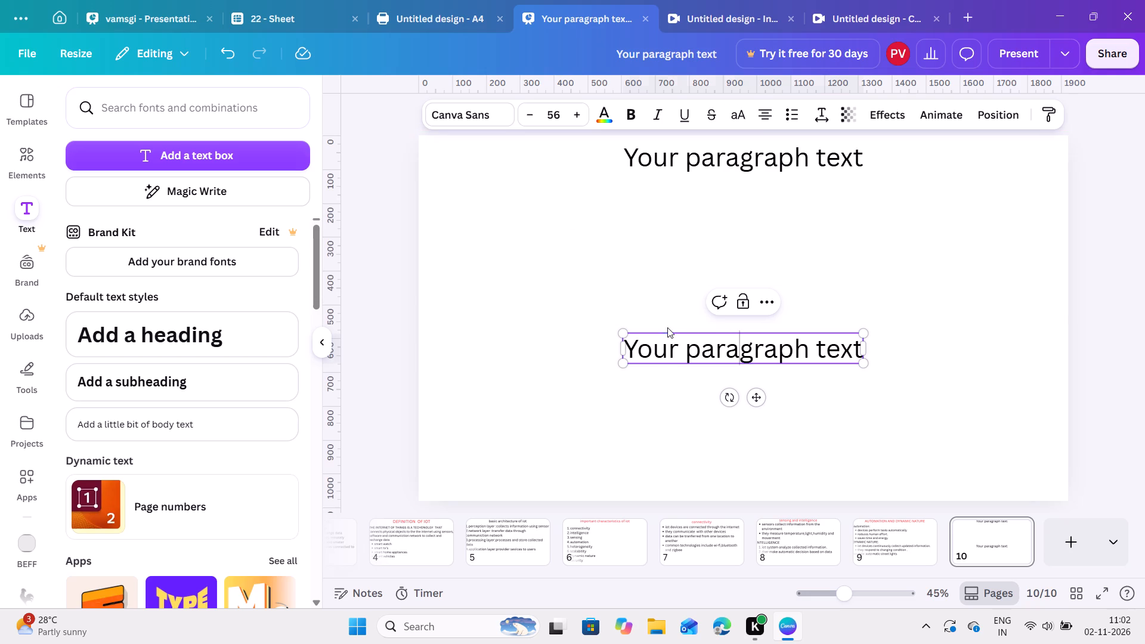
left_click_drag(667, 327, 561, 261)
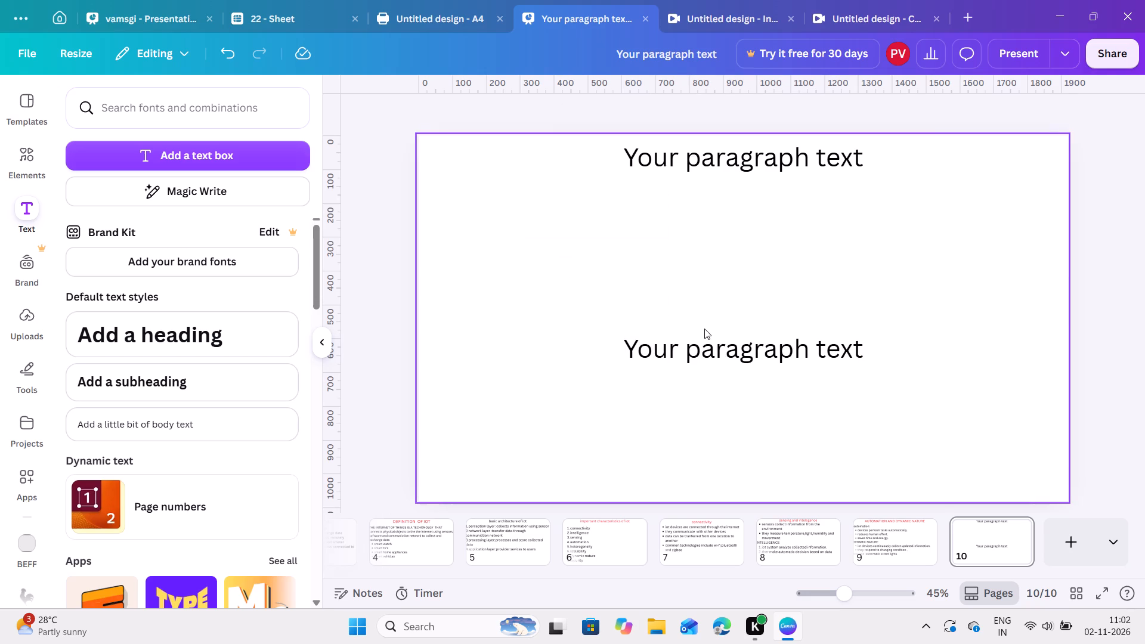
left_click(704, 329)
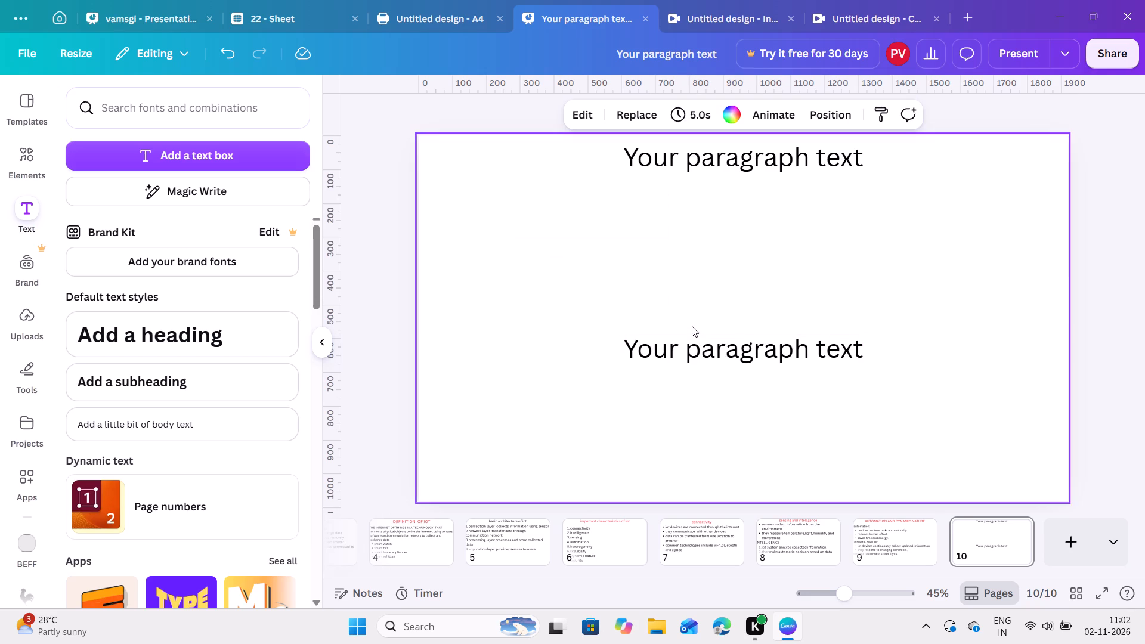
left_click_drag(684, 330, 513, 252)
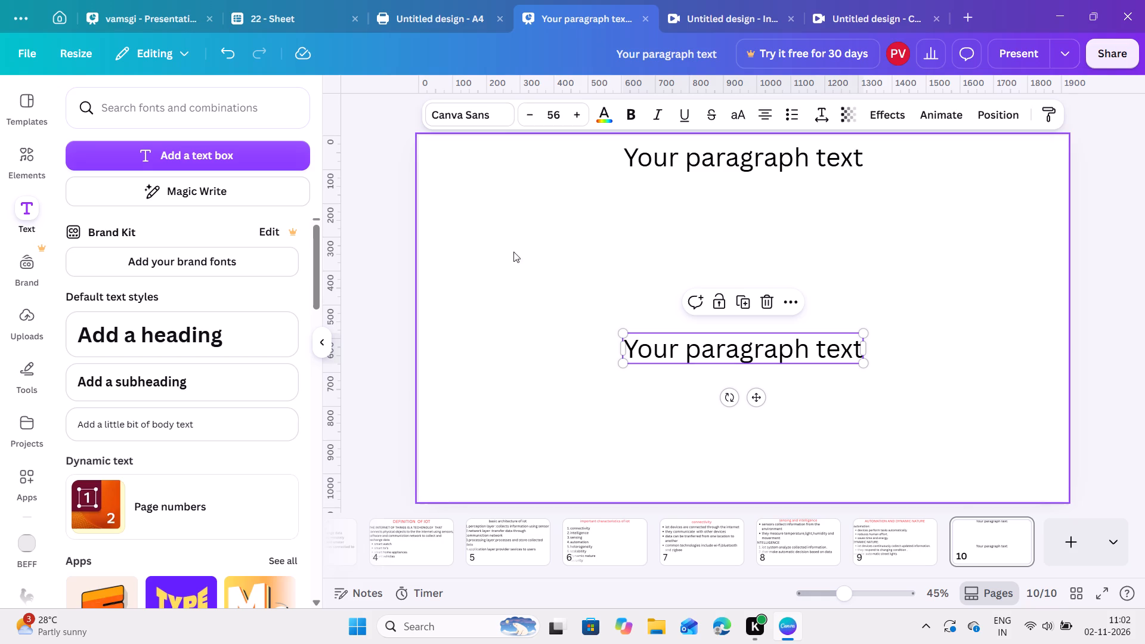
left_click_drag(513, 252, 700, 333)
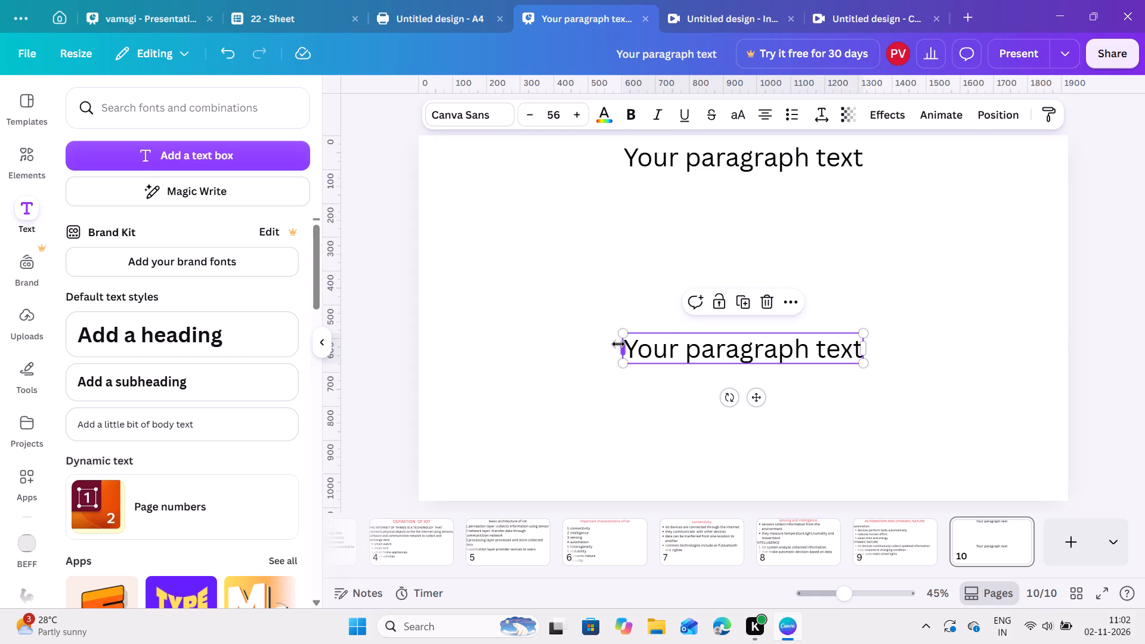
left_click_drag(618, 344, 572, 350)
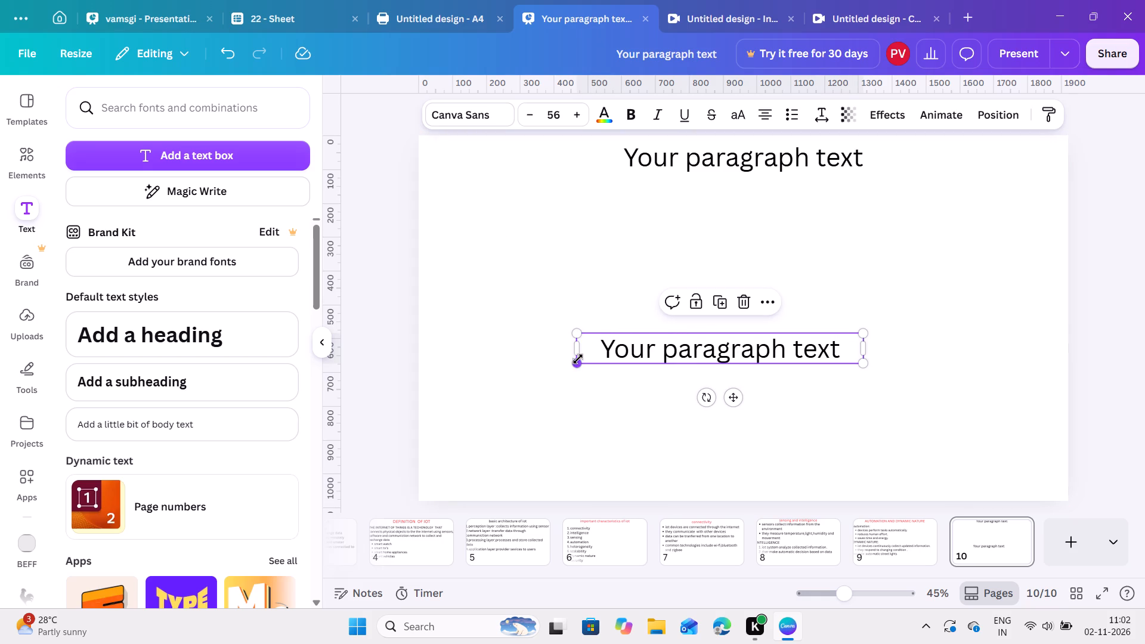
left_click_drag(578, 359, 565, 385)
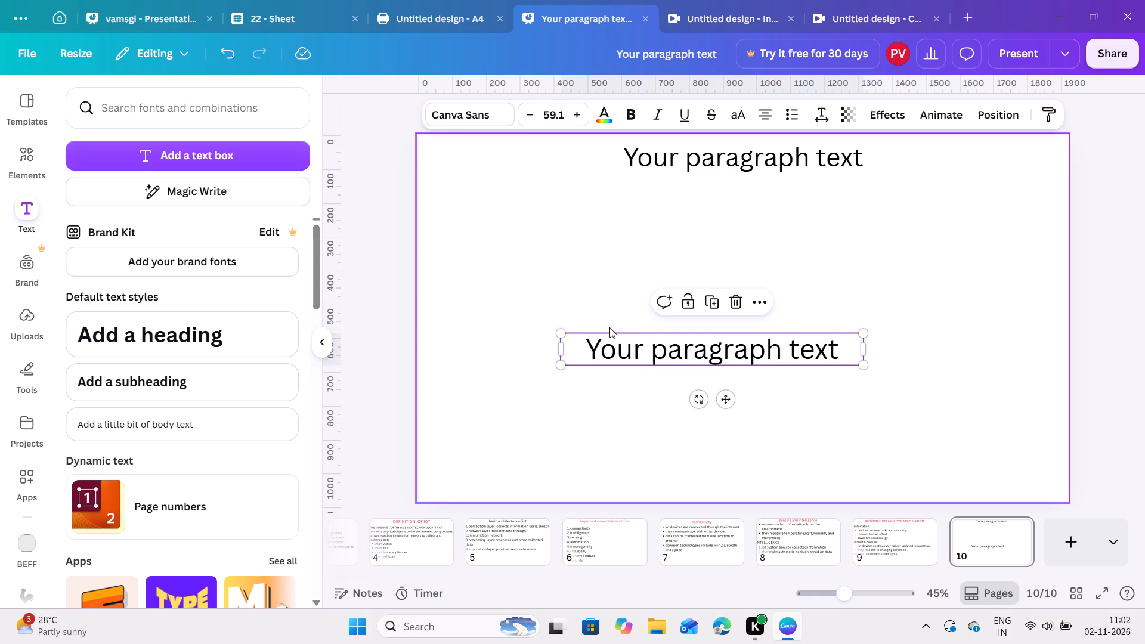
left_click_drag(729, 398, 705, 396)
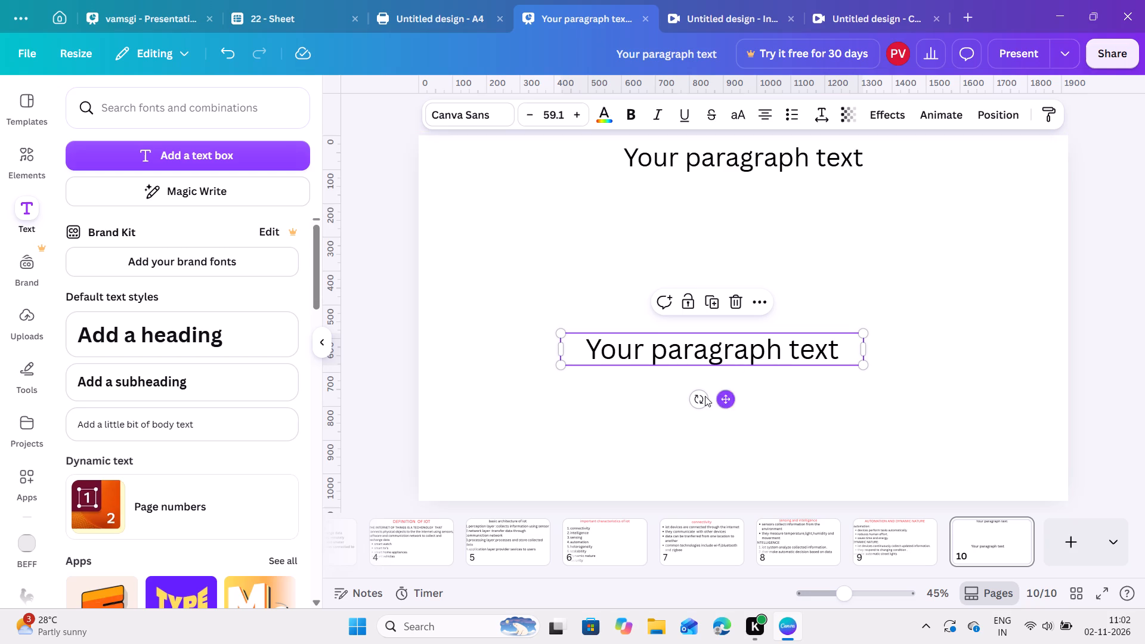
left_click_drag(705, 396, 595, 255)
Widen the second text box to almost the full page width and left-align its text.
left_click_drag(731, 206, 1035, 202)
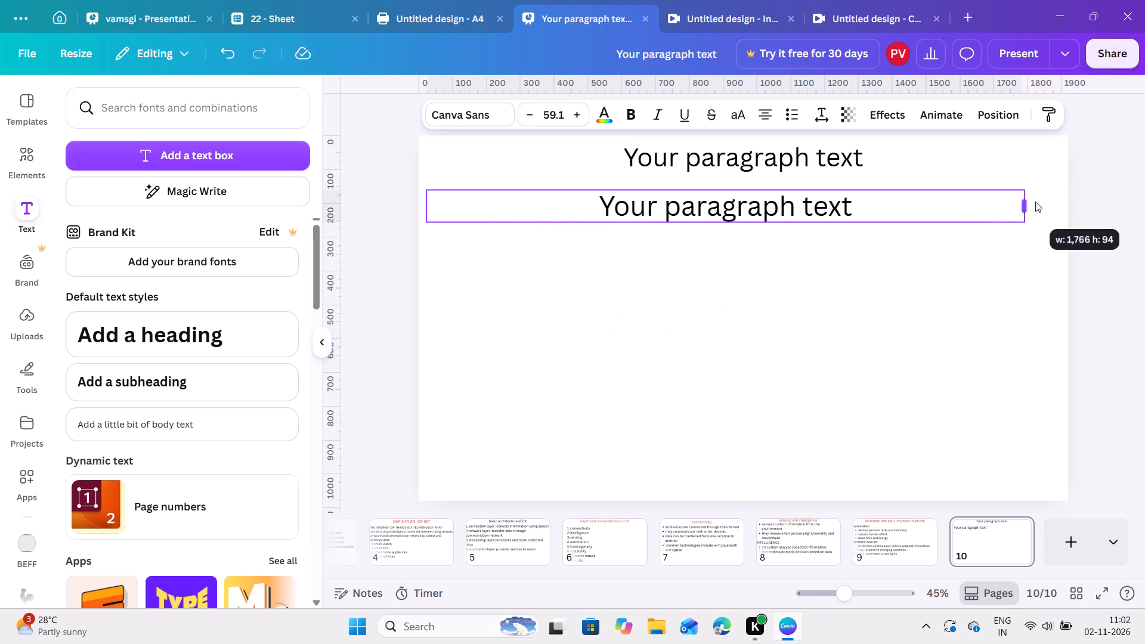
left_click_drag(1035, 202, 1062, 199)
left_click(764, 119)
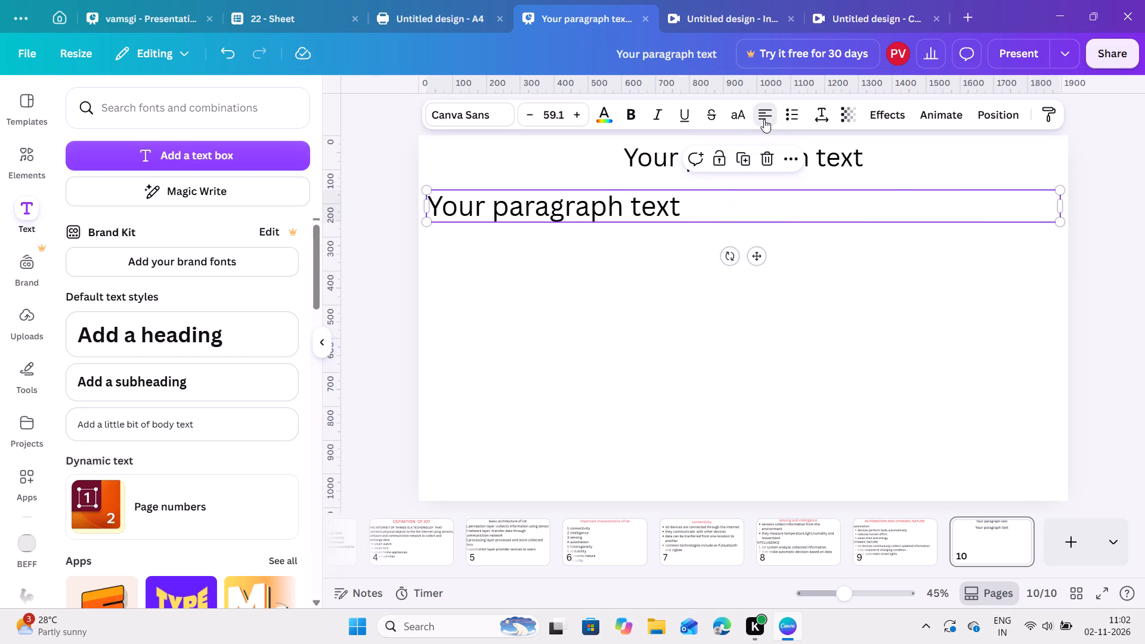
Replace the placeholder in the top text box with "SECURITY AND" in capitals.
left_click(874, 161)
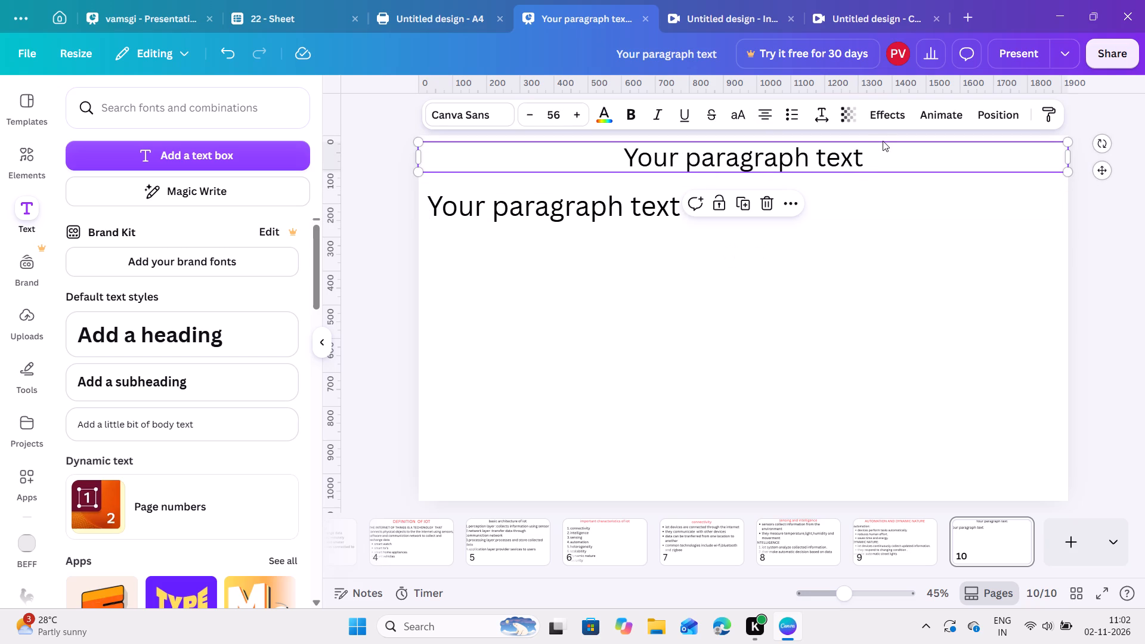
double_click(883, 141)
double_click(869, 165)
key("BackSpace")
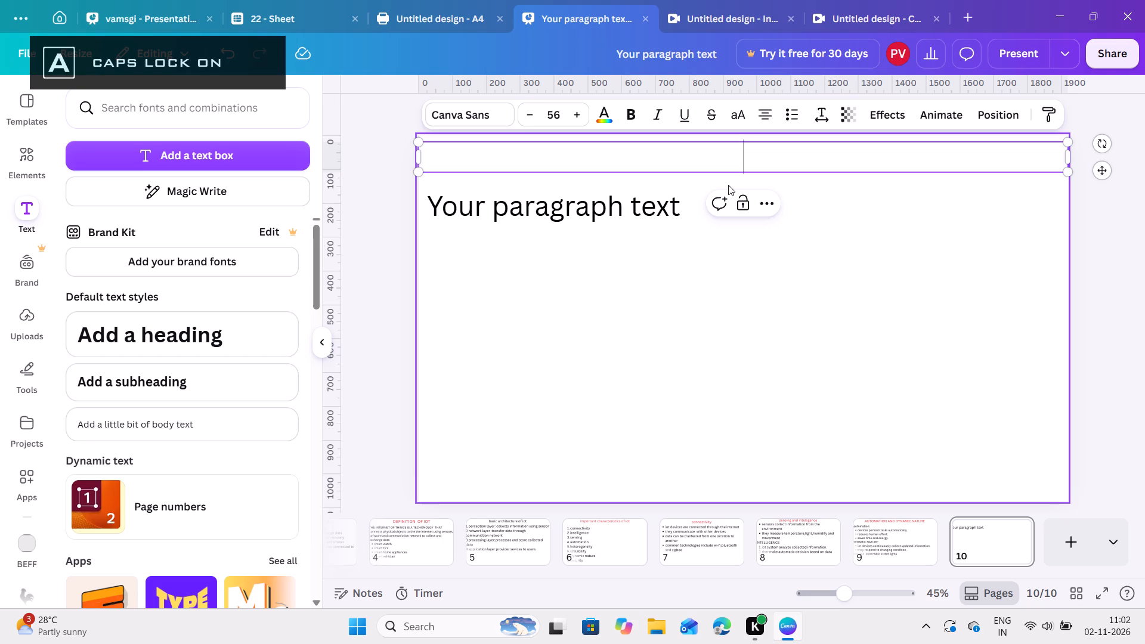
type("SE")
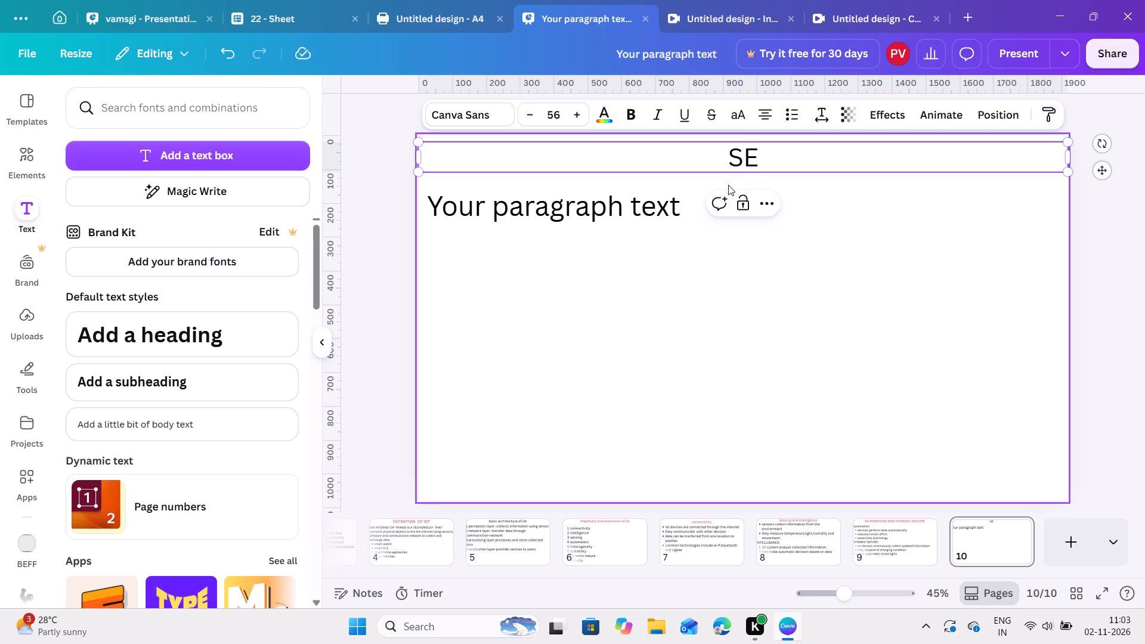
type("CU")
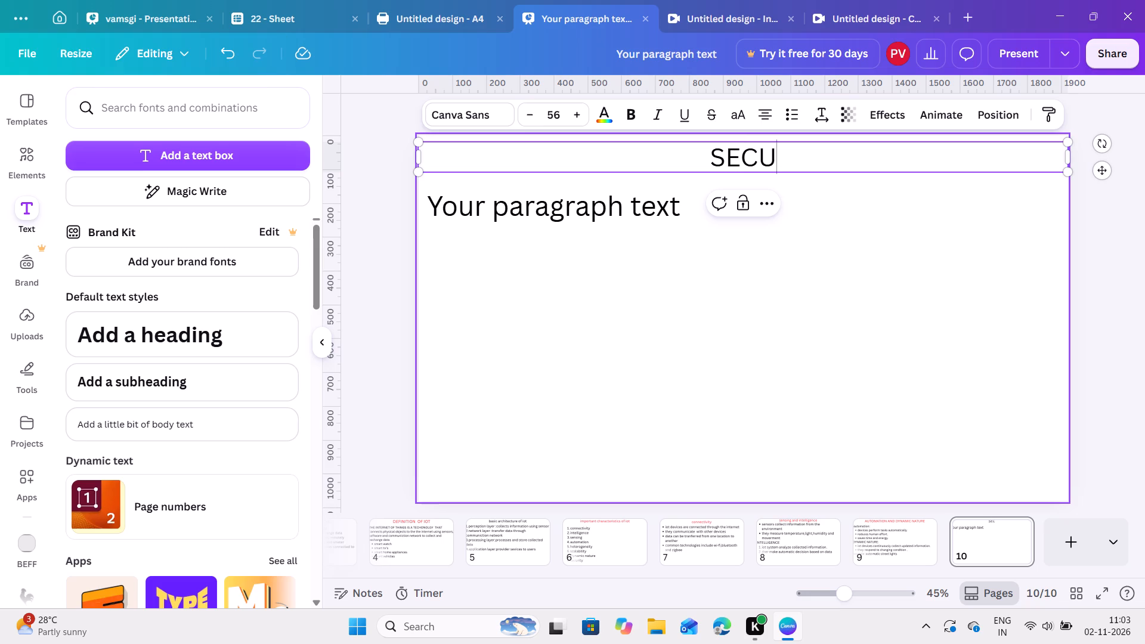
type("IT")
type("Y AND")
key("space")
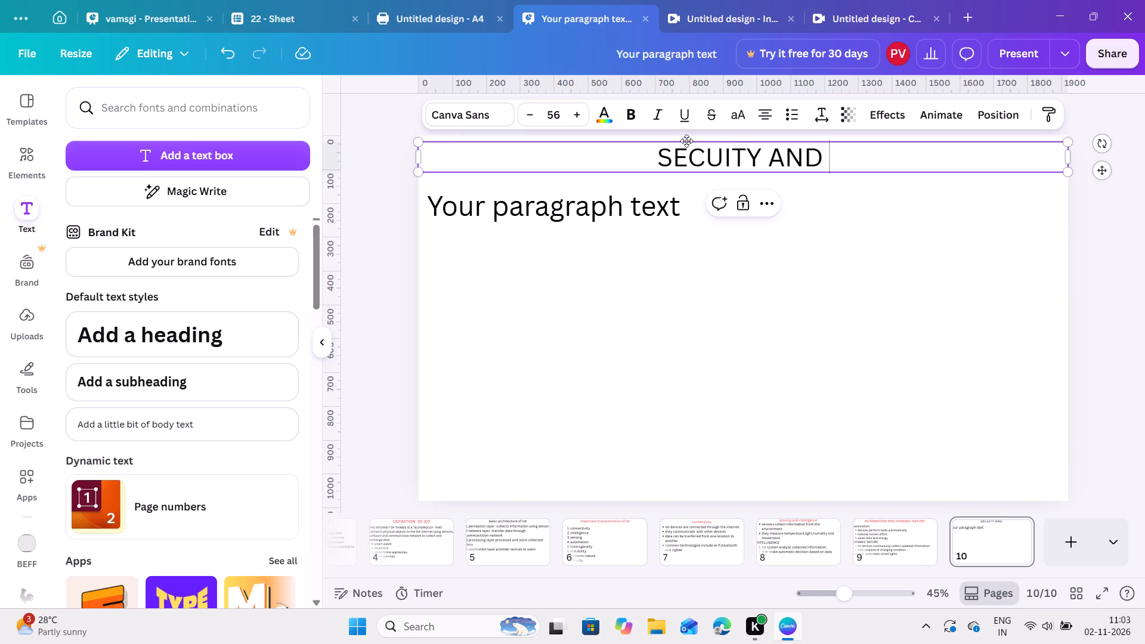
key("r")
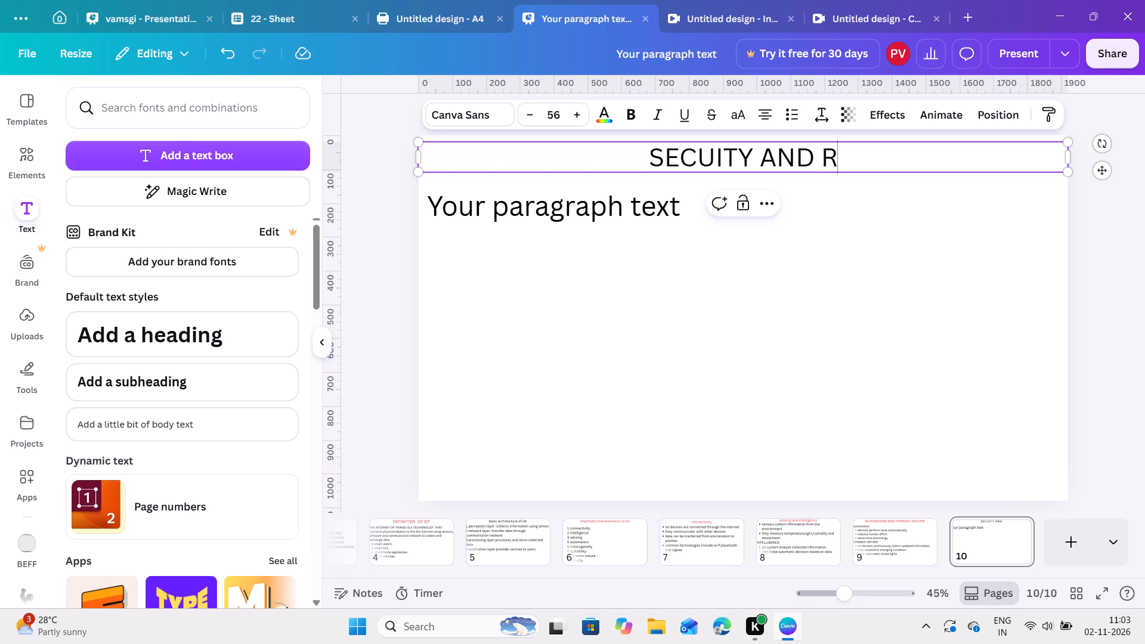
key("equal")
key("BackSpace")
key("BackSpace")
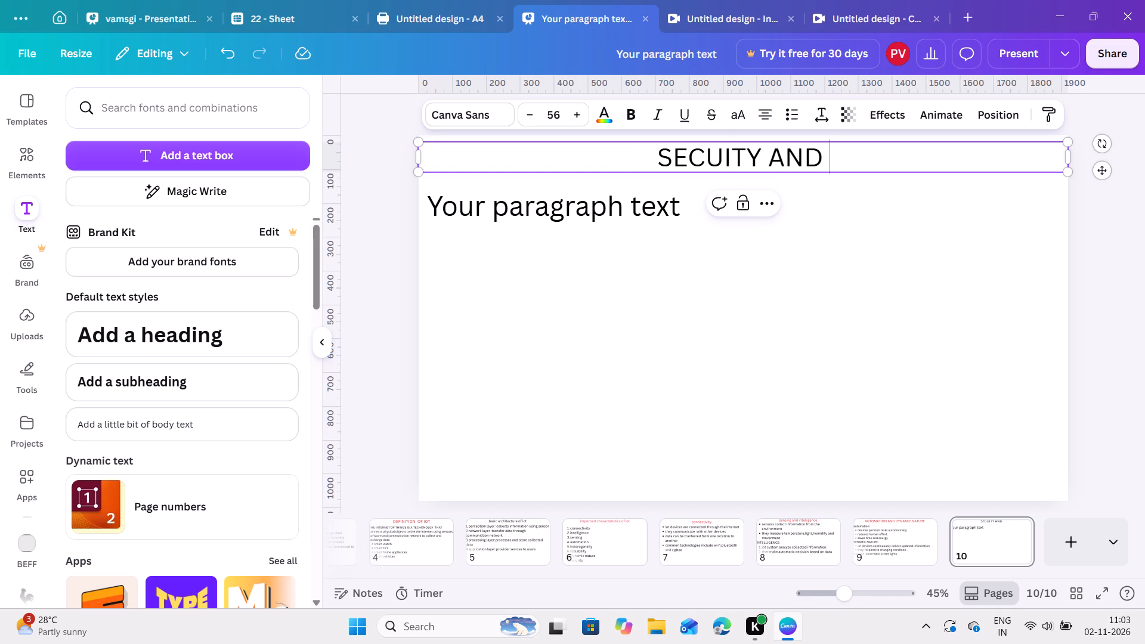
left_click(725, 157)
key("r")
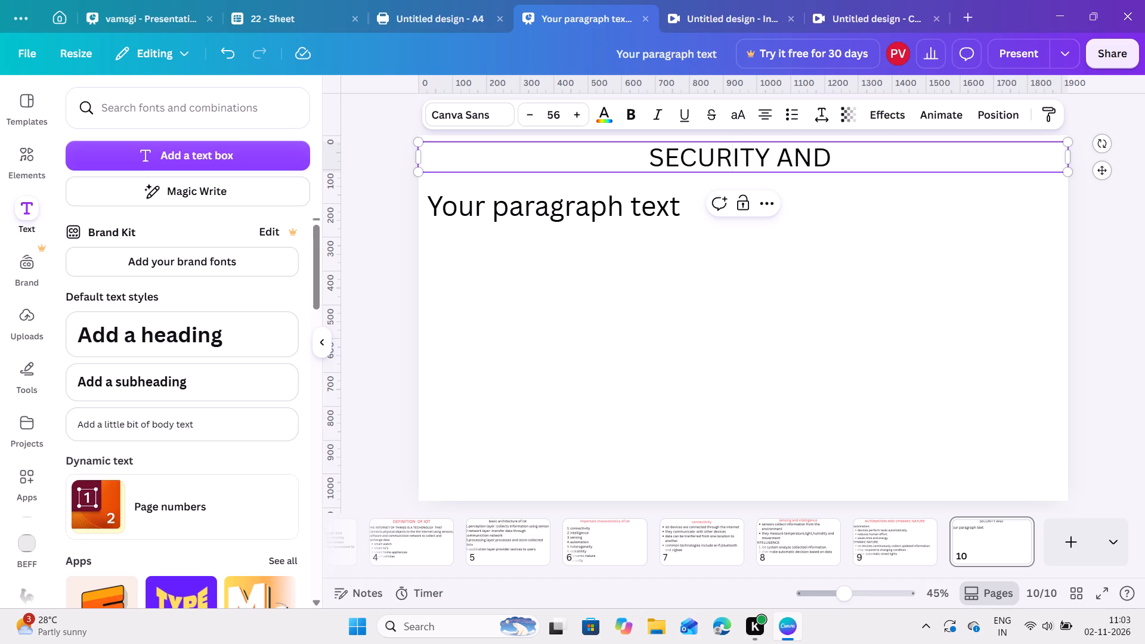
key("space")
key("BackSpace")
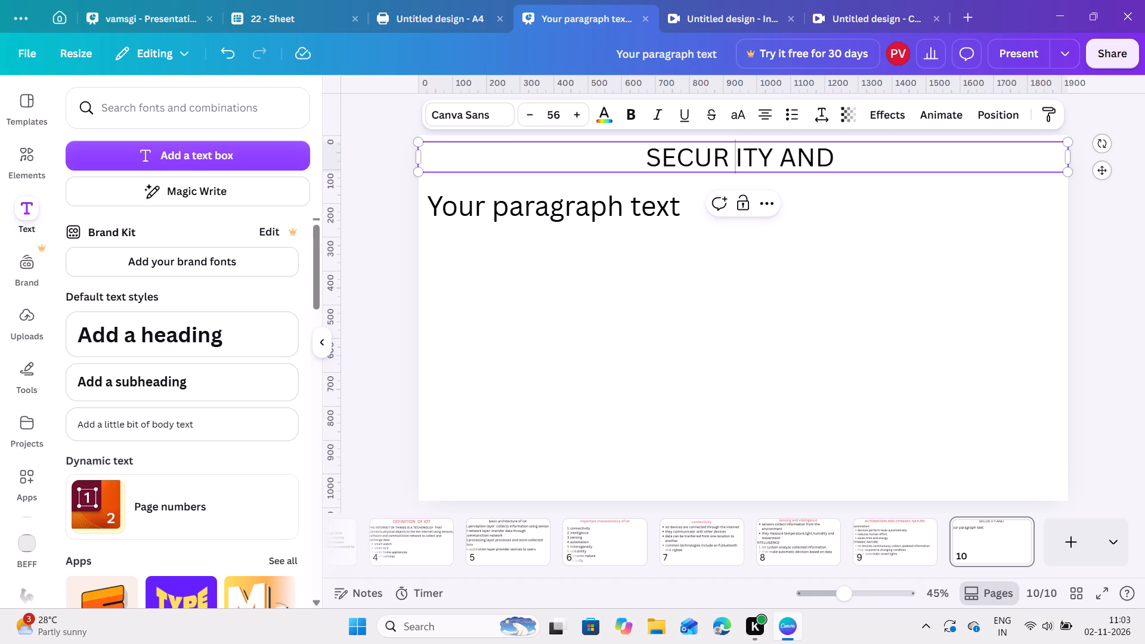
Complete the page heading by adding "SCALABILITY" in capitals after "SECURITY AND".
key("Right")
key("Right")
key("Right")
key("Right")
key("Right")
key("Right")
key("Right")
key("Right")
key("Right")
key("Right")
key("Right")
key("Right")
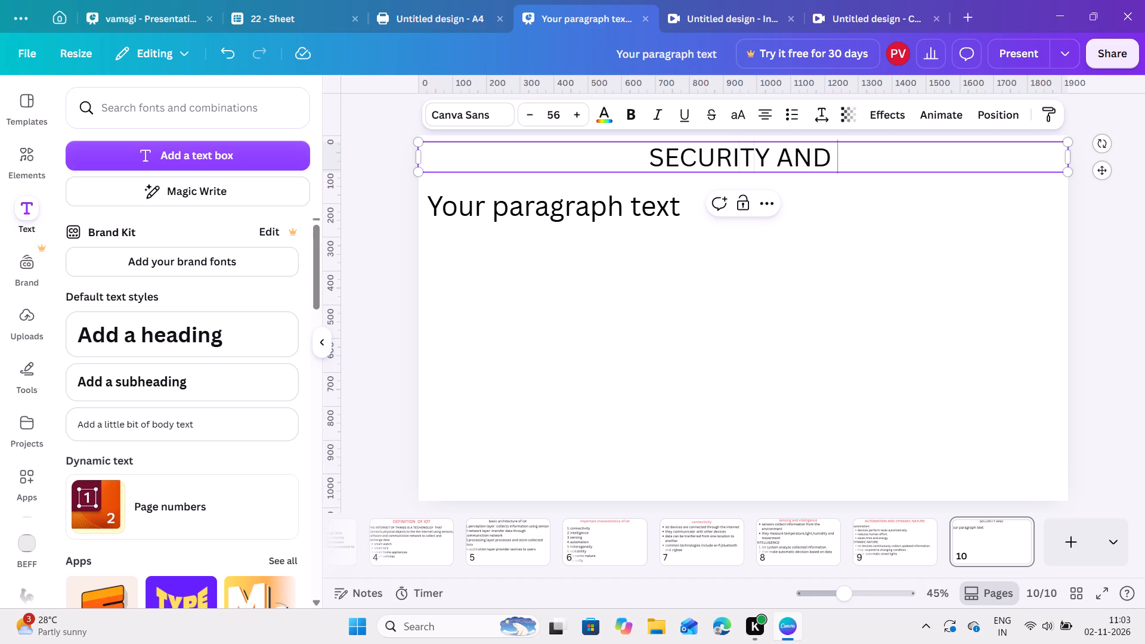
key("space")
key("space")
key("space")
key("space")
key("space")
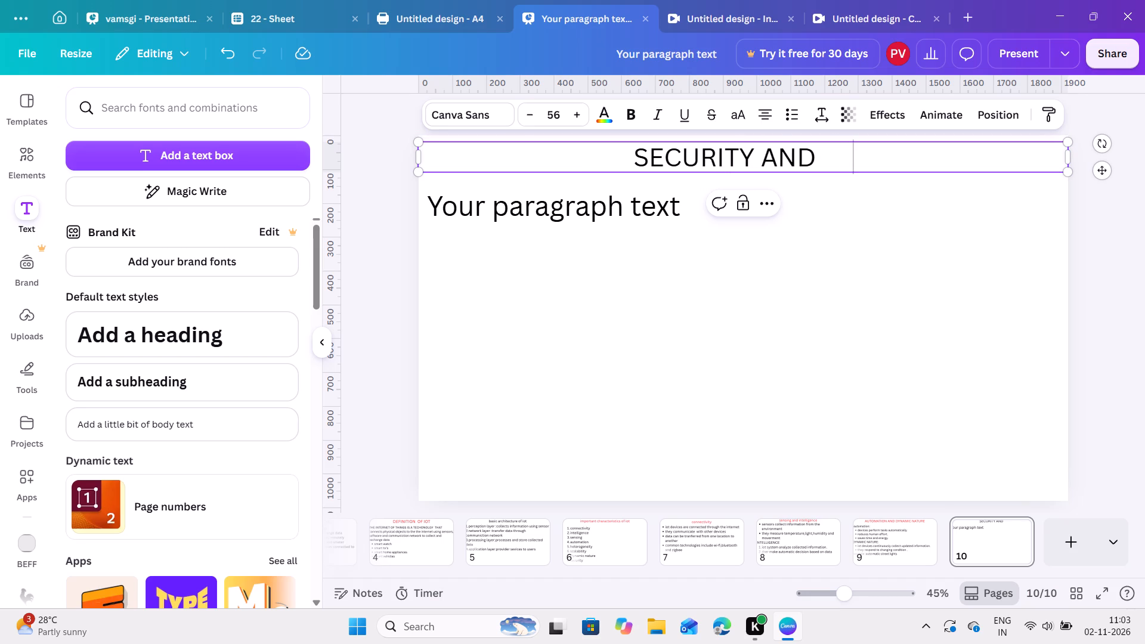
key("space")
key("BackSpace")
key("BackSpace")
key("BackSpace")
key("BackSpace")
key("BackSpace")
key("BackSpace")
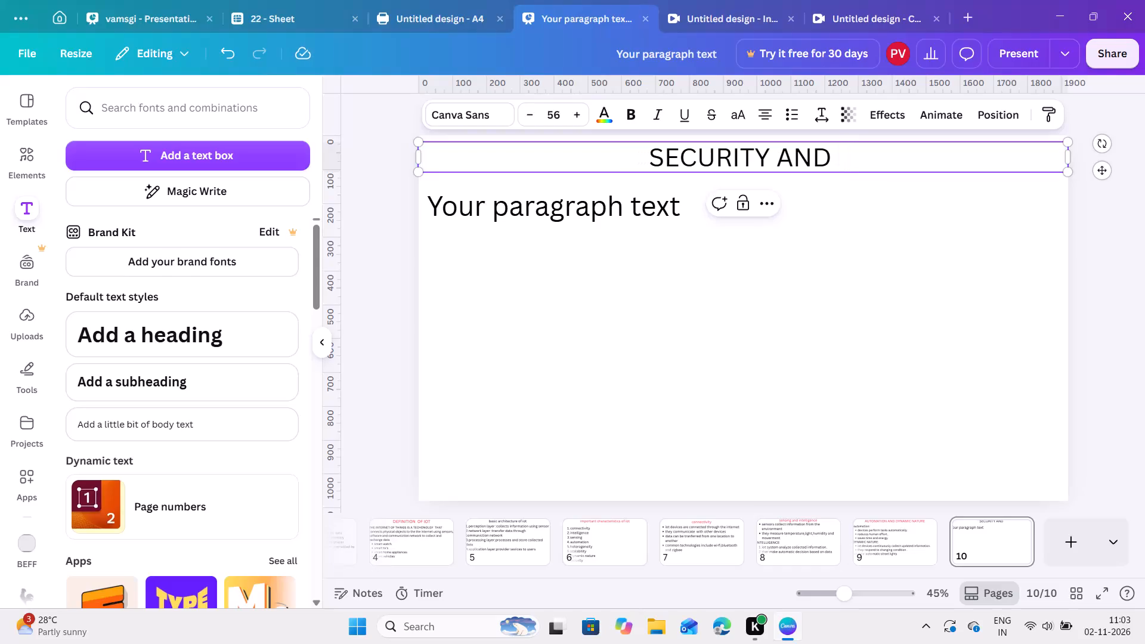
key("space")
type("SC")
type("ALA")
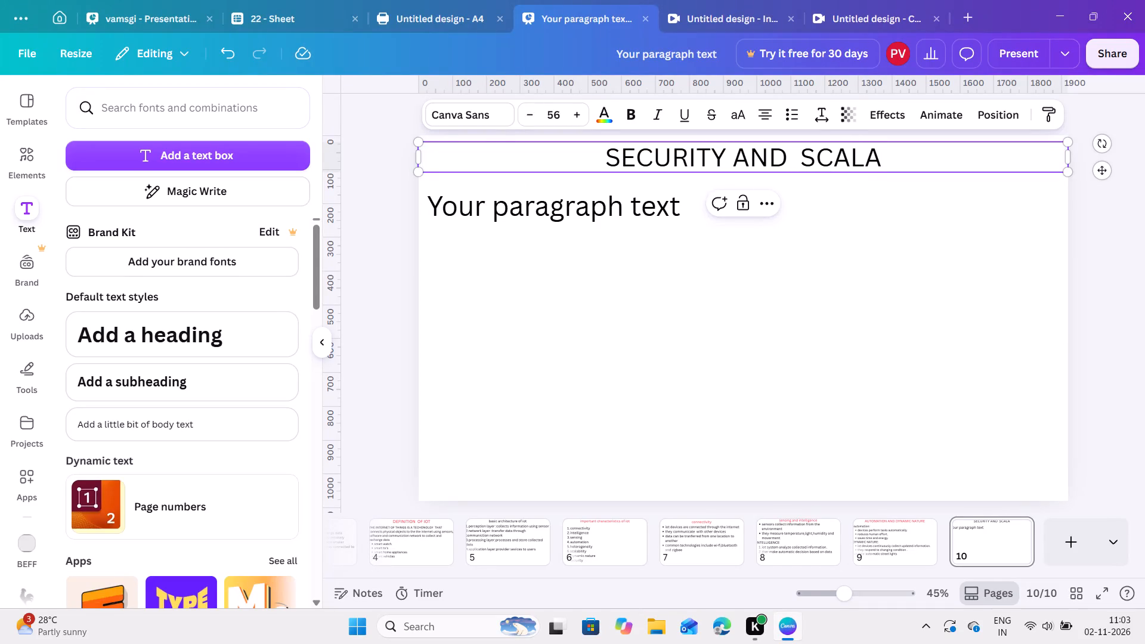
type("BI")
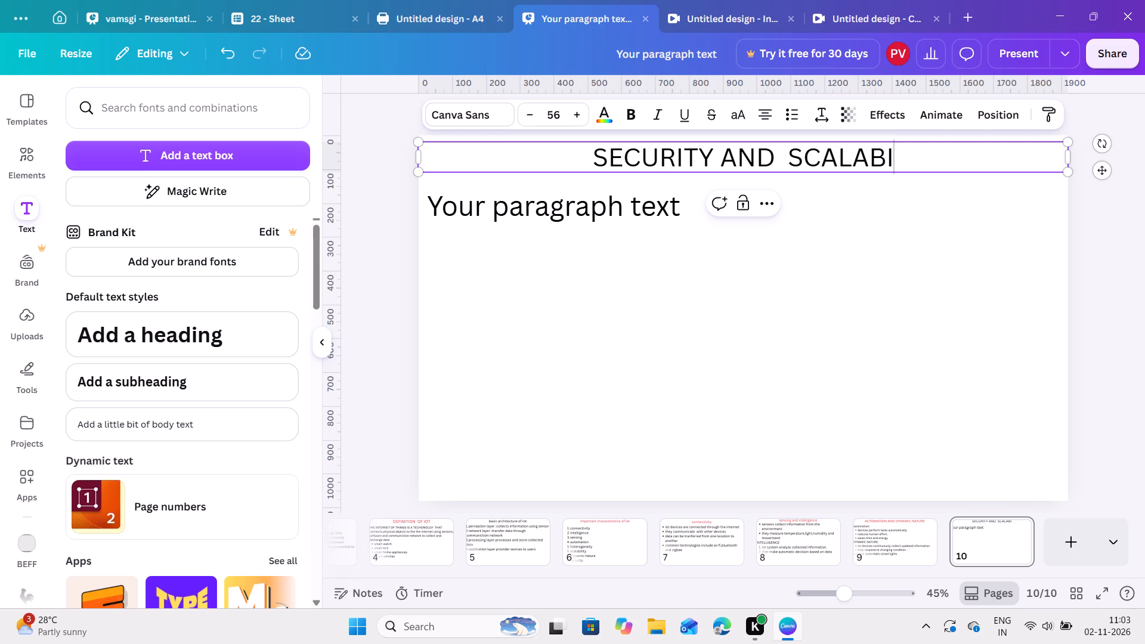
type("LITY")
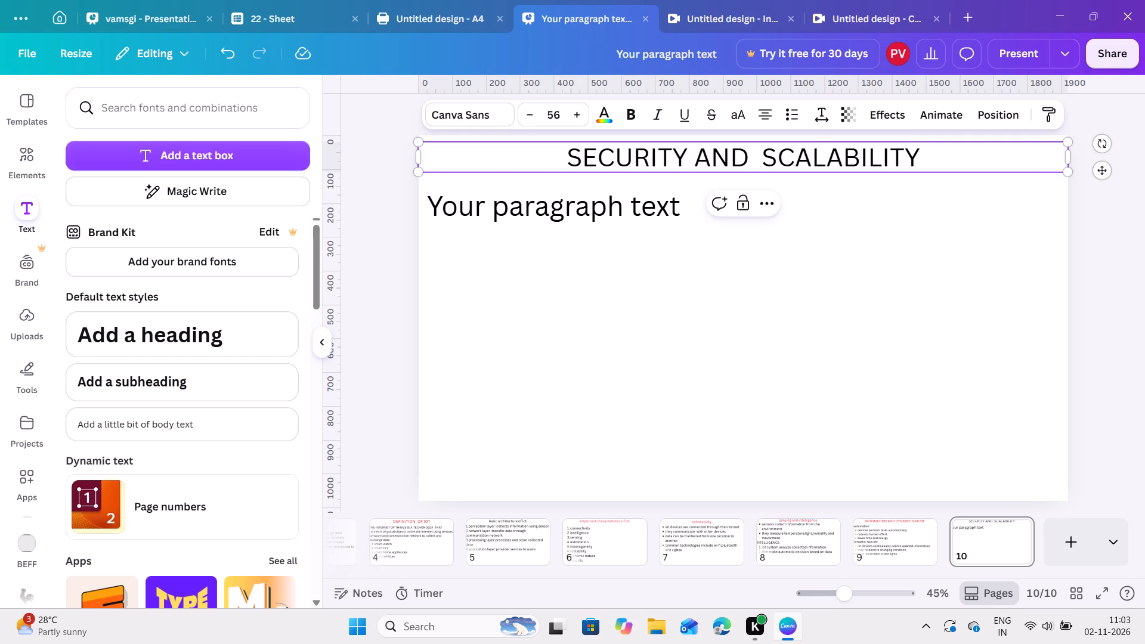
Delete the placeholder text from the text box below the heading.
left_click(688, 216)
double_click(688, 216)
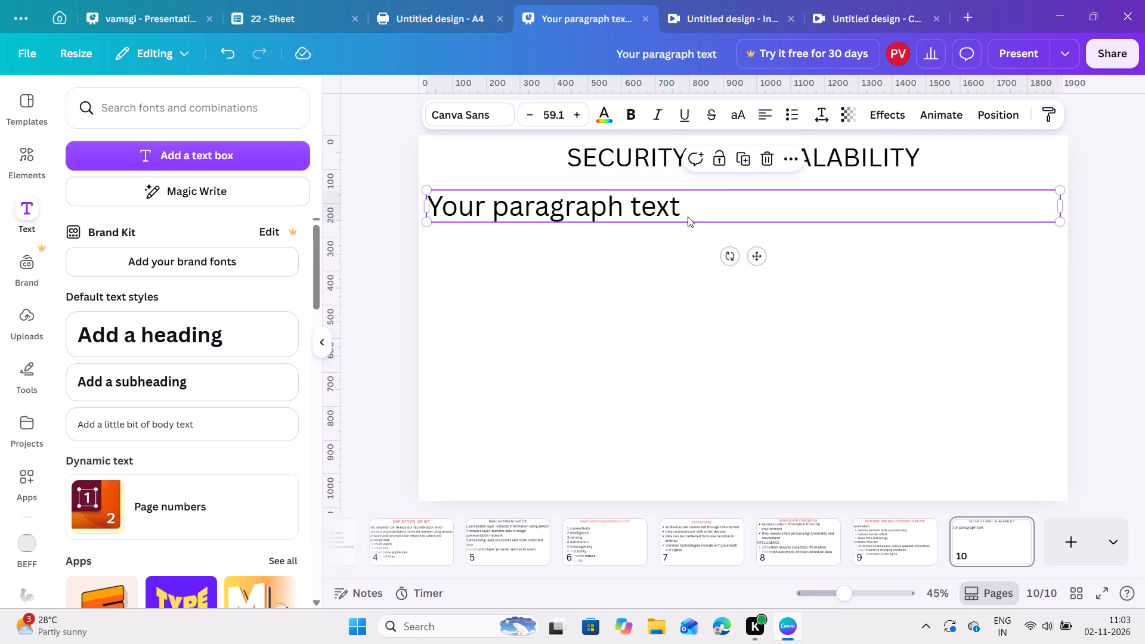
key("BackSpace")
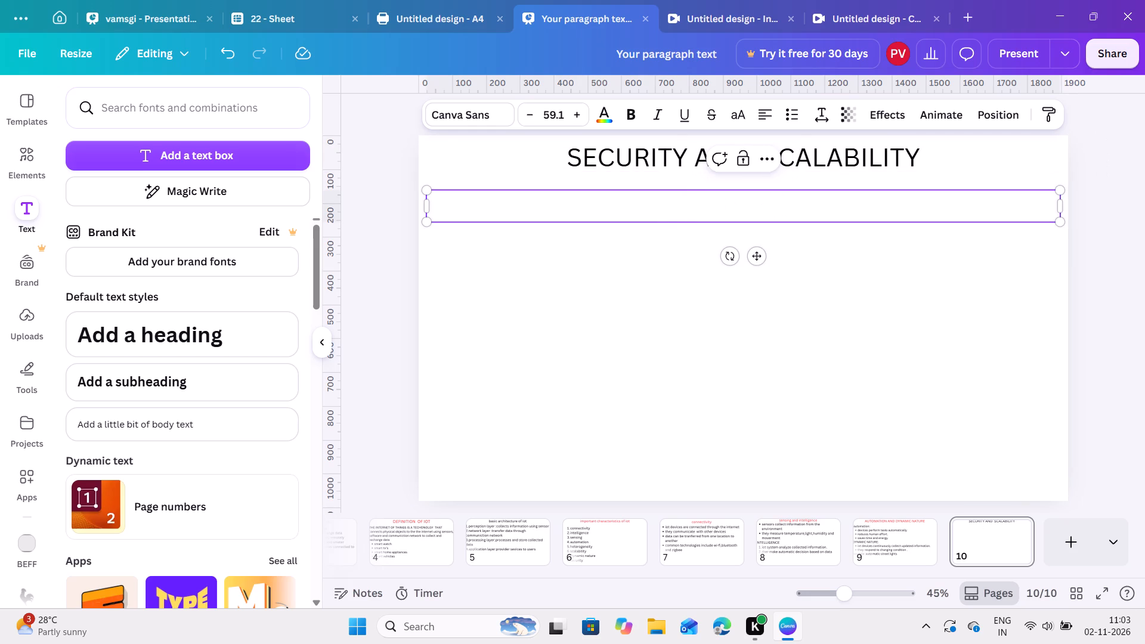
left_click_drag(511, 189, 506, 200)
left_click(506, 200)
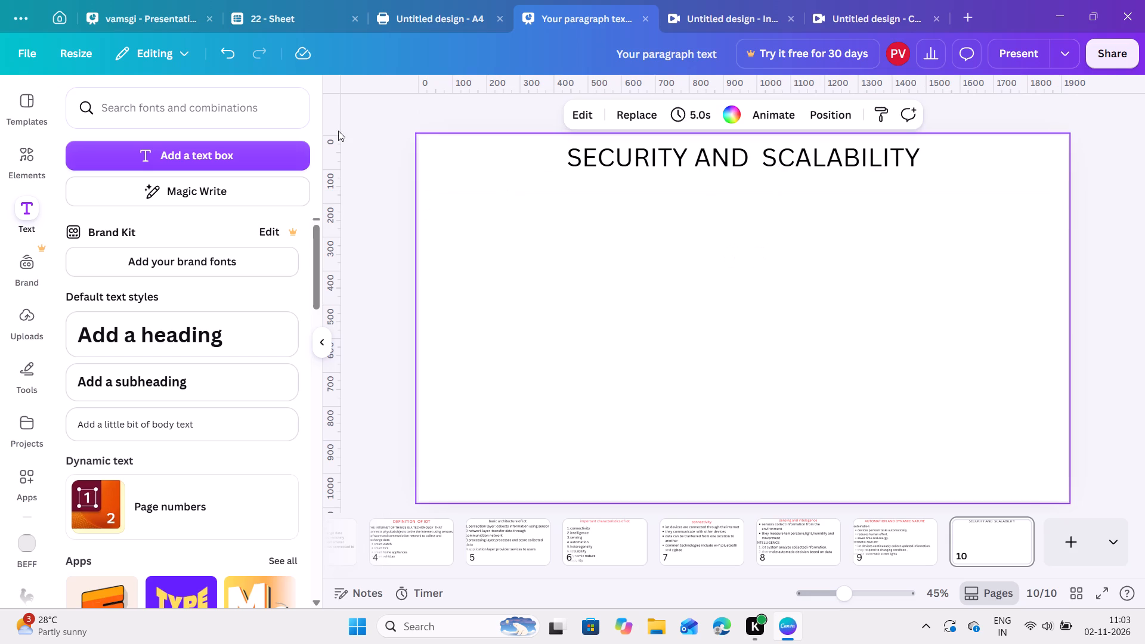
Add a new text box at font size 53 and place it just below the heading, near the page's left edge.
left_click(213, 155)
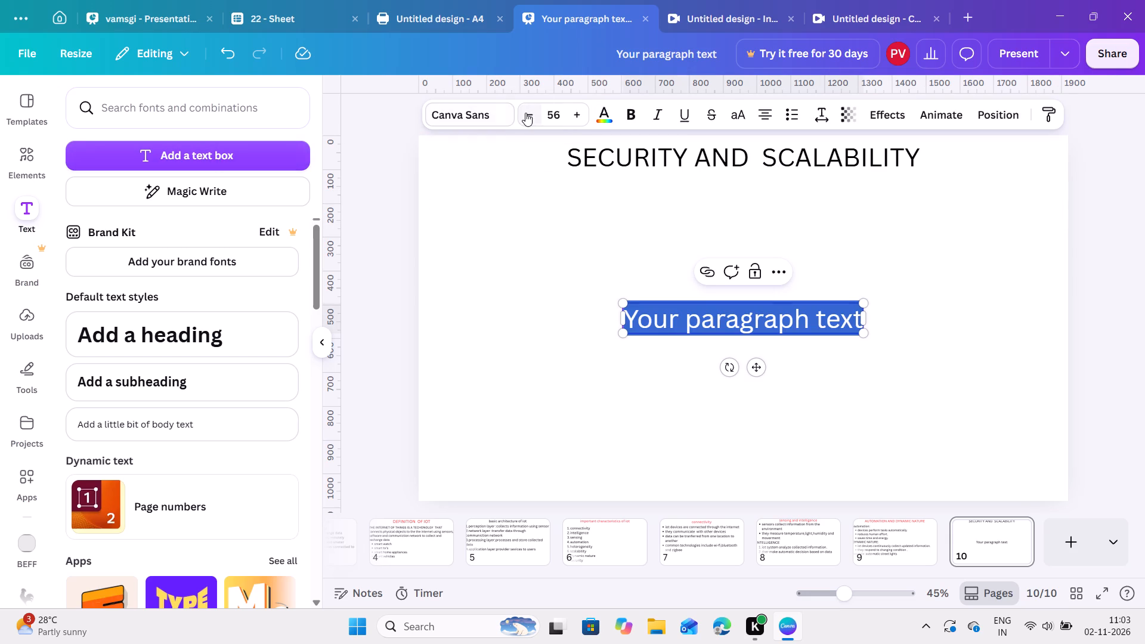
triple_click(525, 113)
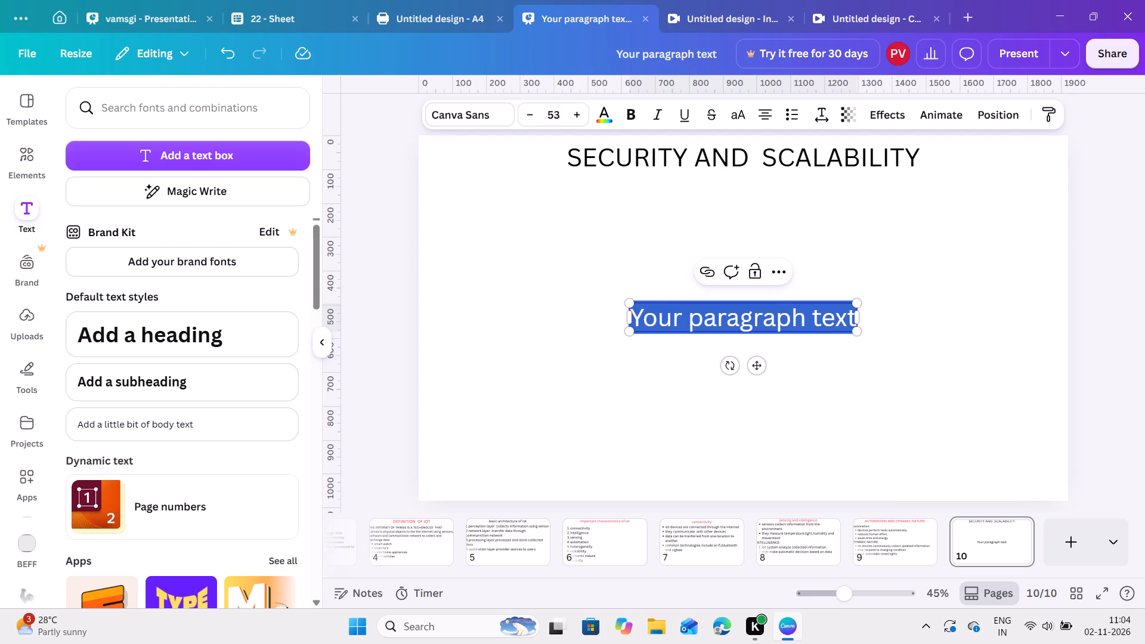
left_click(667, 301)
left_click_drag(667, 301, 574, 233)
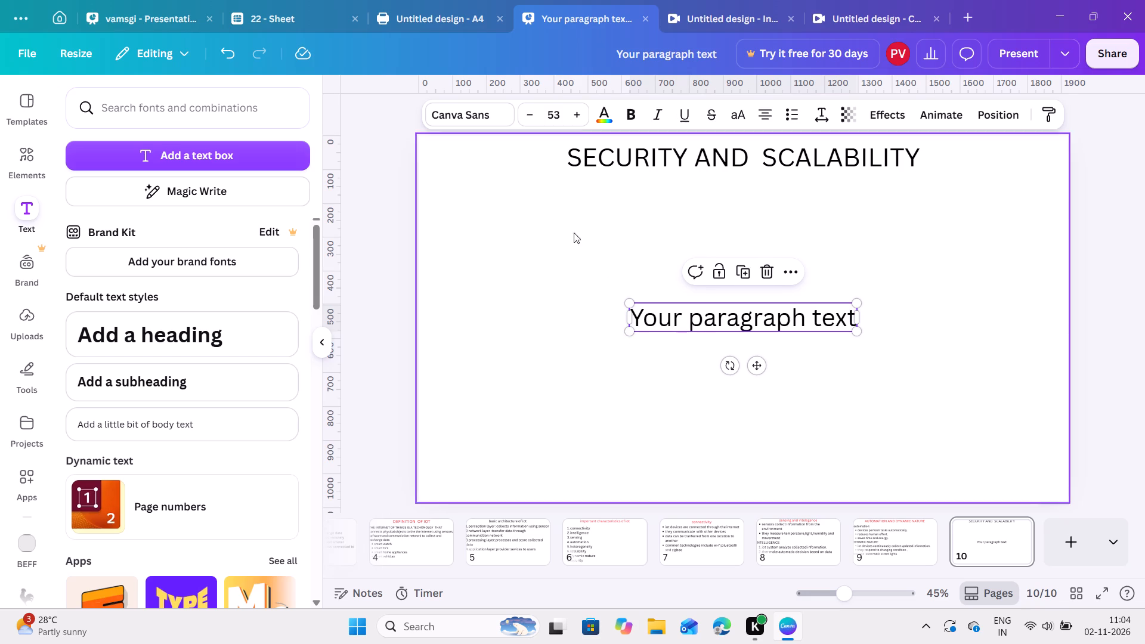
left_click_drag(574, 233, 754, 370)
left_click_drag(754, 370, 553, 257)
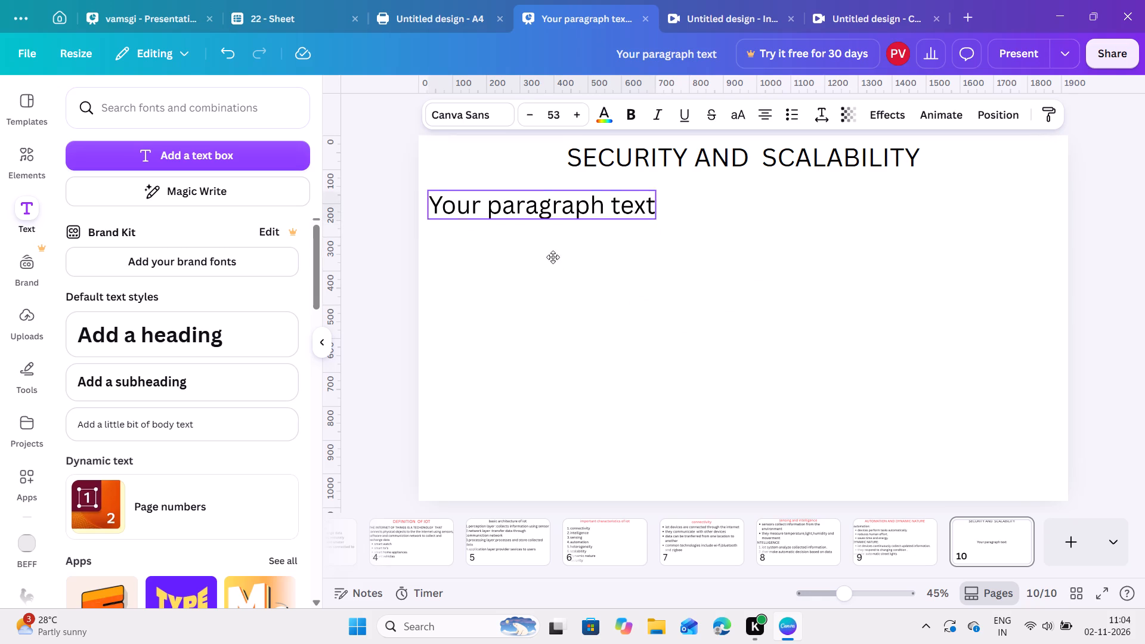
left_click_drag(553, 257, 552, 255)
Widen the new text box to almost the full page width and left-align its text.
left_click_drag(655, 202, 717, 206)
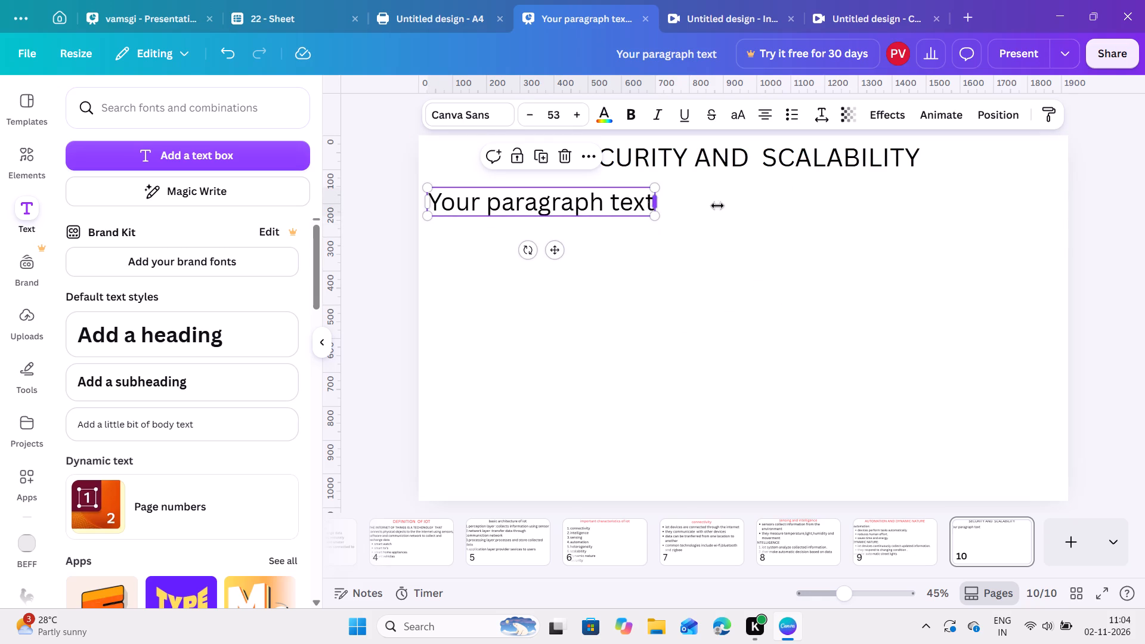
left_click_drag(717, 206, 1060, 208)
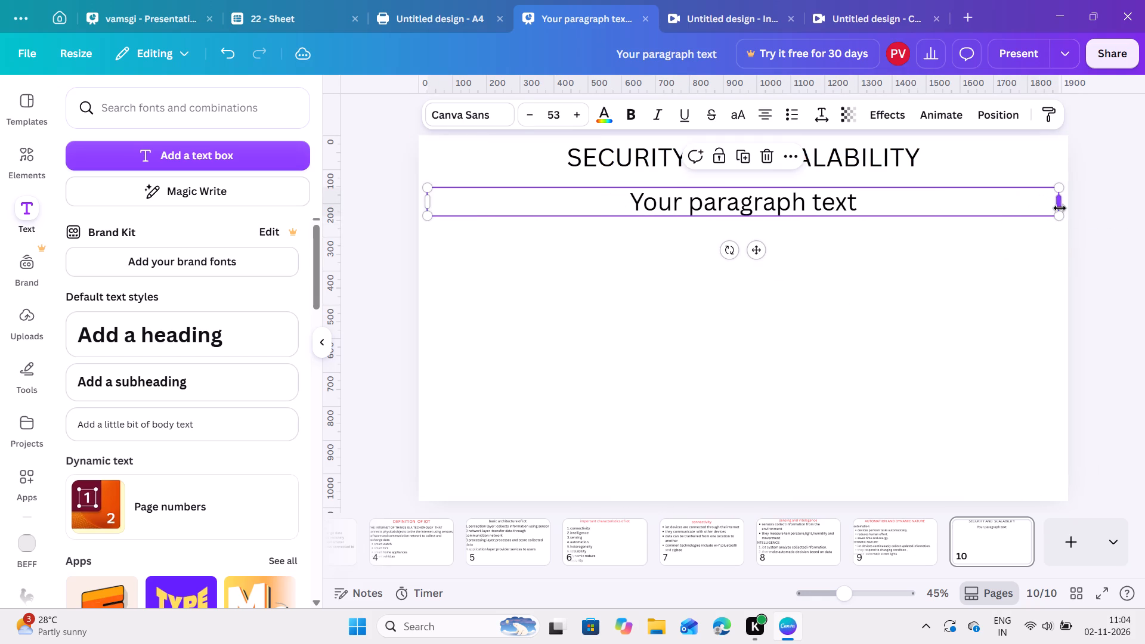
double_click(884, 197)
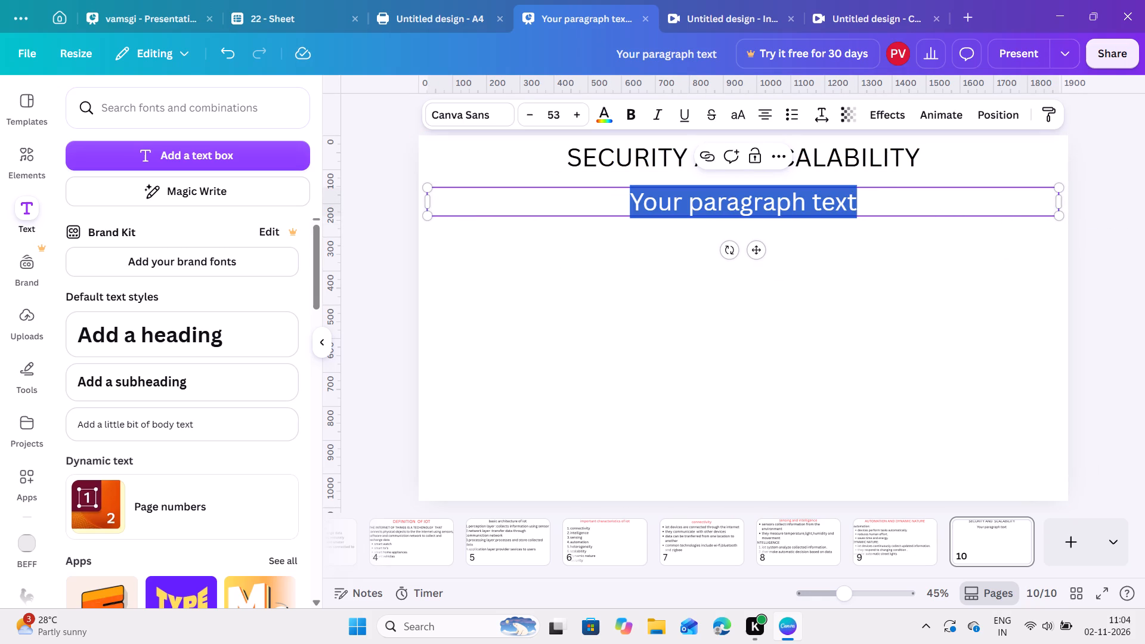
left_click(768, 118)
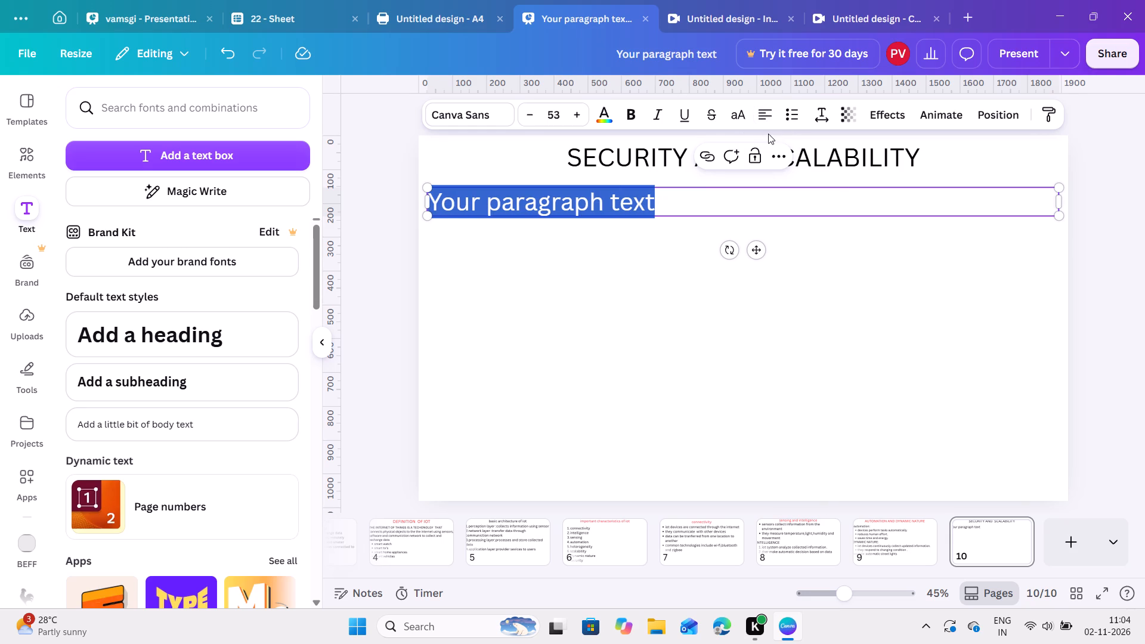
Clear the placeholder from the new body text box, leaving it ready for text entry.
key("BackSpace")
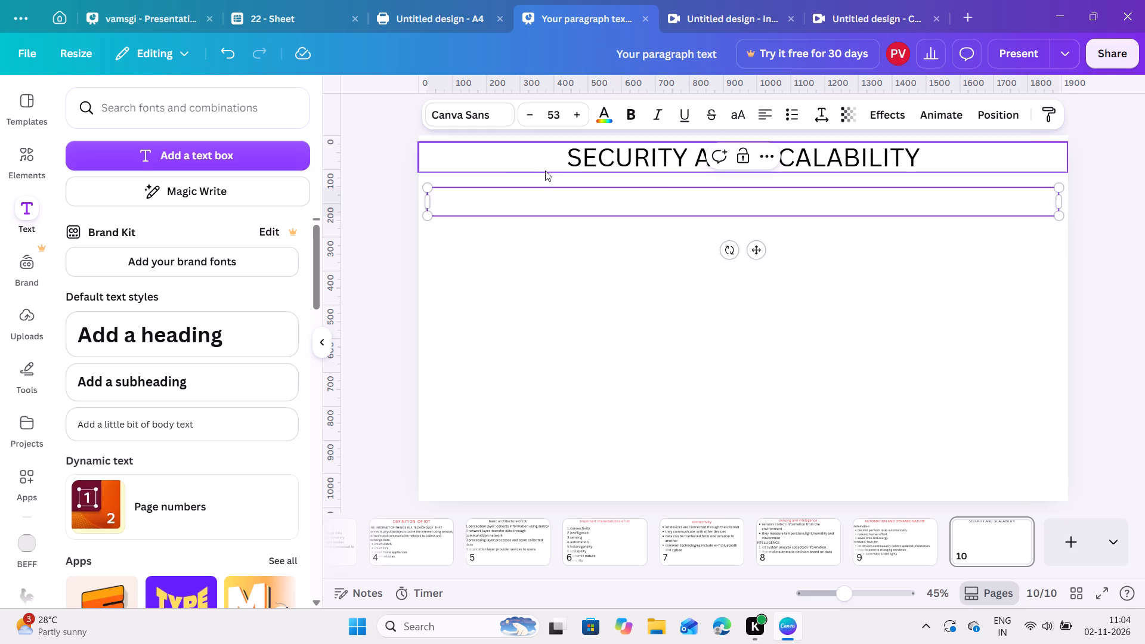
left_click(488, 197)
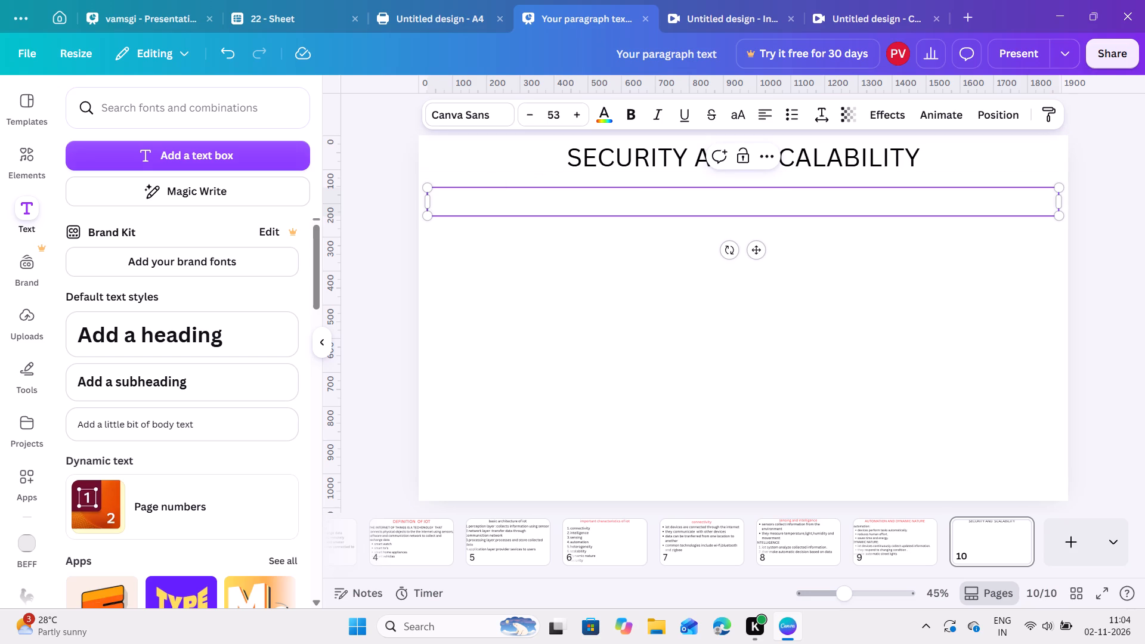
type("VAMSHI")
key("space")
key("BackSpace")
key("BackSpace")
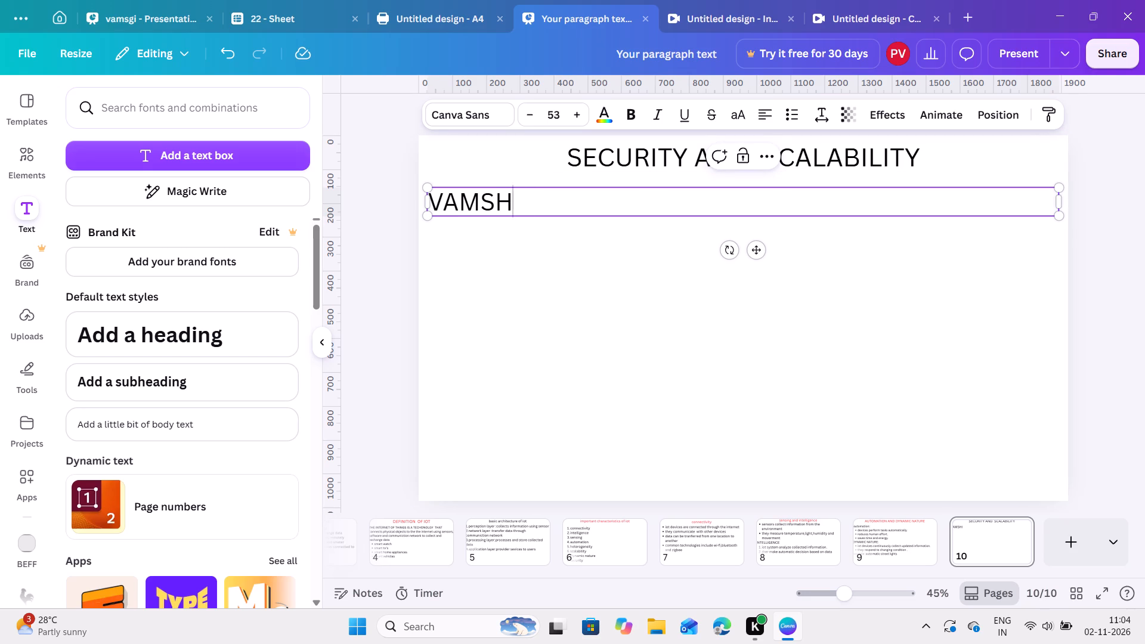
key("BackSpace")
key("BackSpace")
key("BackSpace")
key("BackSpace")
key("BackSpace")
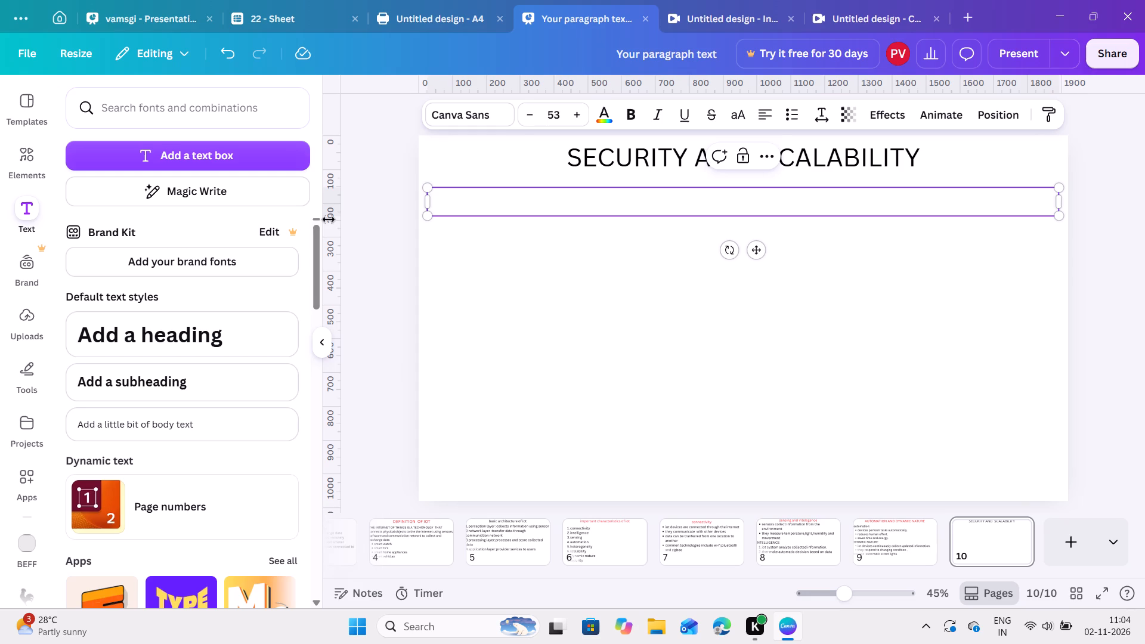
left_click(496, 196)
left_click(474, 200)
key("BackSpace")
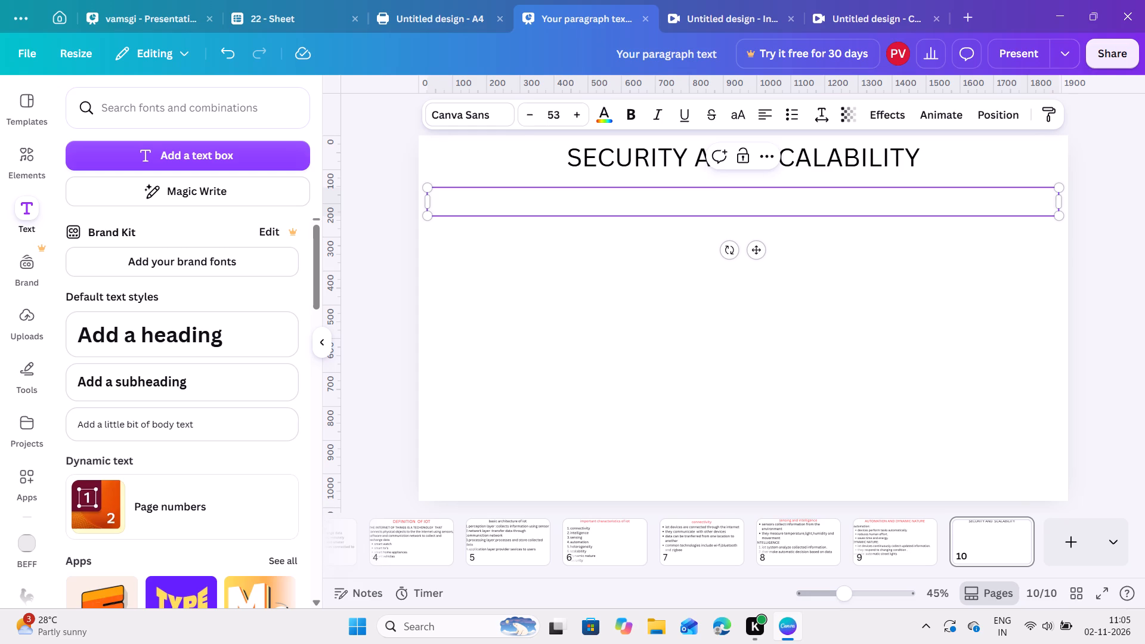
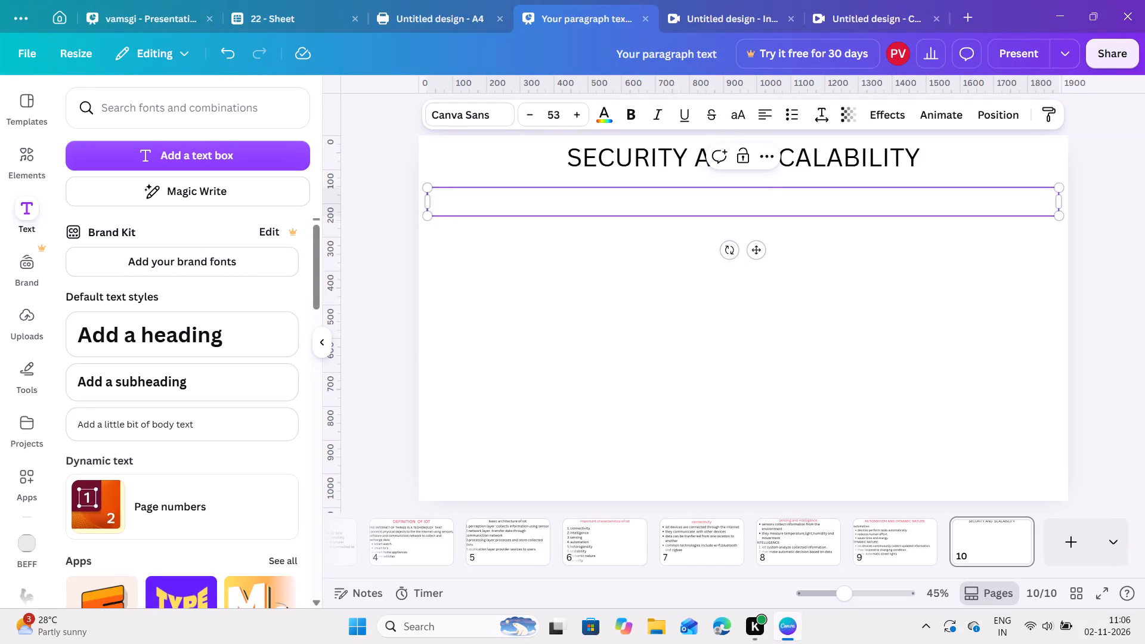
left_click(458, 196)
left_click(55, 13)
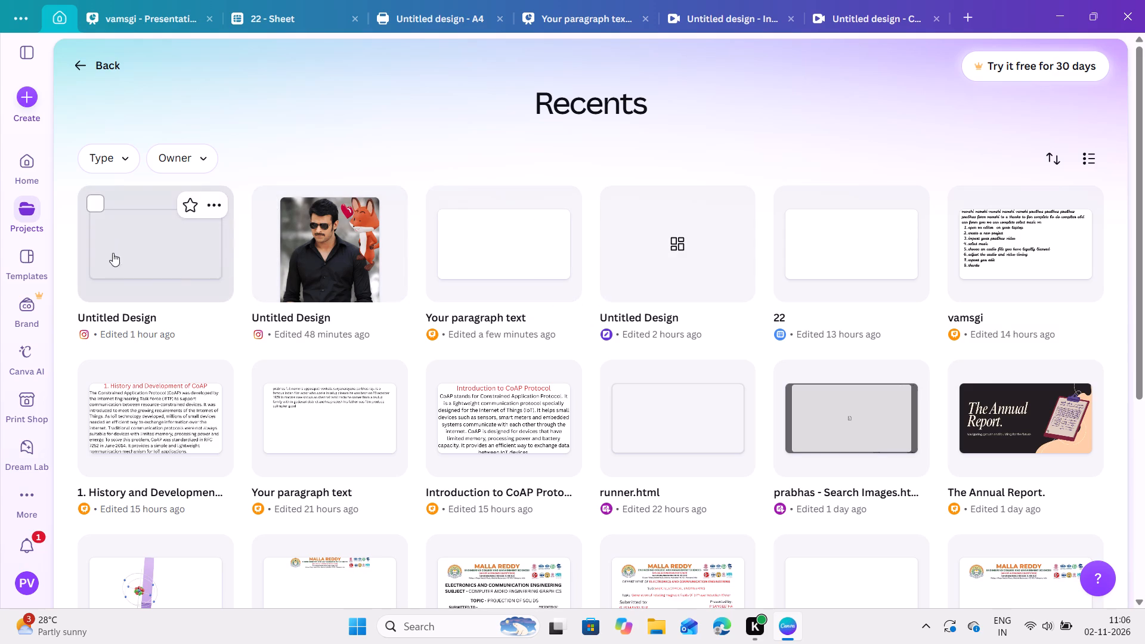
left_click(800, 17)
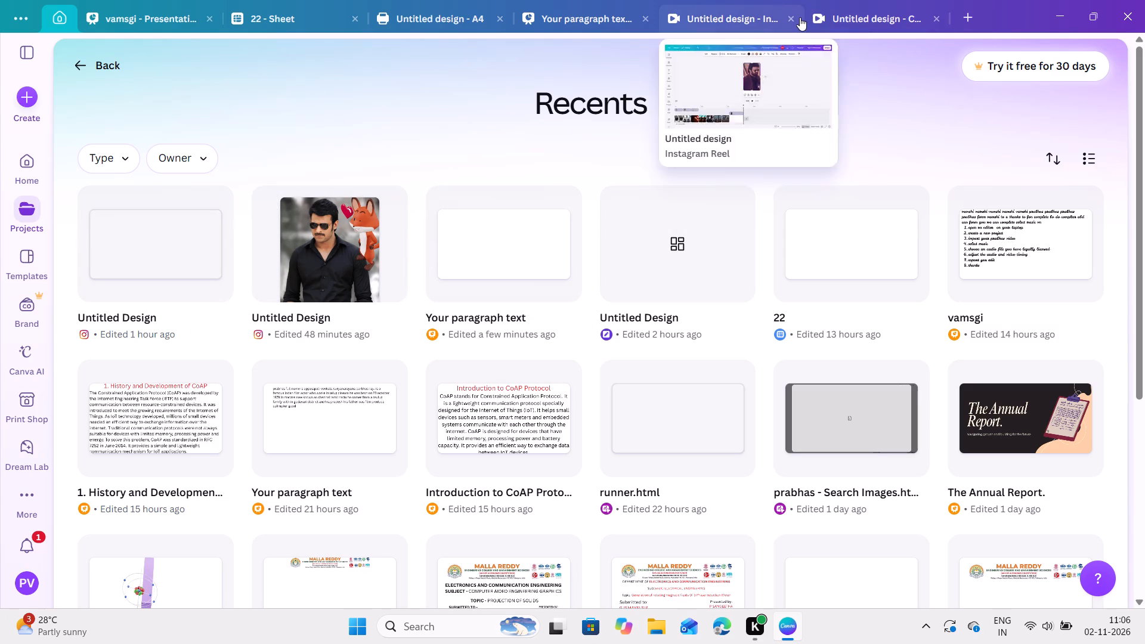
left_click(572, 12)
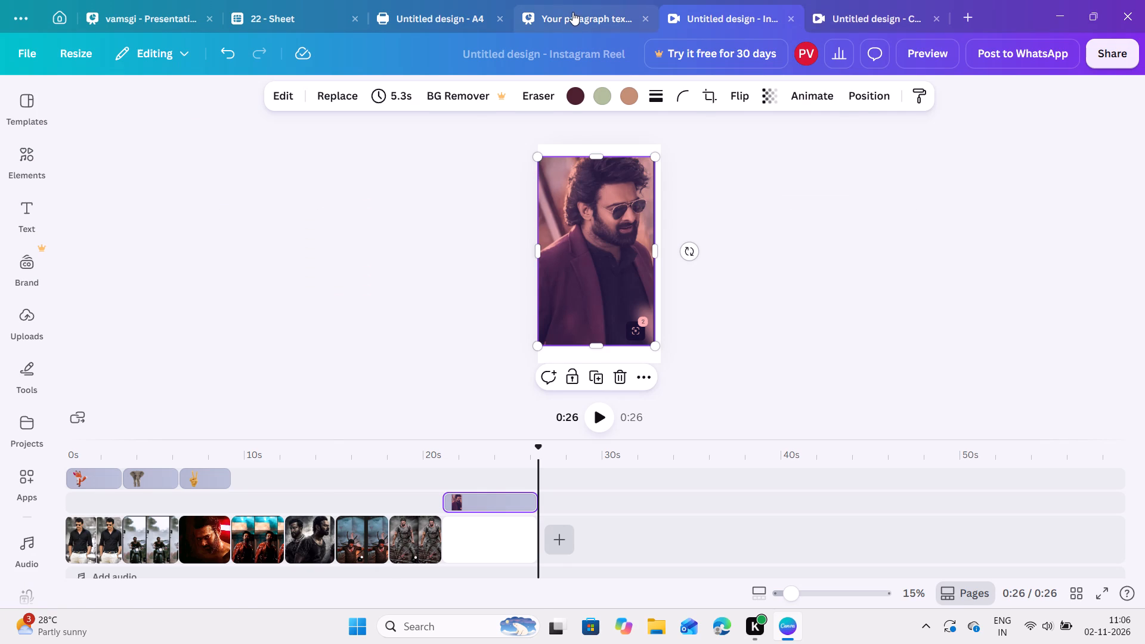
Format the empty body text box below the heading as a bulleted list.
left_click(481, 206)
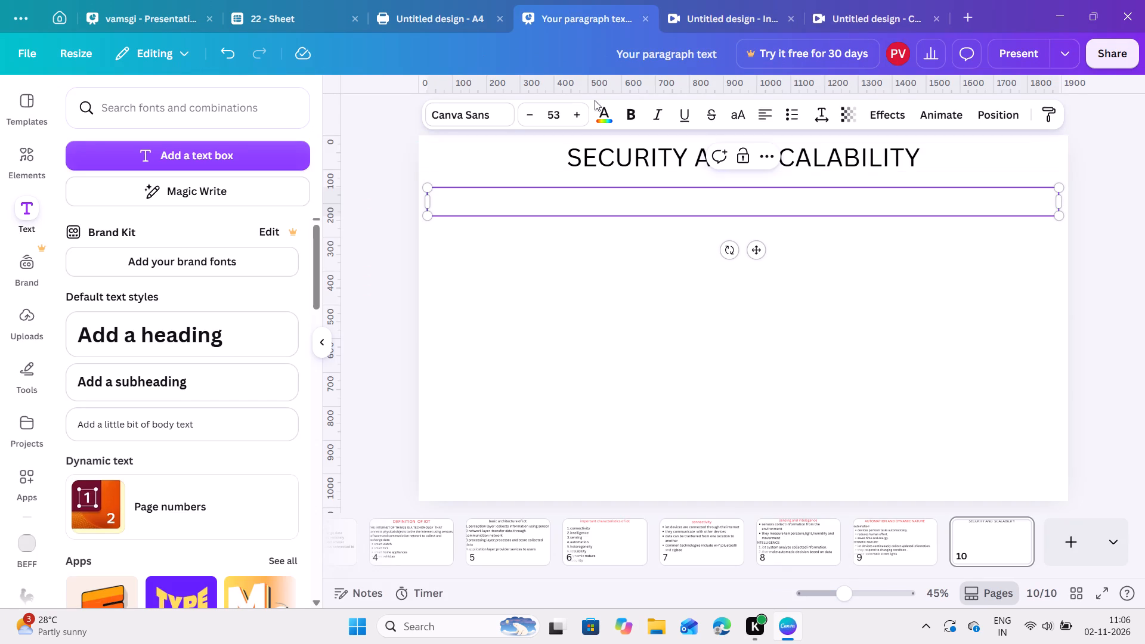
left_click(794, 119)
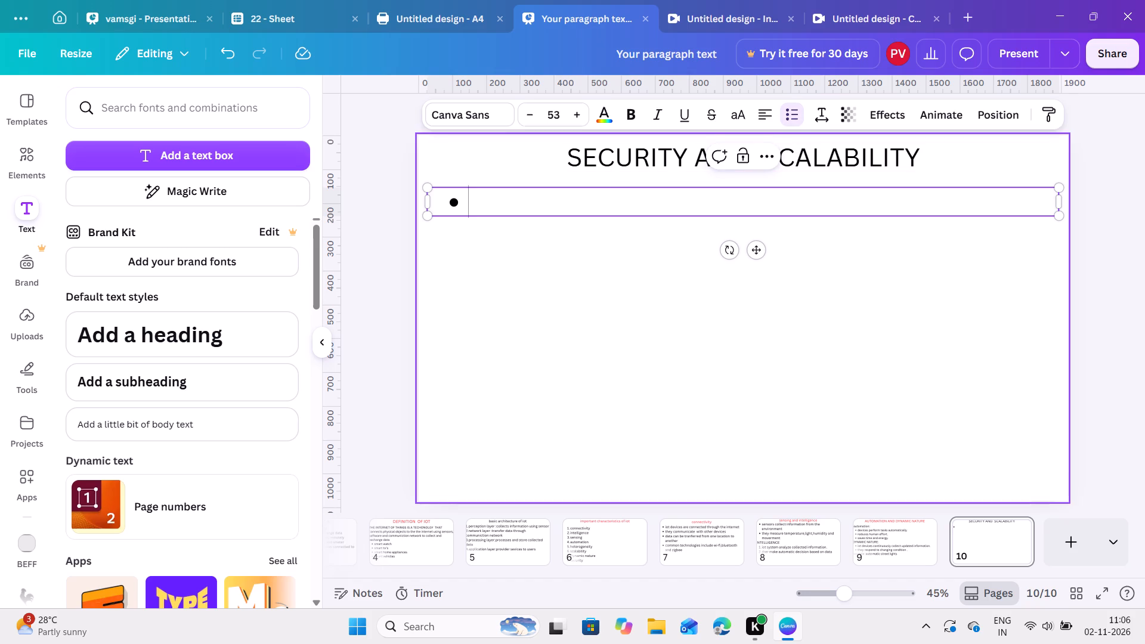
Enter the first bullet's text in the body text box, beginning "Protects devices and uses".
left_click(516, 205)
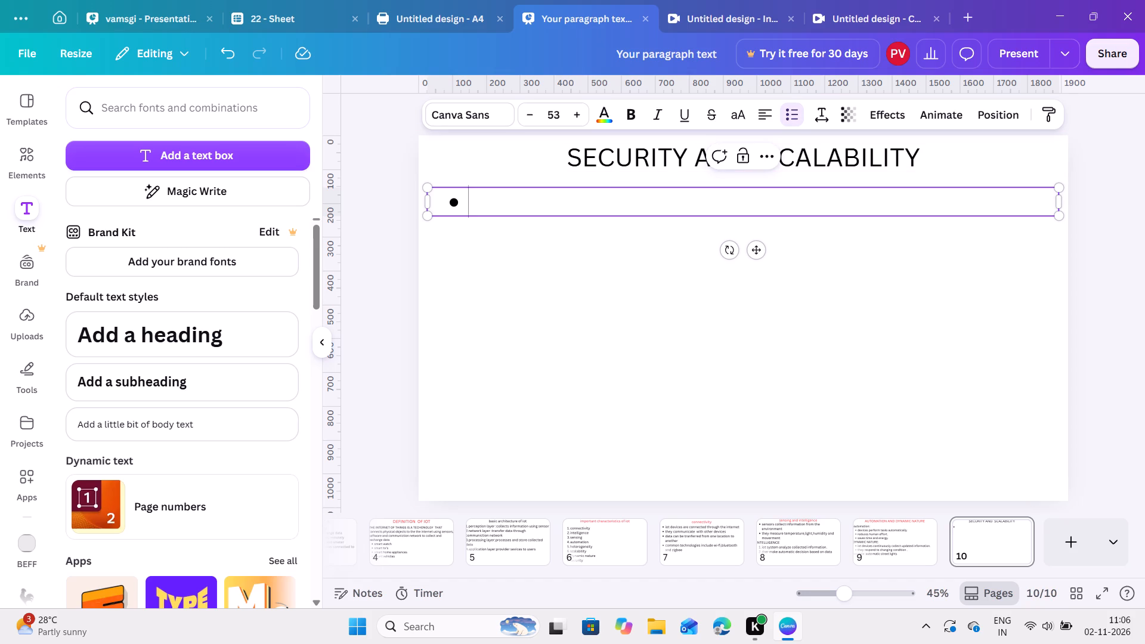
key("p")
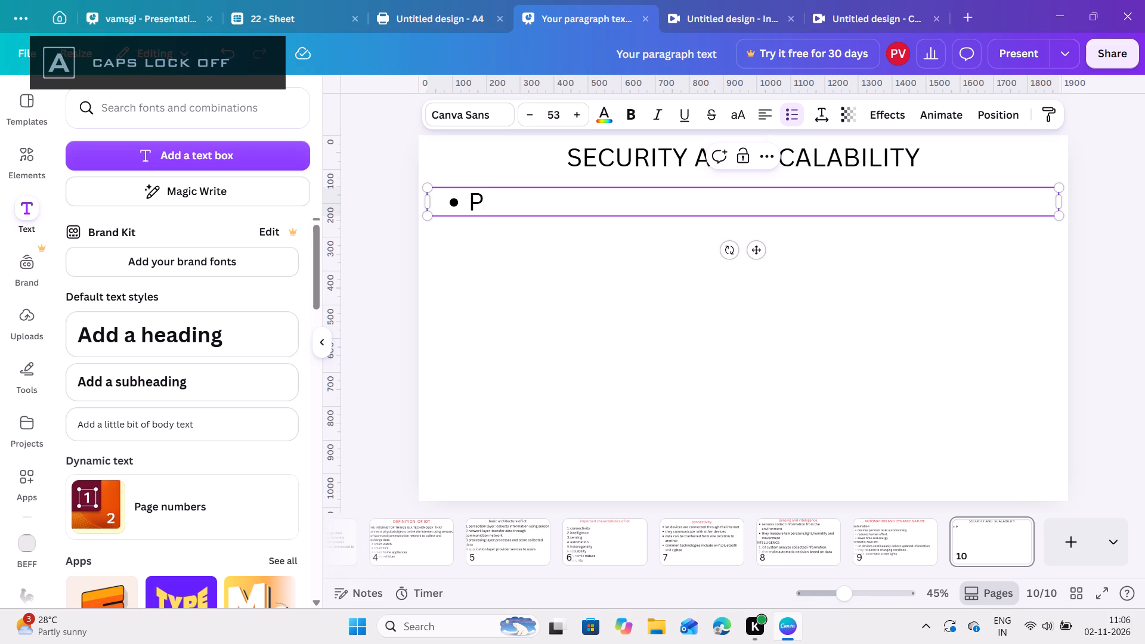
type("rote")
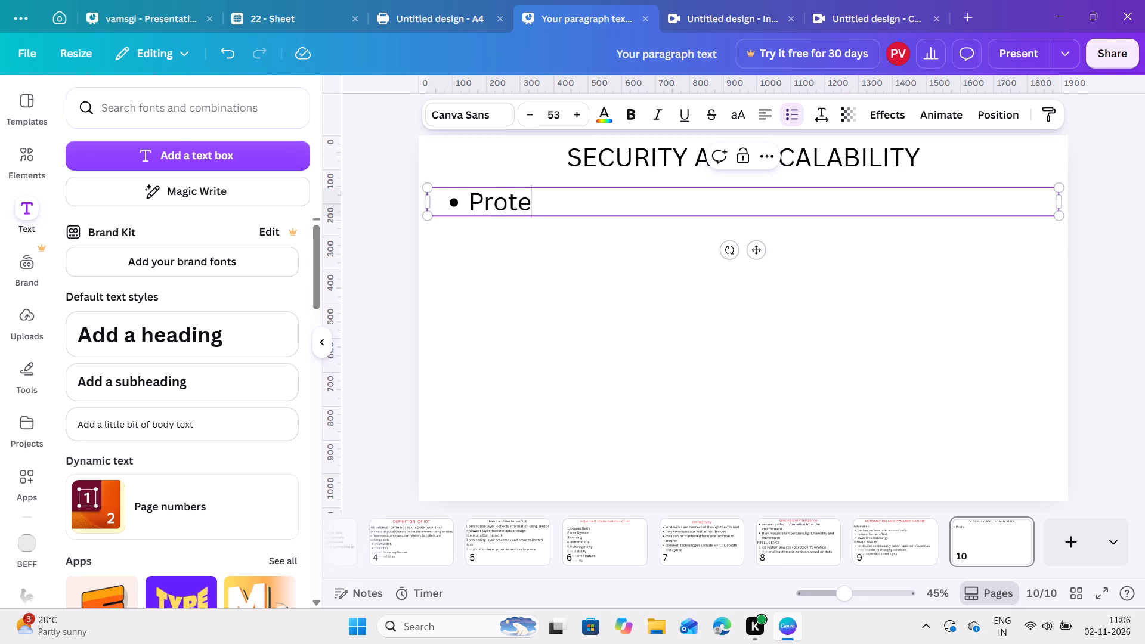
type("cts")
key("space")
type("de")
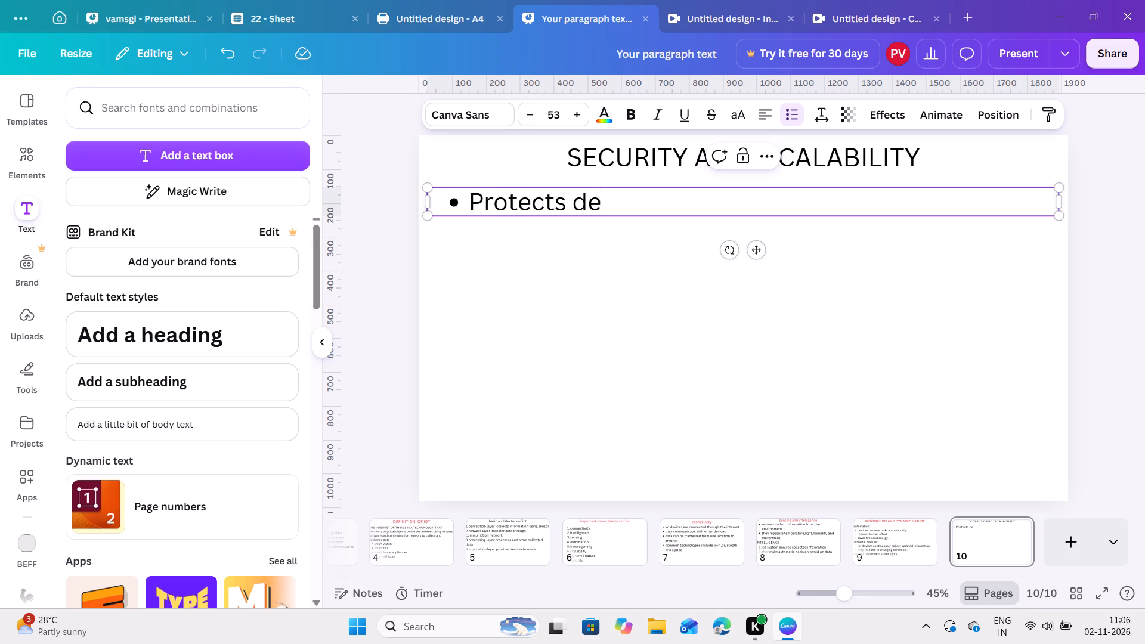
type("vi")
type("ces")
key("space")
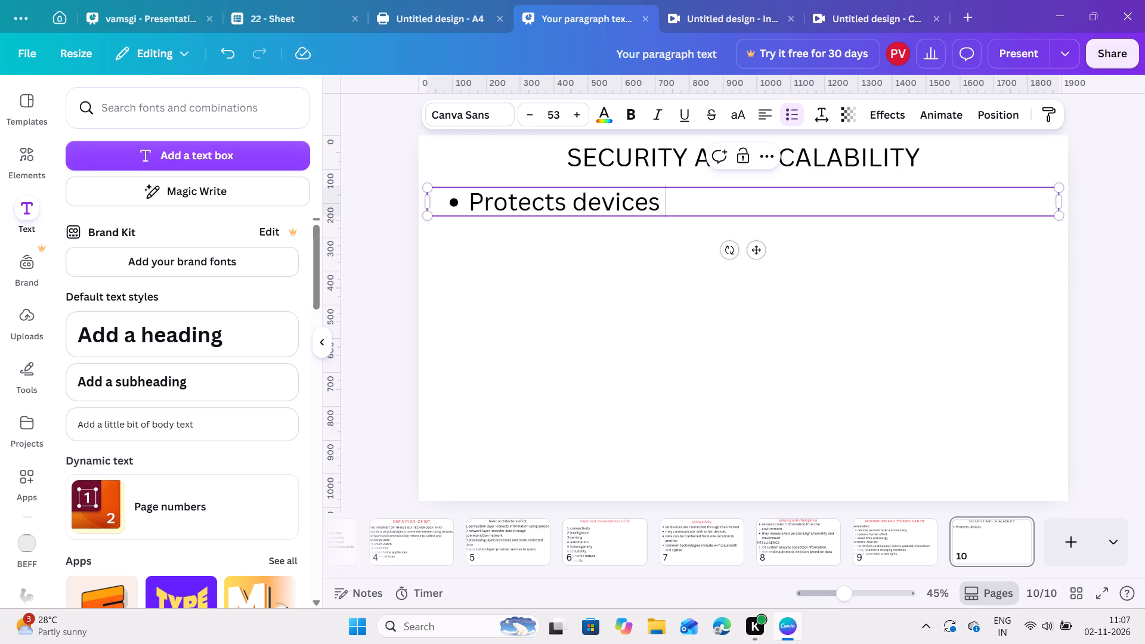
type("and")
key("space")
type("uses")
key("space")
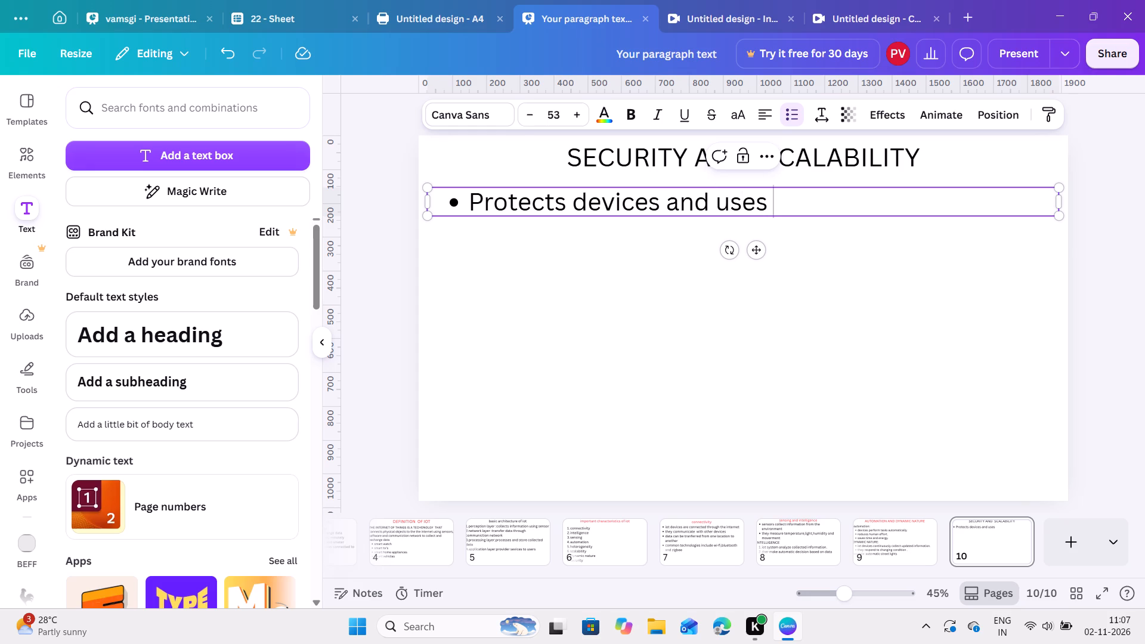
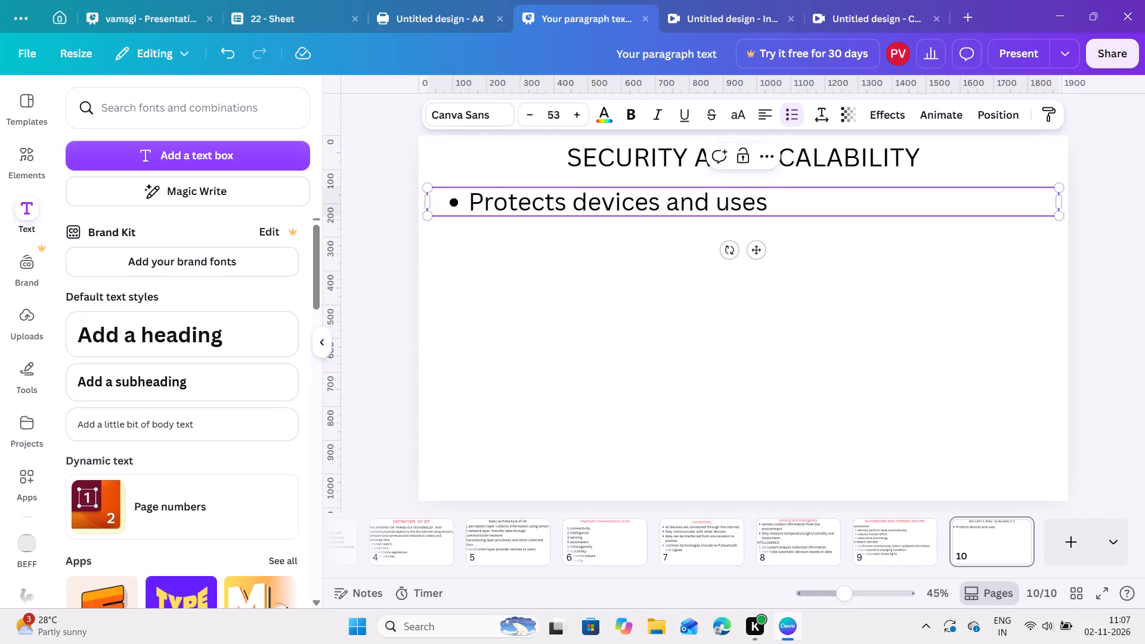
Complete the first bullet by adding "infomation ." after "Protects devices and uses".
type("inf")
type("om")
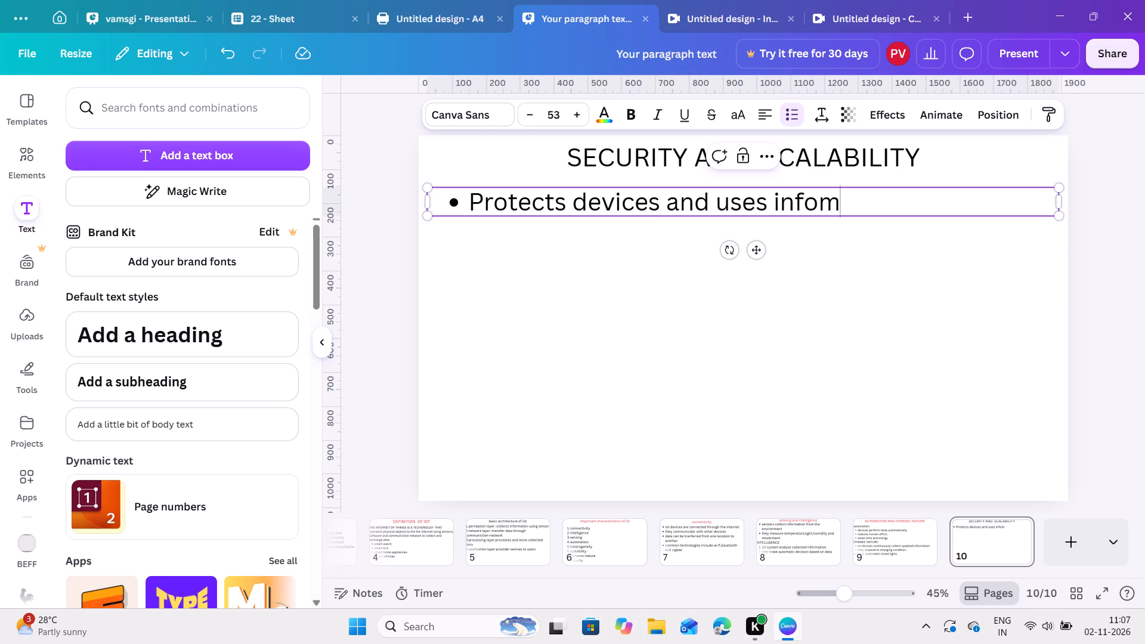
type("ation")
key("space")
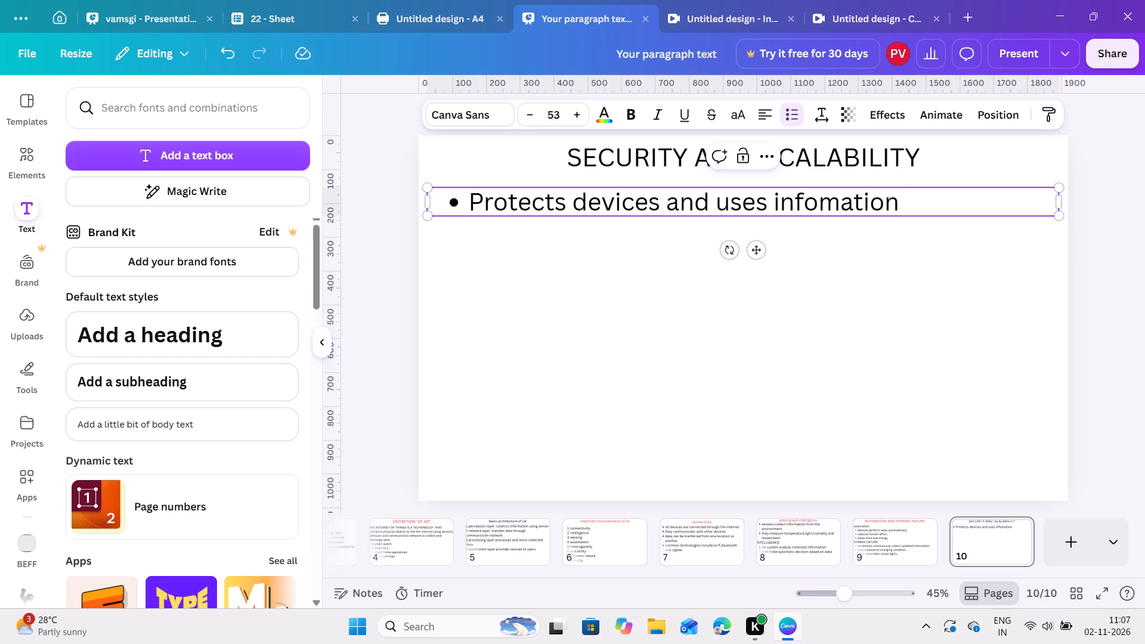
key("period")
Add a second bullet reading "uses authentication and encryption." to the body text box.
key("Return")
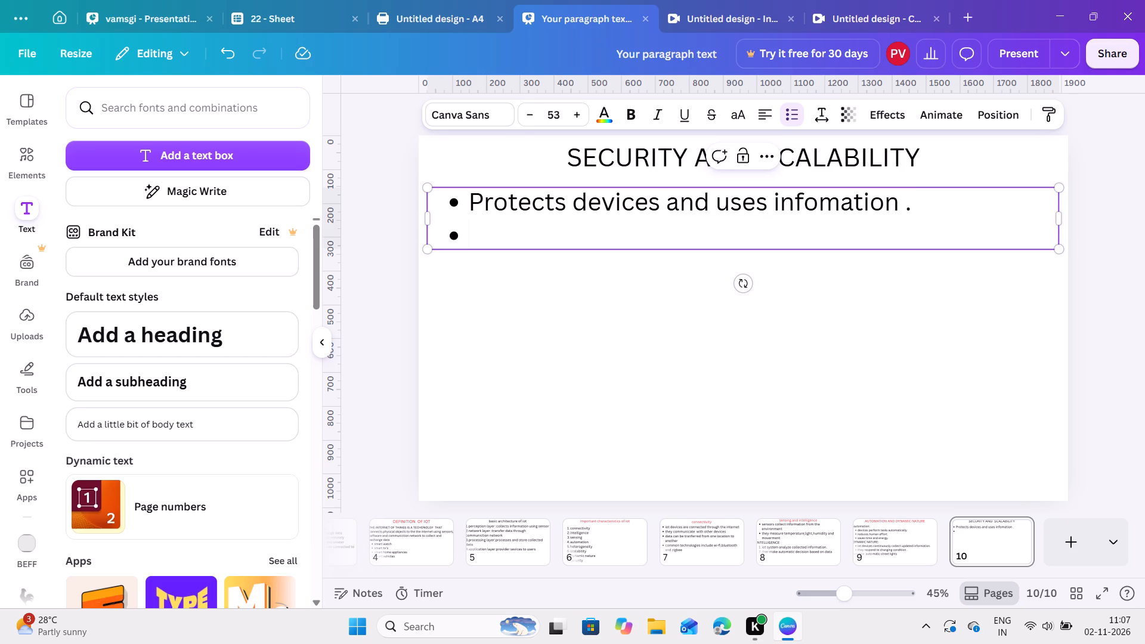
type("usr")
key("BackSpace")
key("s")
key("BackSpace")
type("es")
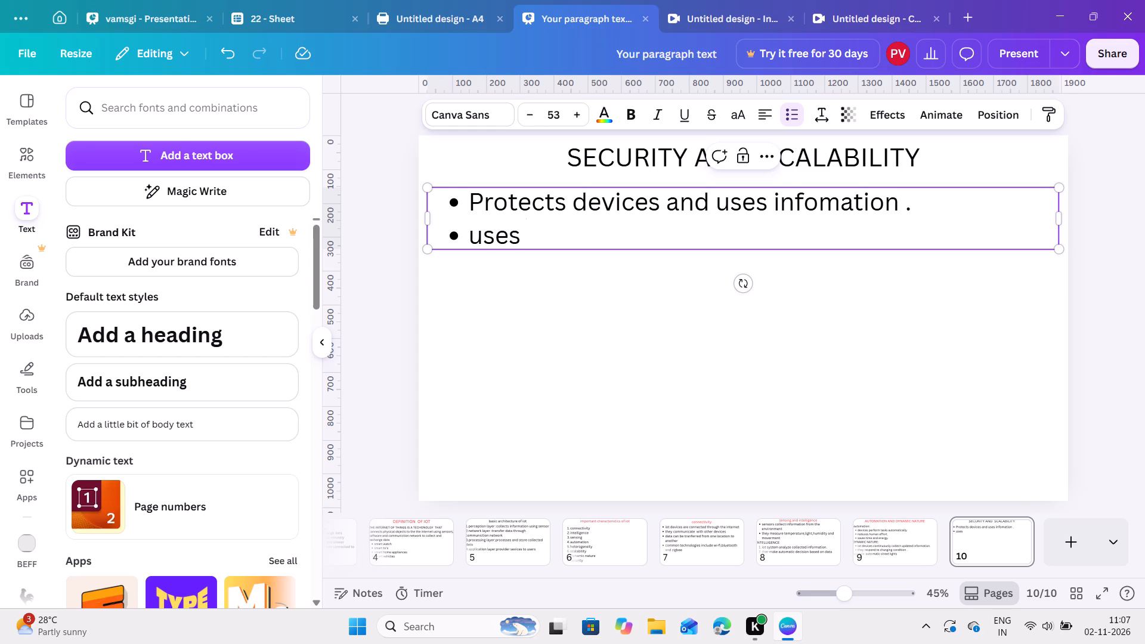
key("space")
type("a")
key("u")
type("th")
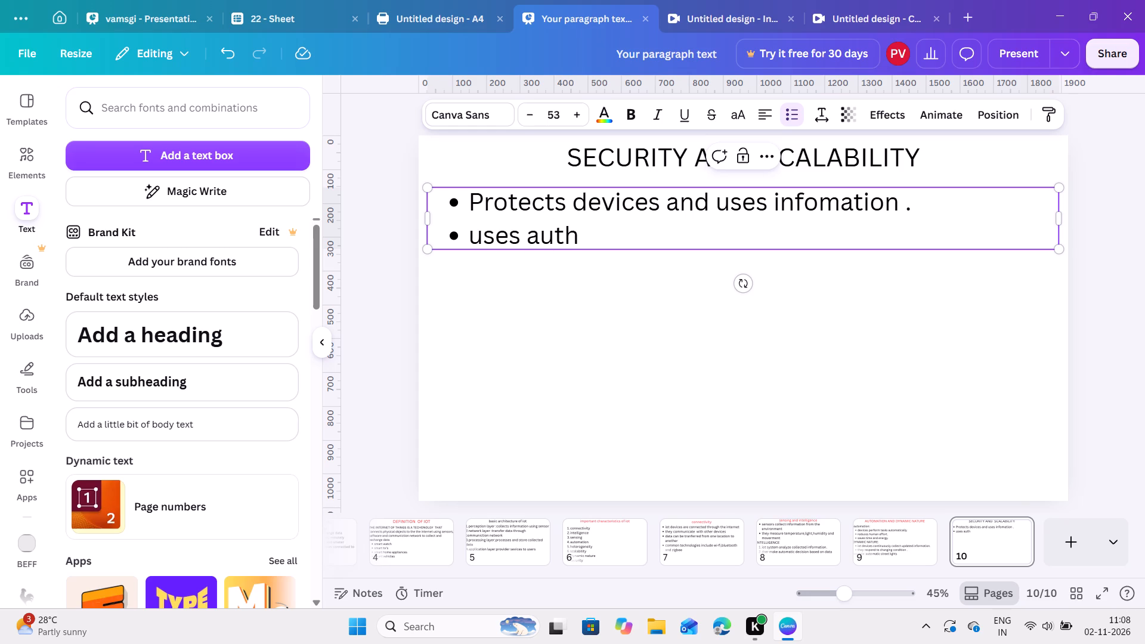
type("en")
type("ti")
type("cation")
key("space")
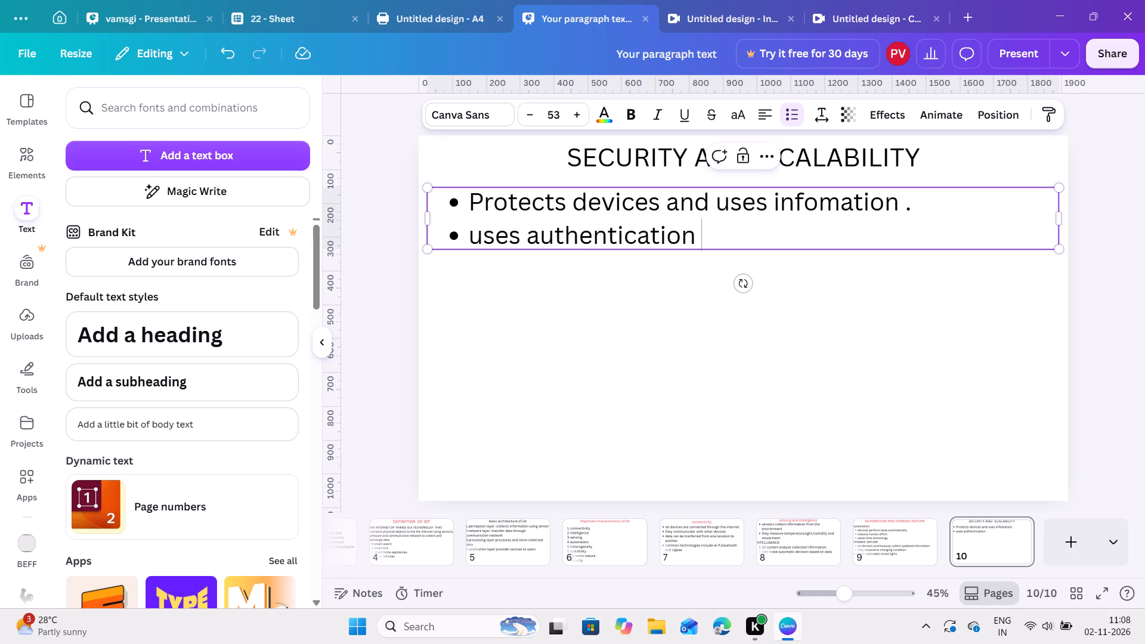
type("and")
key("space")
key("e")
key("n")
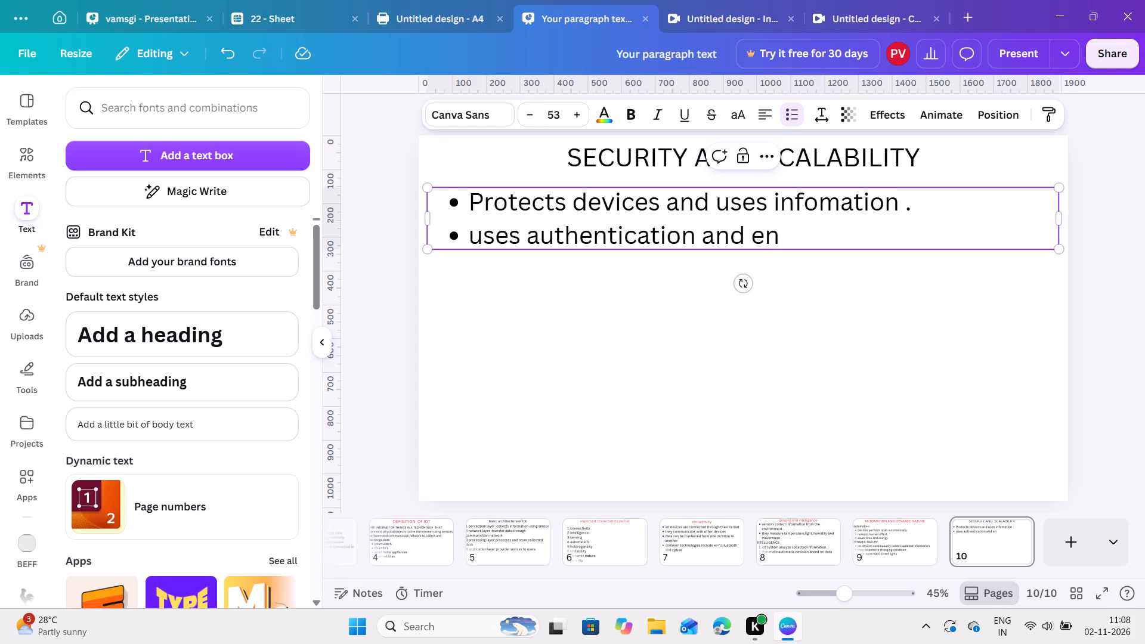
type("cr")
key("y")
key("p")
type("tion")
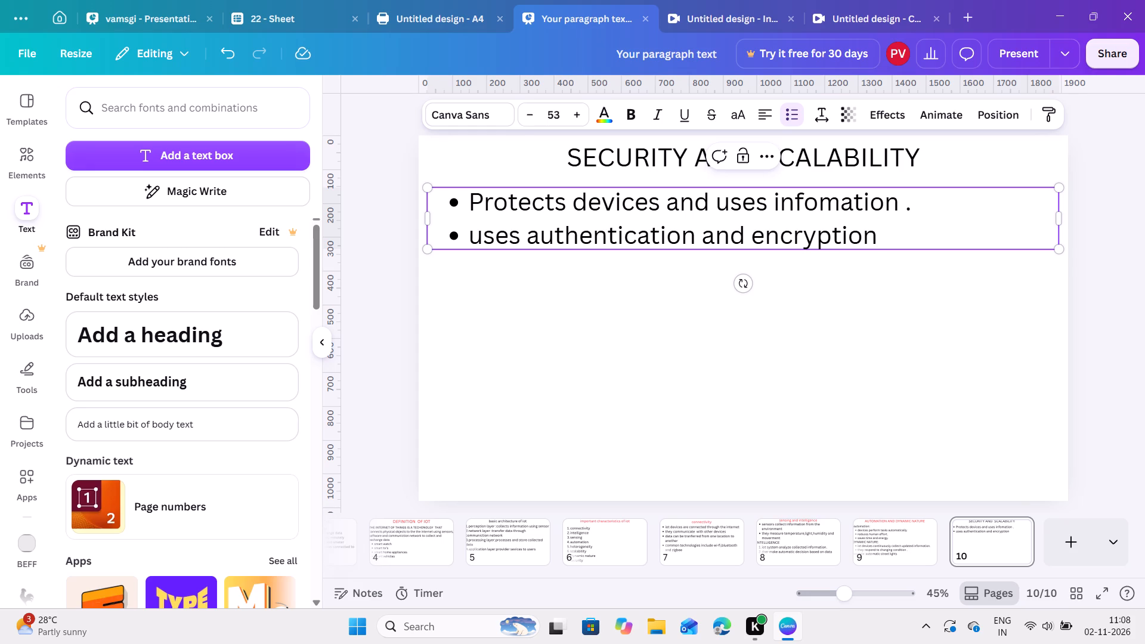
key("period")
Add a third bullet reading "prevents unauthorized access" below the encryption bullet.
key("Return")
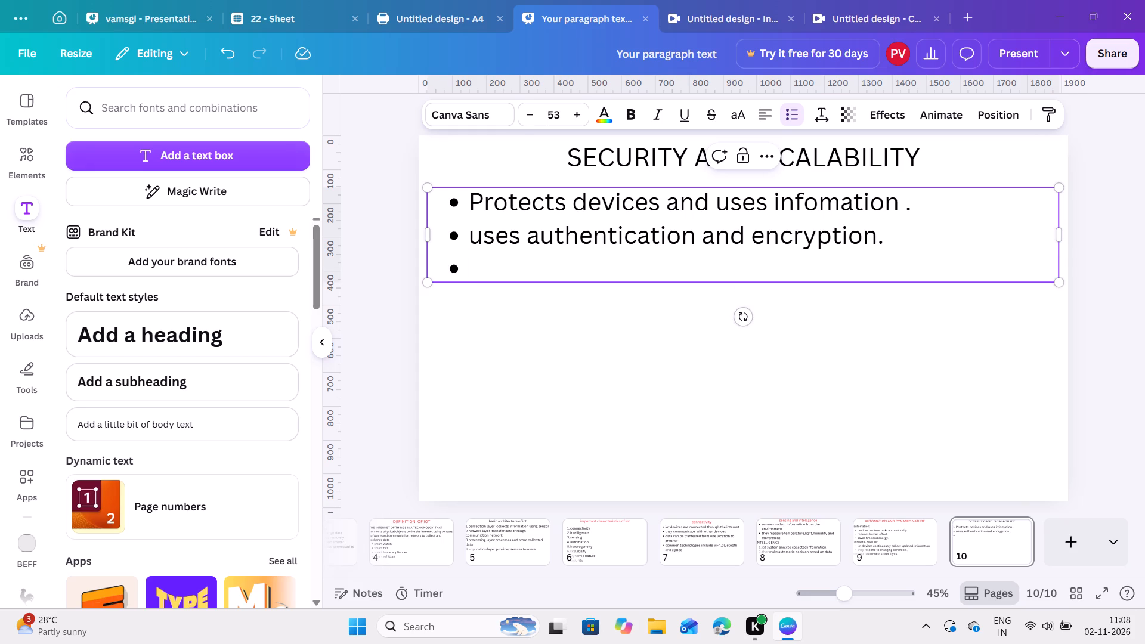
key("p")
type("re")
type("ven")
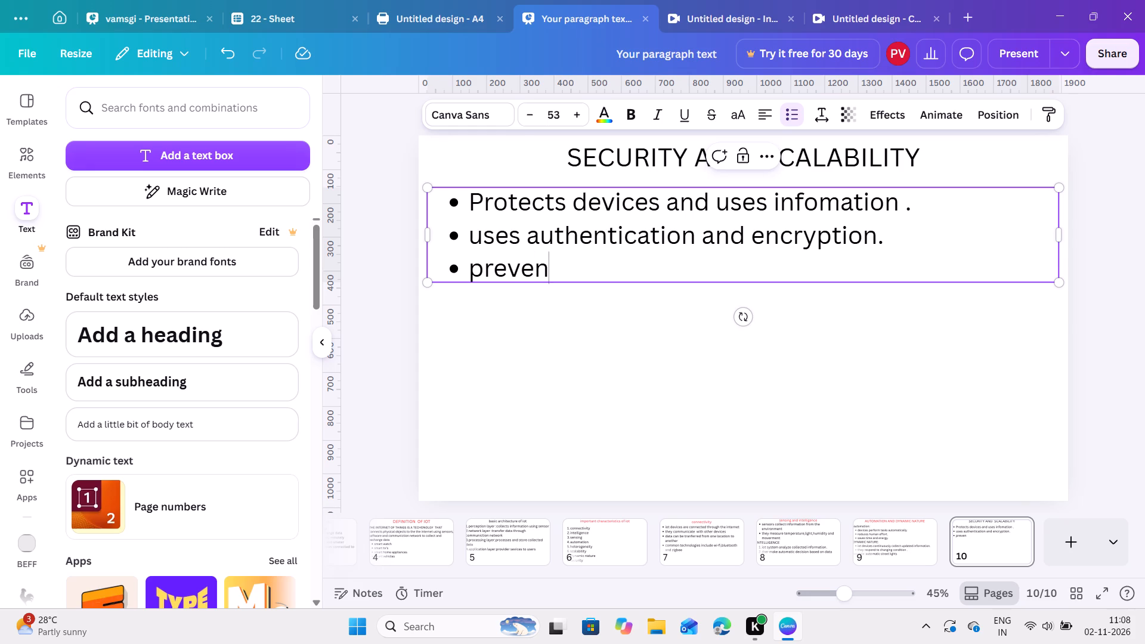
type("ts")
key("space")
type("un")
type("aut")
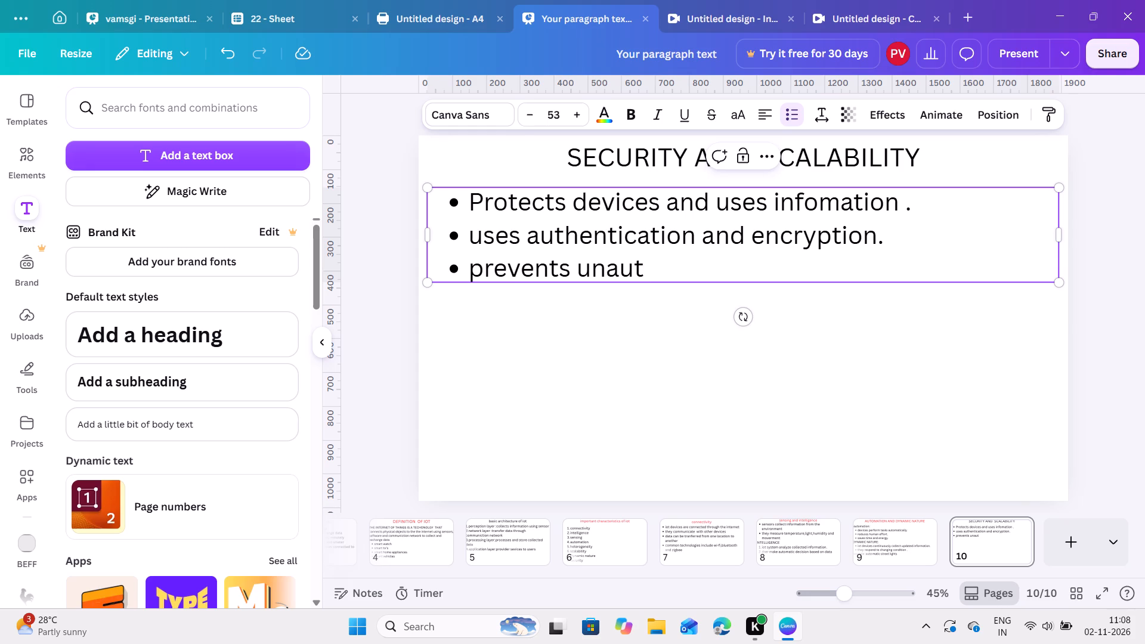
type("ho")
key("r")
type("ized")
key("space")
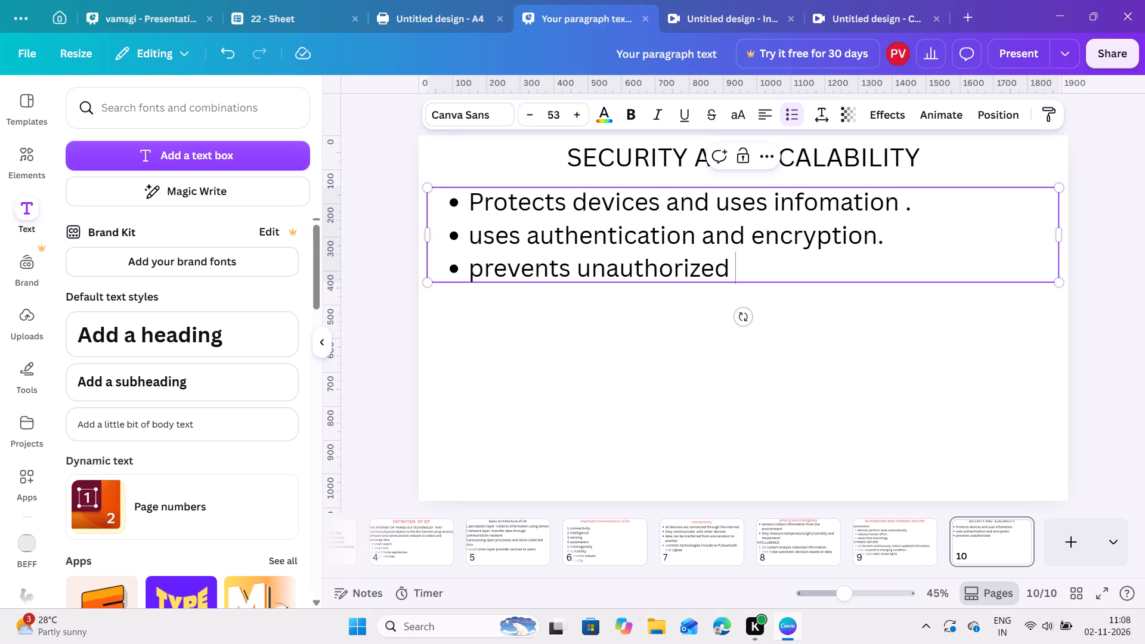
key("a")
type("cc")
type("ess")
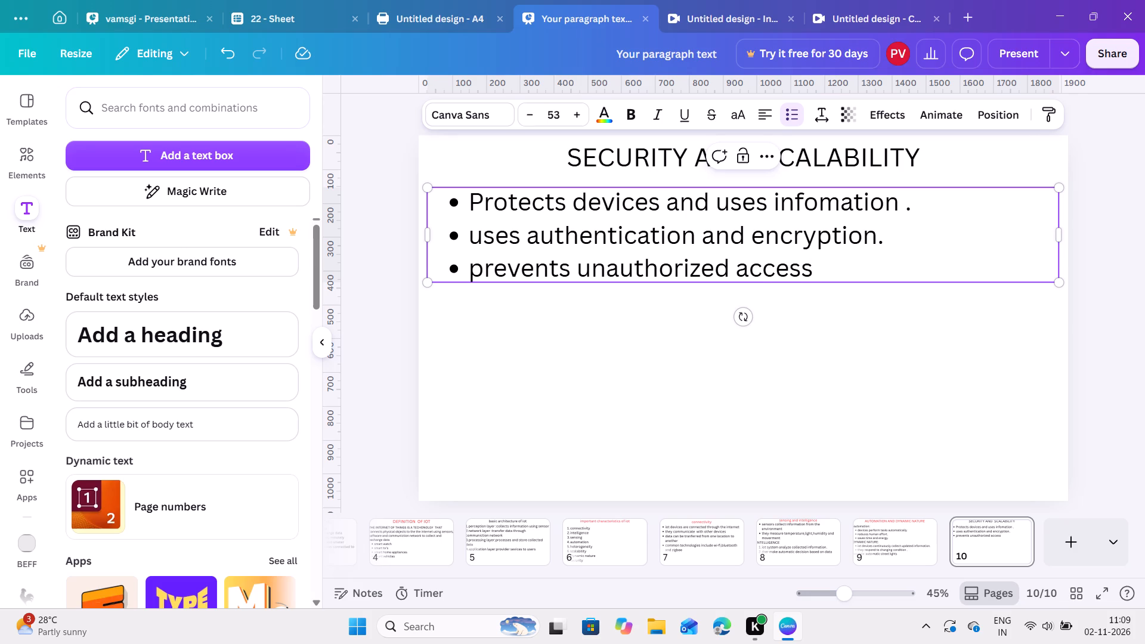
Add an unbulleted line reading "scalability:" below the unauthorized access bullet in the body text box.
key("Return")
key("BackSpace")
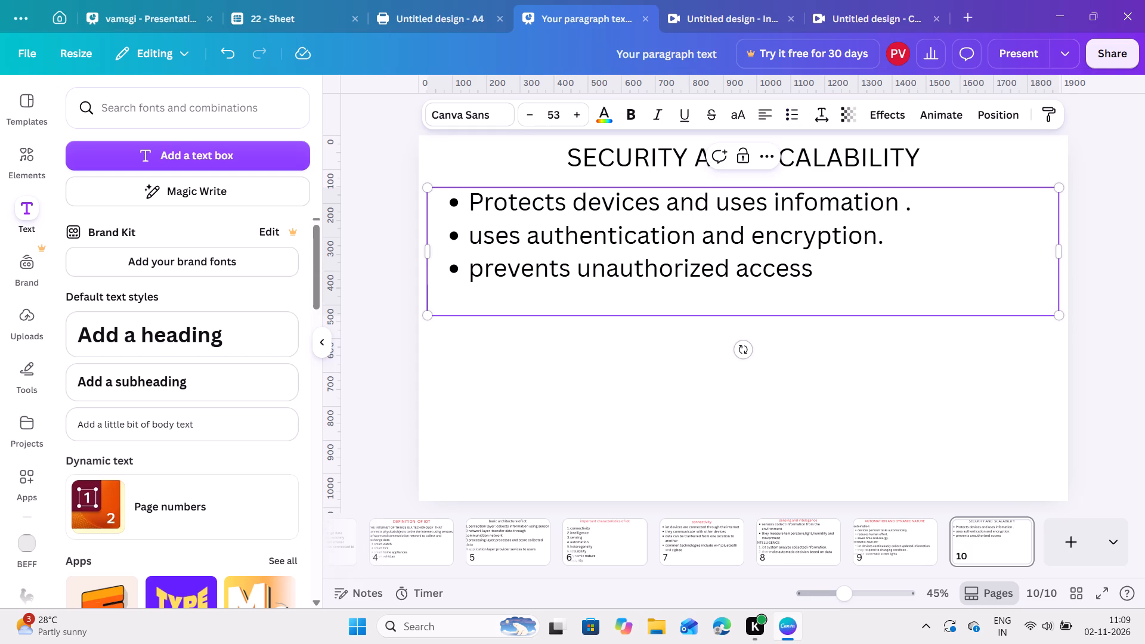
type("sc")
type("al")
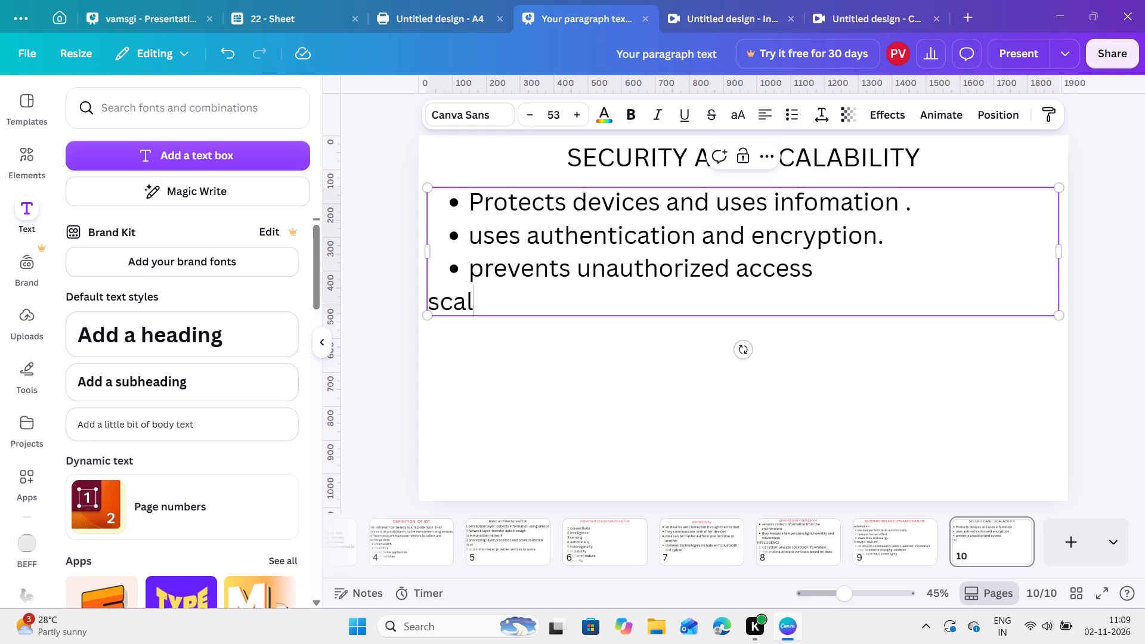
key("a")
type("bi")
type("lity")
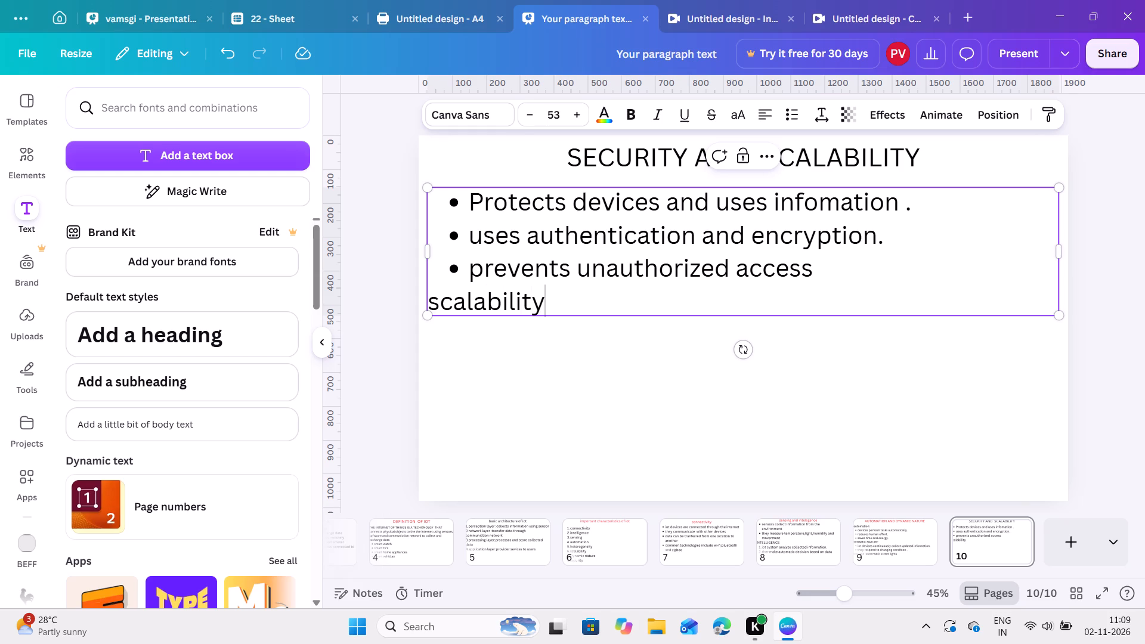
key("shift+colon")
Add a bullet under "scalability:" reading "supports a large number of connected devices .".
key("Return")
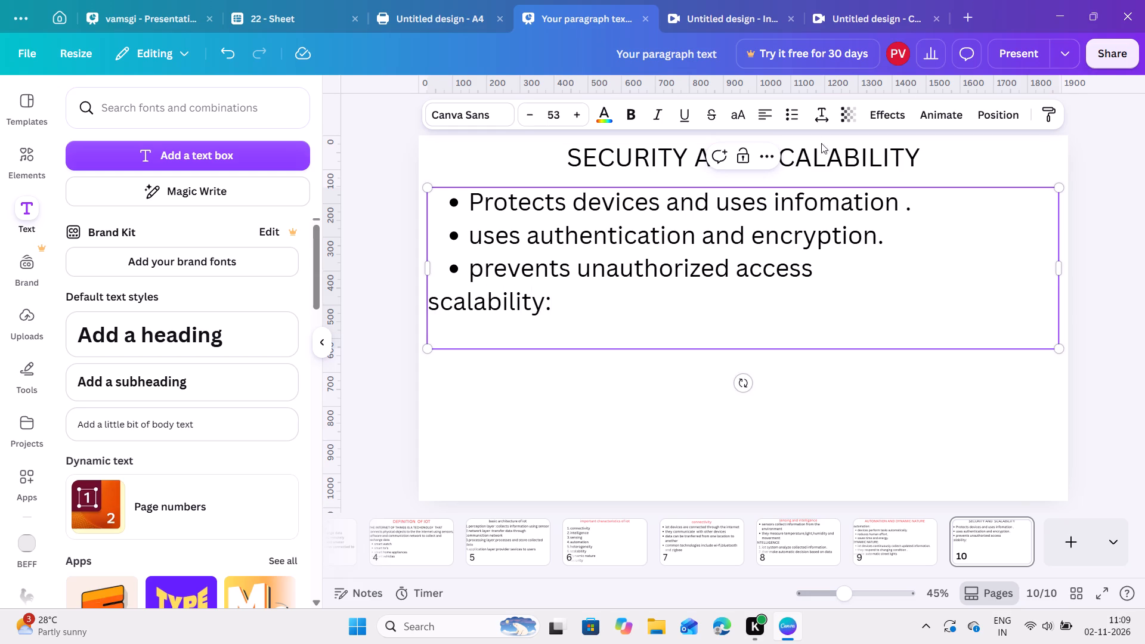
left_click(796, 120)
type("supp")
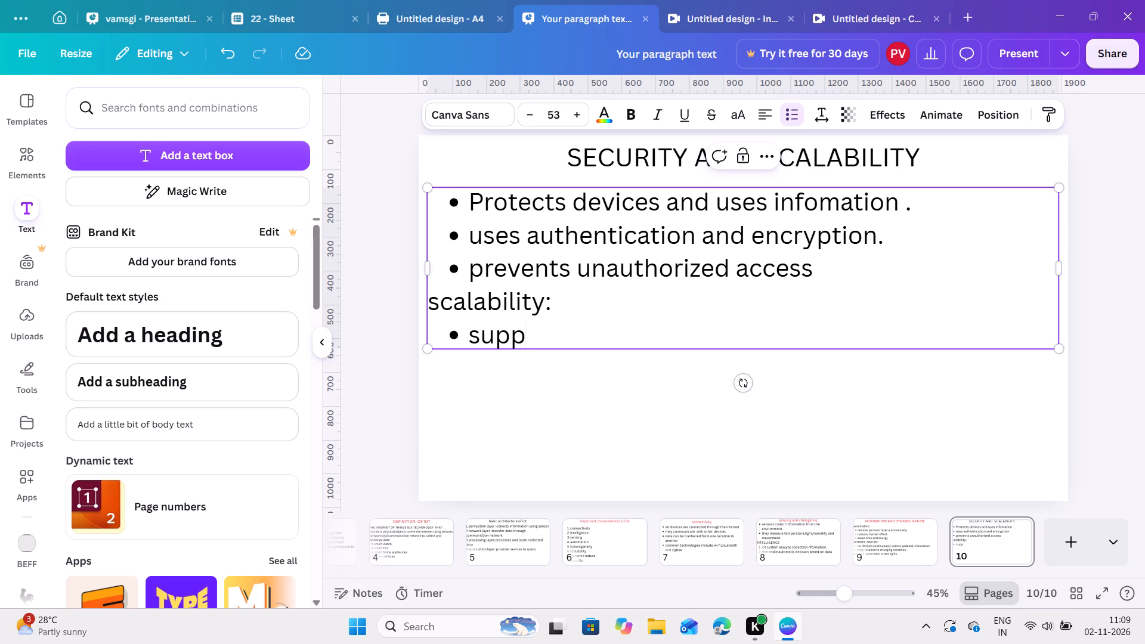
key("o")
key("r")
type("ts")
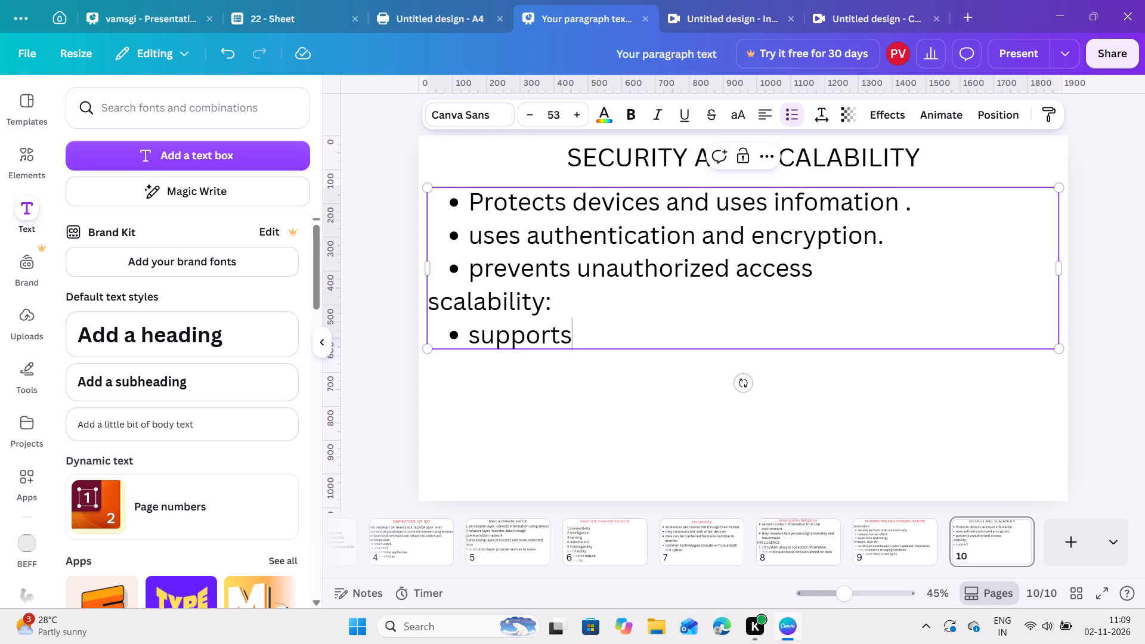
key("space")
type("a")
key("space")
type("la")
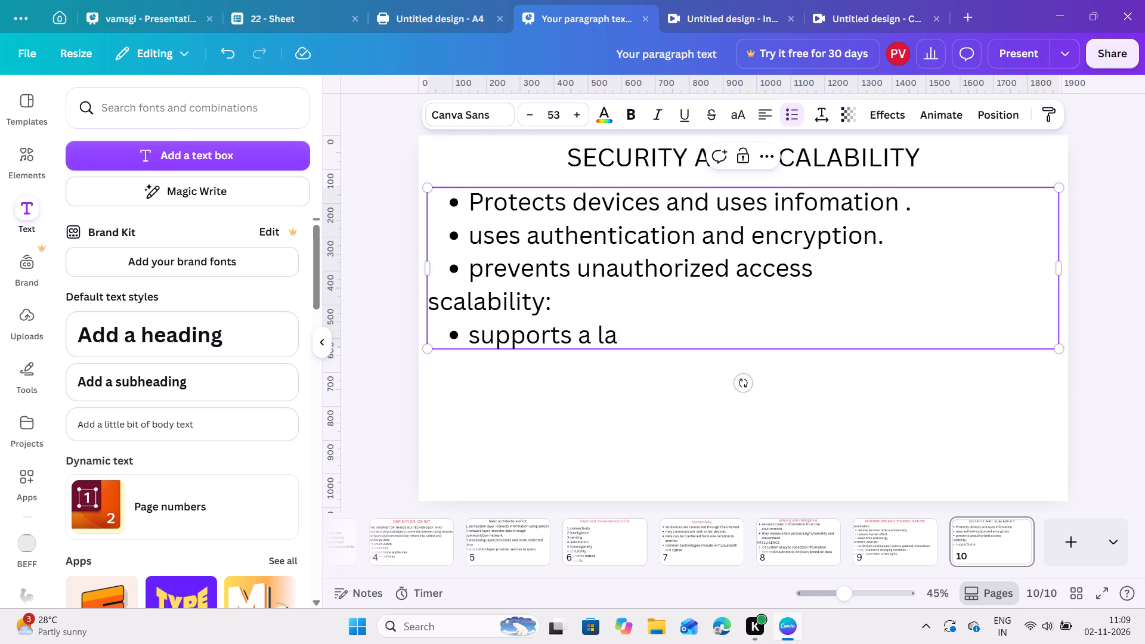
type("rge")
key("space")
type("num")
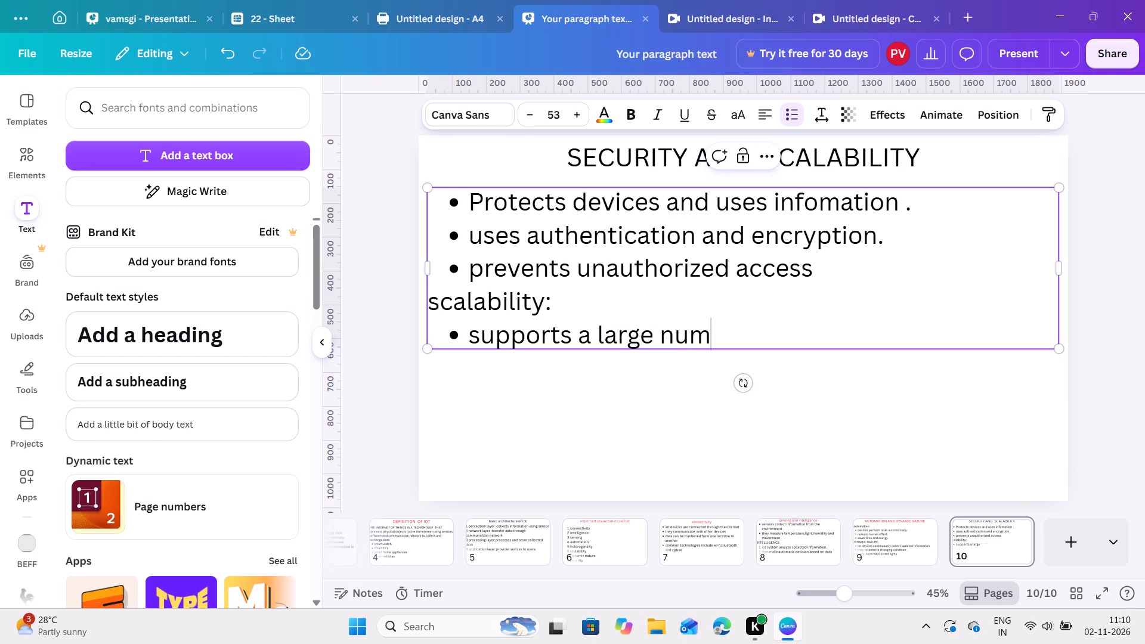
type("ber")
key("space")
type("of")
key("space")
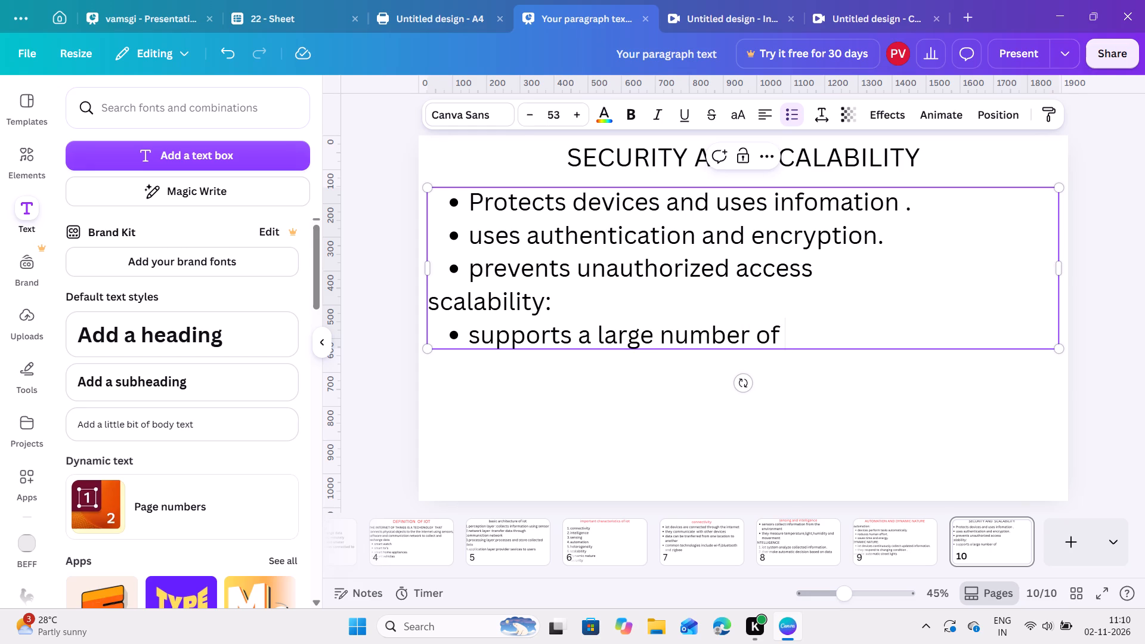
type("con")
type("ne")
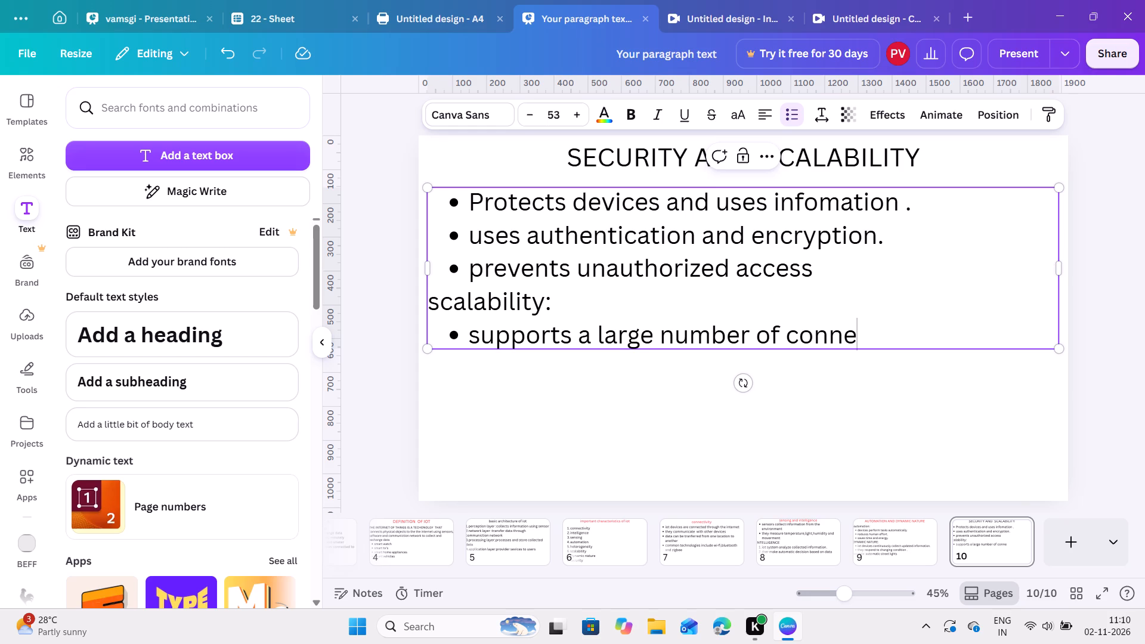
type("cted")
key("space")
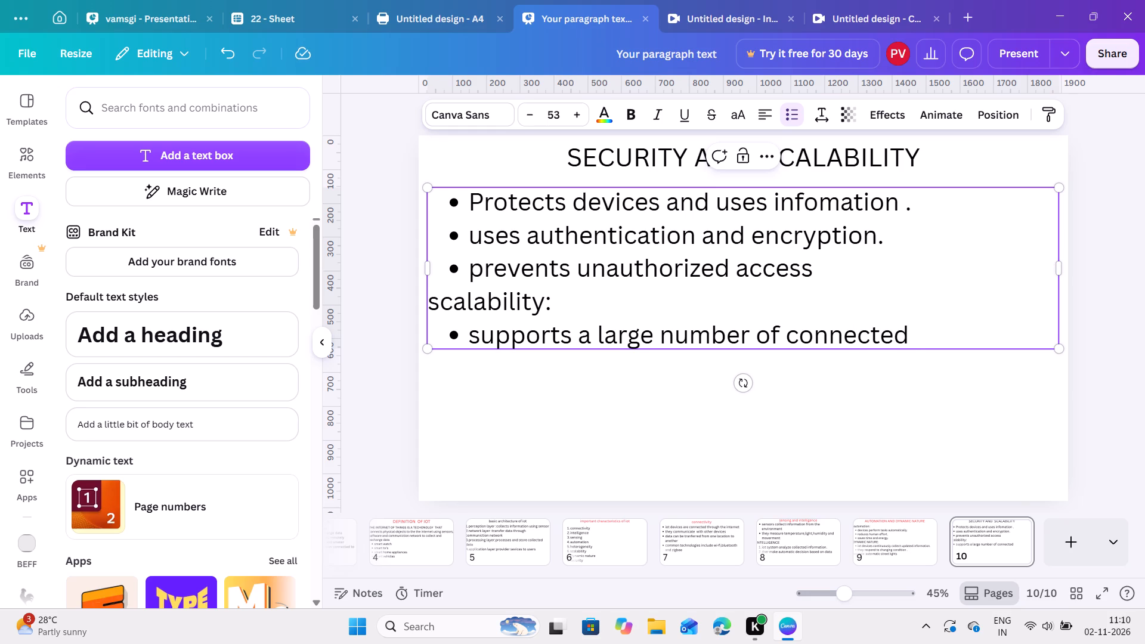
type("dev")
type("ices")
key("space")
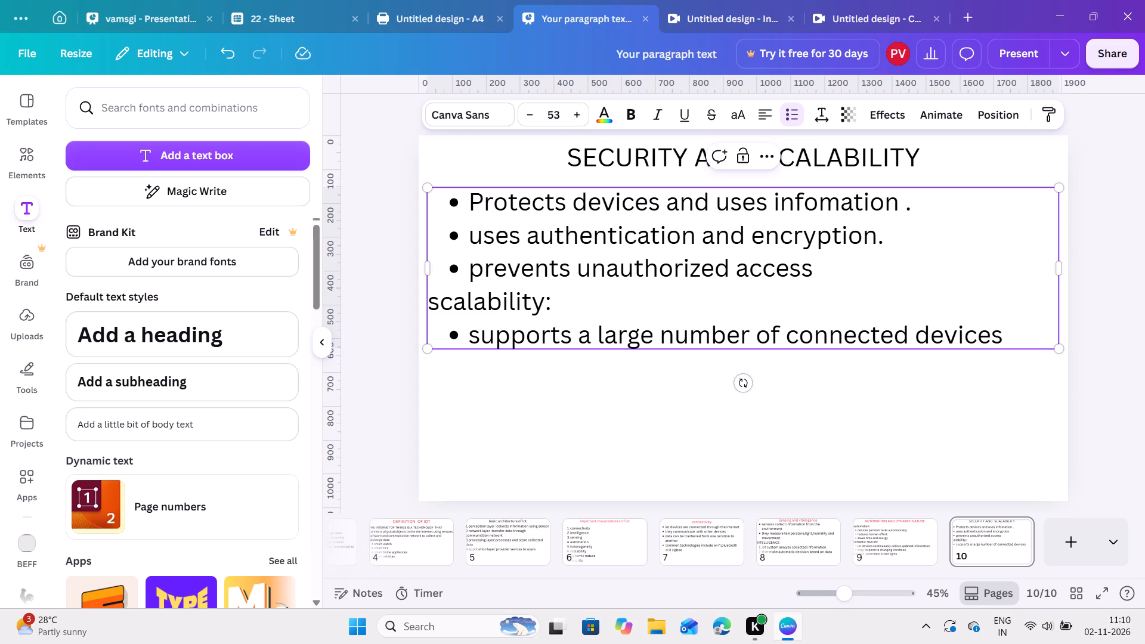
key("period")
Add a second bullet under "scalability:" reading "allows the netwoks to expand easily.".
key("Return")
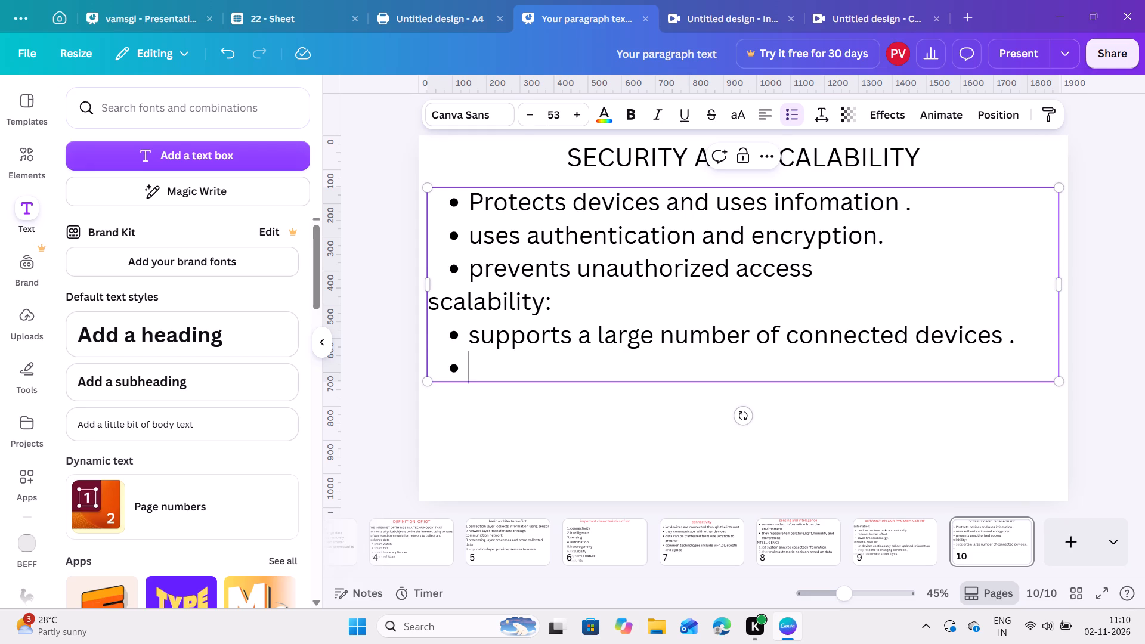
type("allo")
type("ws")
key("space")
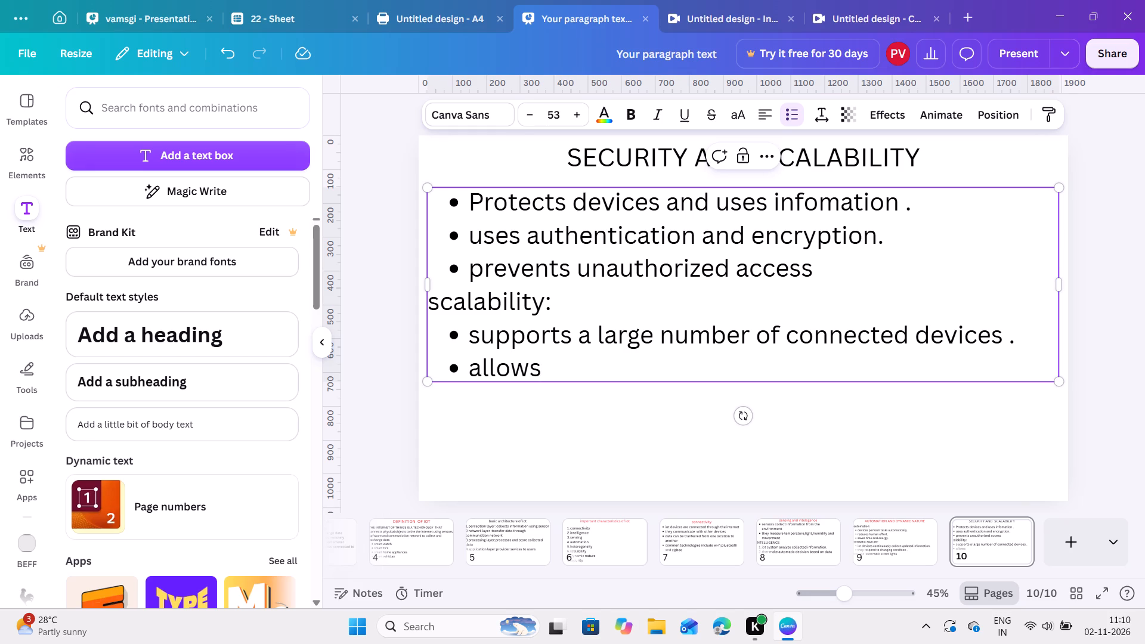
type("the")
key("space")
type("ne")
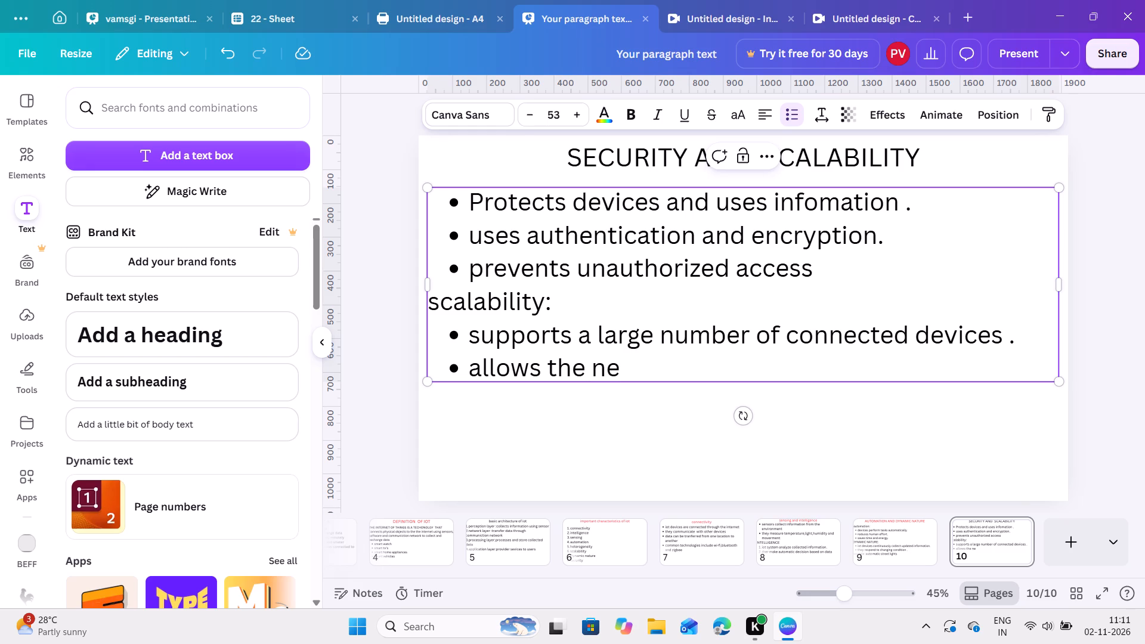
key("t")
type("wo")
type("ks")
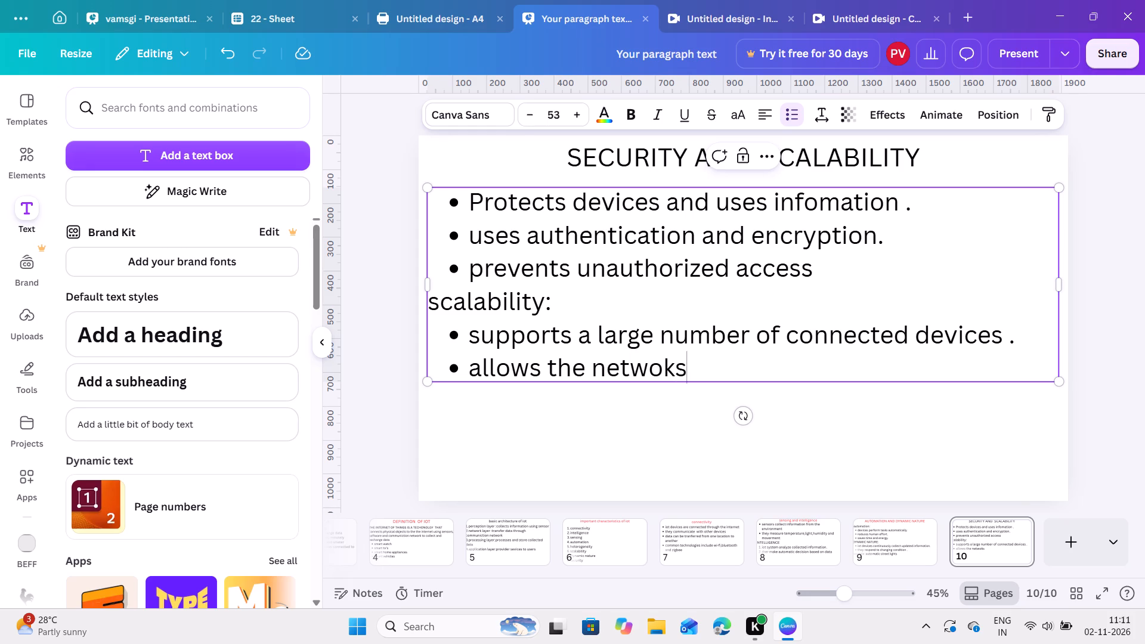
key("space")
type("to")
key("space")
key("e")
type("xp")
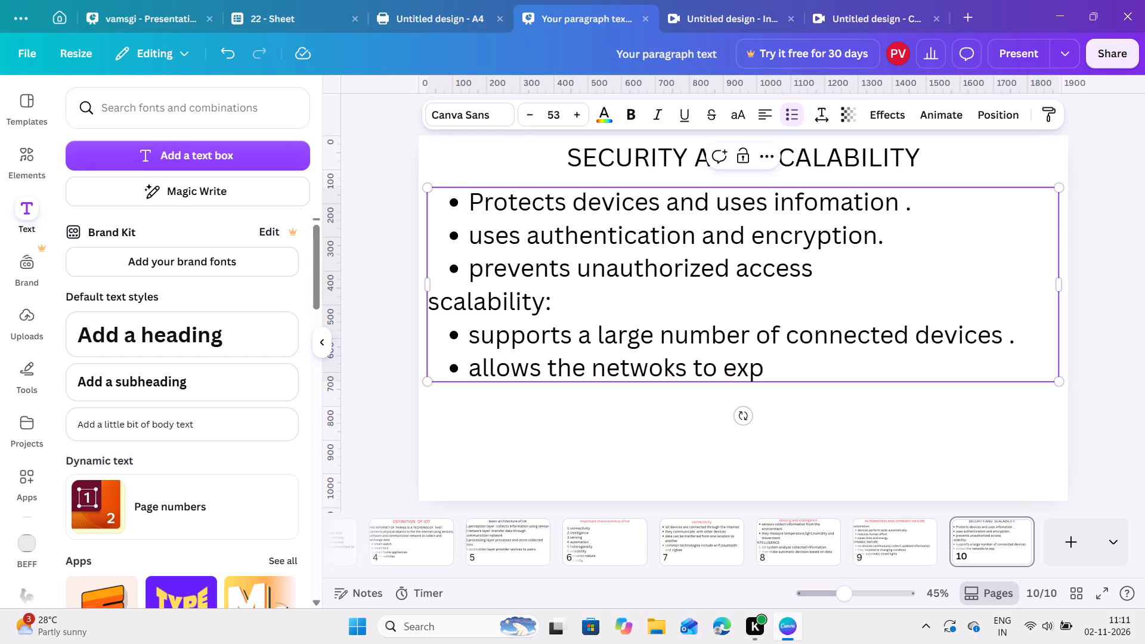
type("and")
key("space")
type("ea")
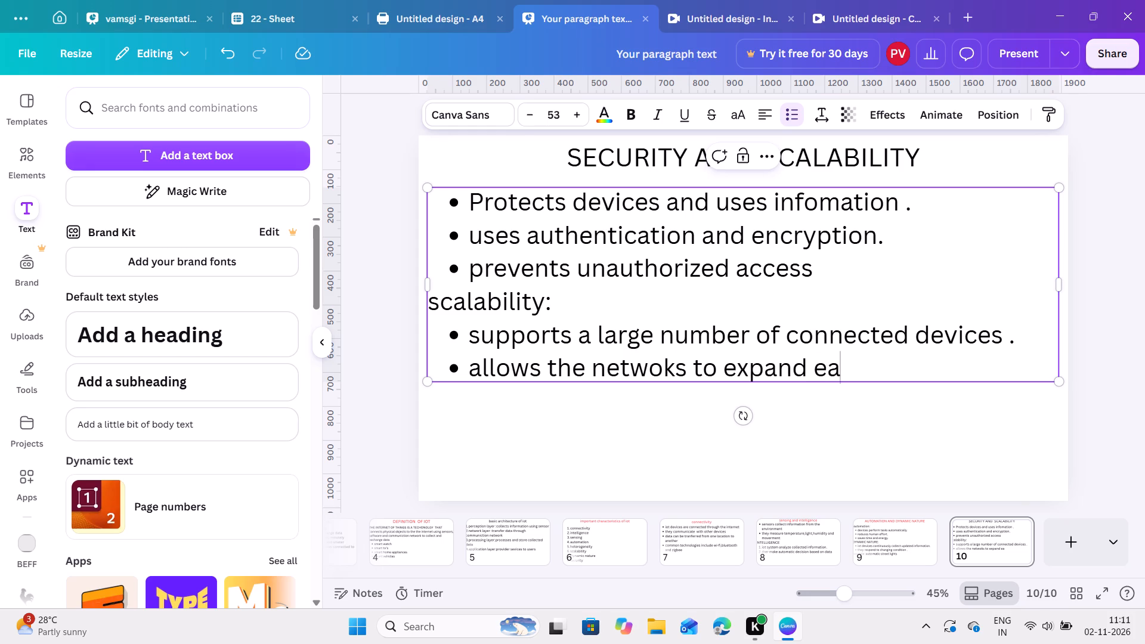
type("sily")
key("period")
key("Return")
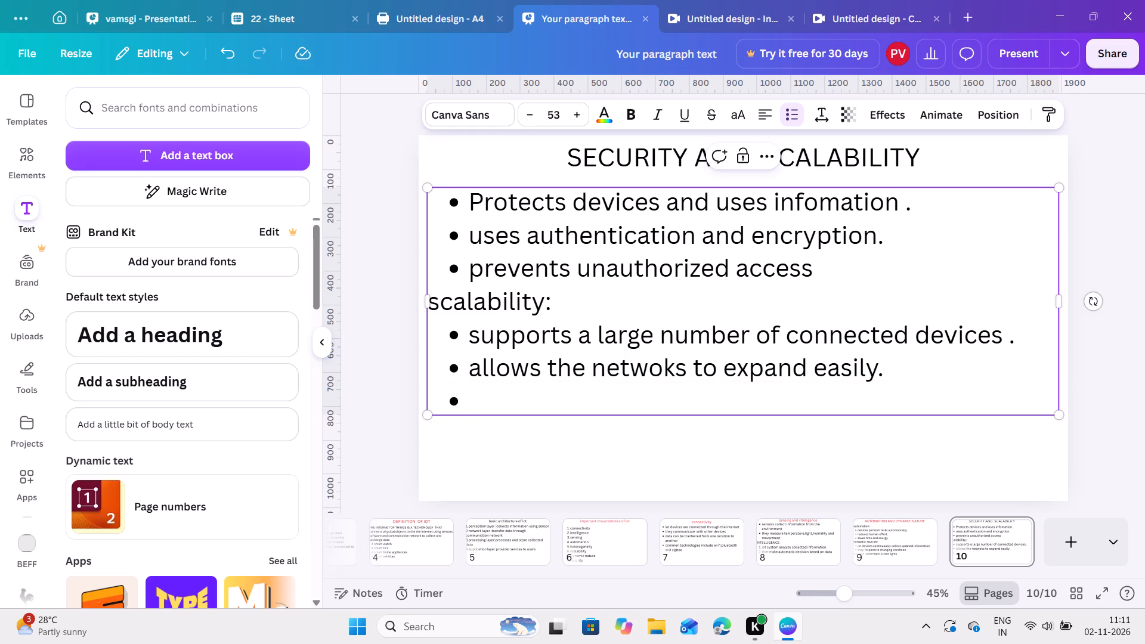
key("BackSpace")
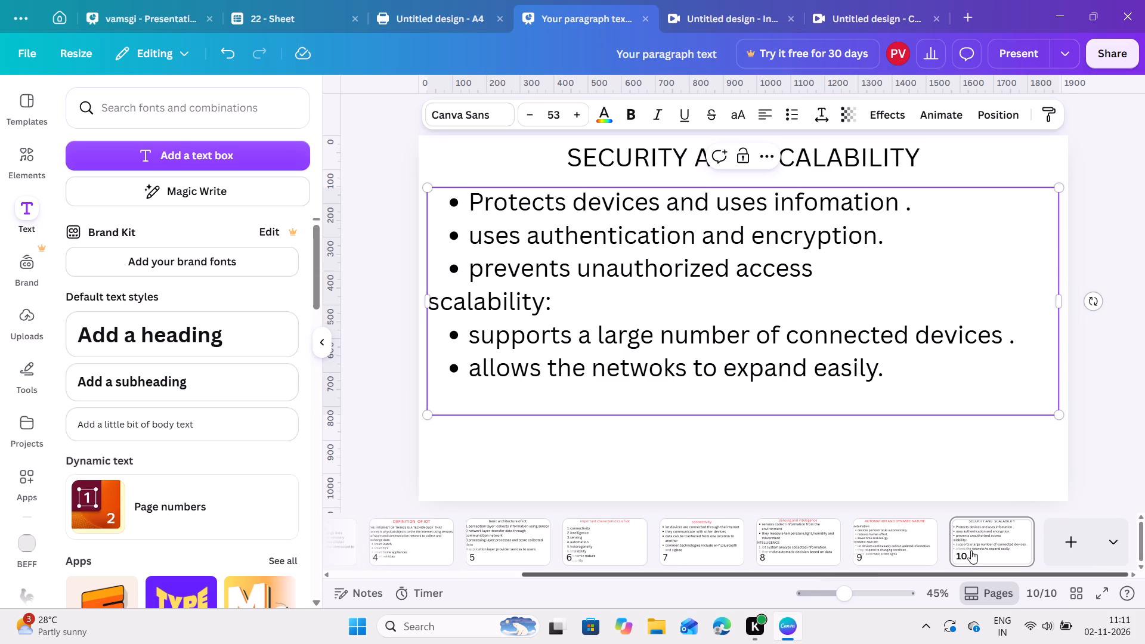
Add an eleventh page with a new text box placed along its top edge and widened to the full page width.
left_click(1063, 543)
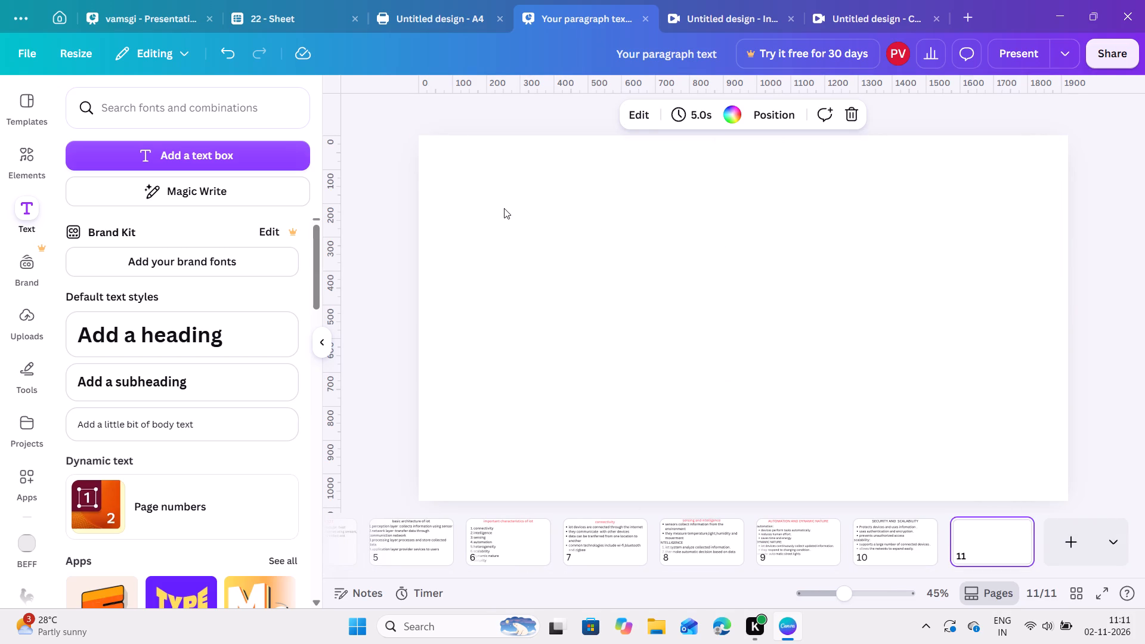
left_click(161, 151)
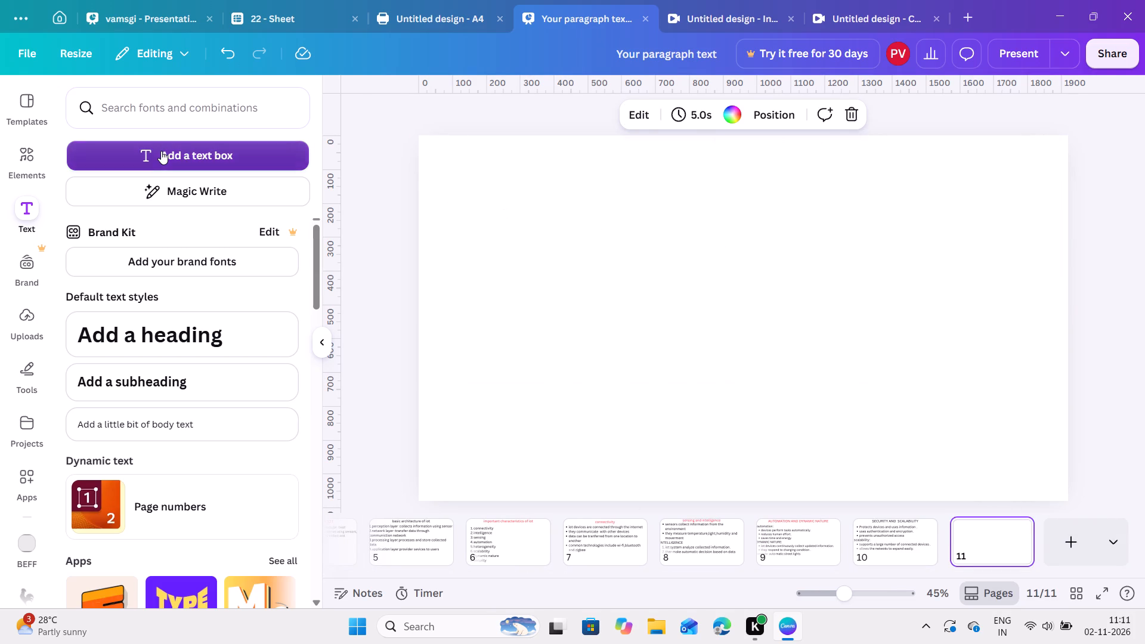
left_click_drag(673, 302, 472, 137)
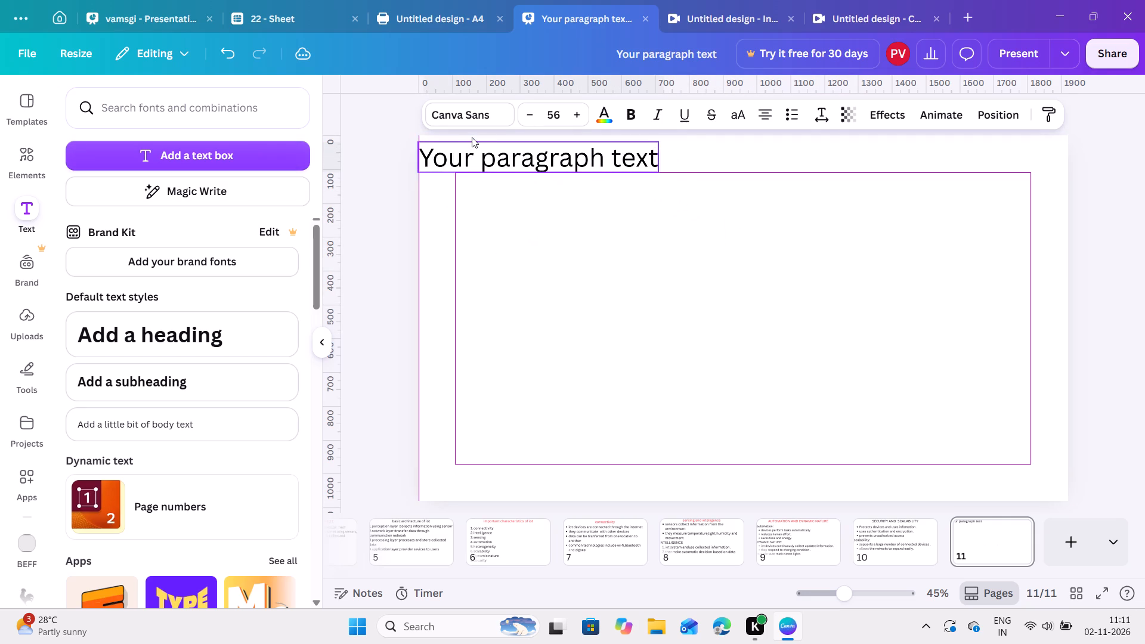
left_click_drag(472, 137, 471, 137)
left_click_drag(661, 159, 1049, 175)
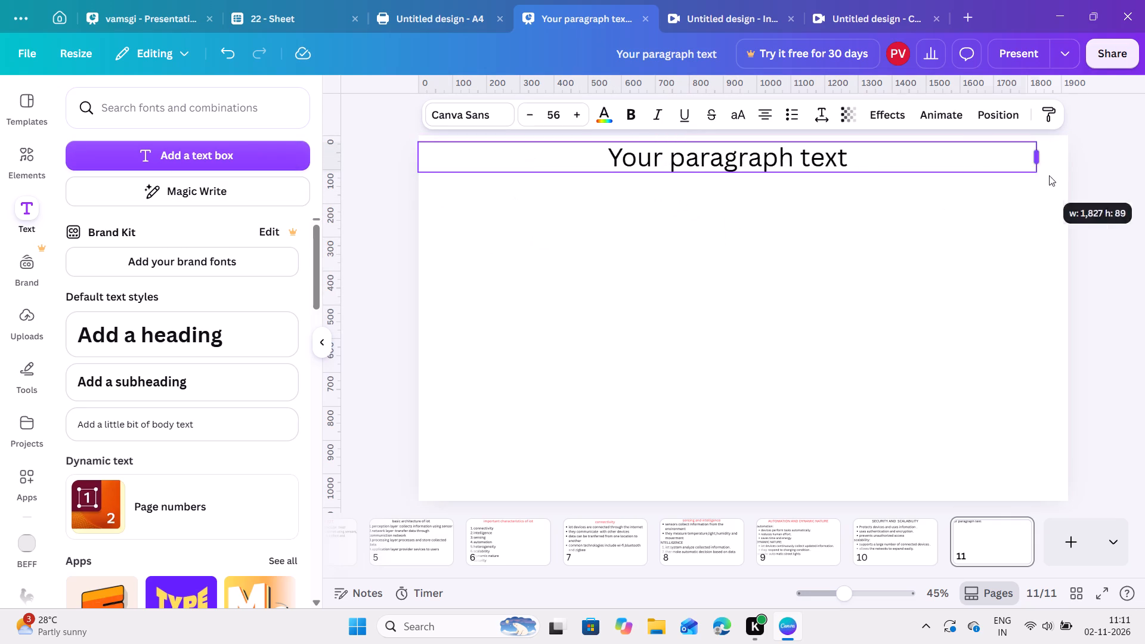
left_click_drag(1049, 175, 1067, 171)
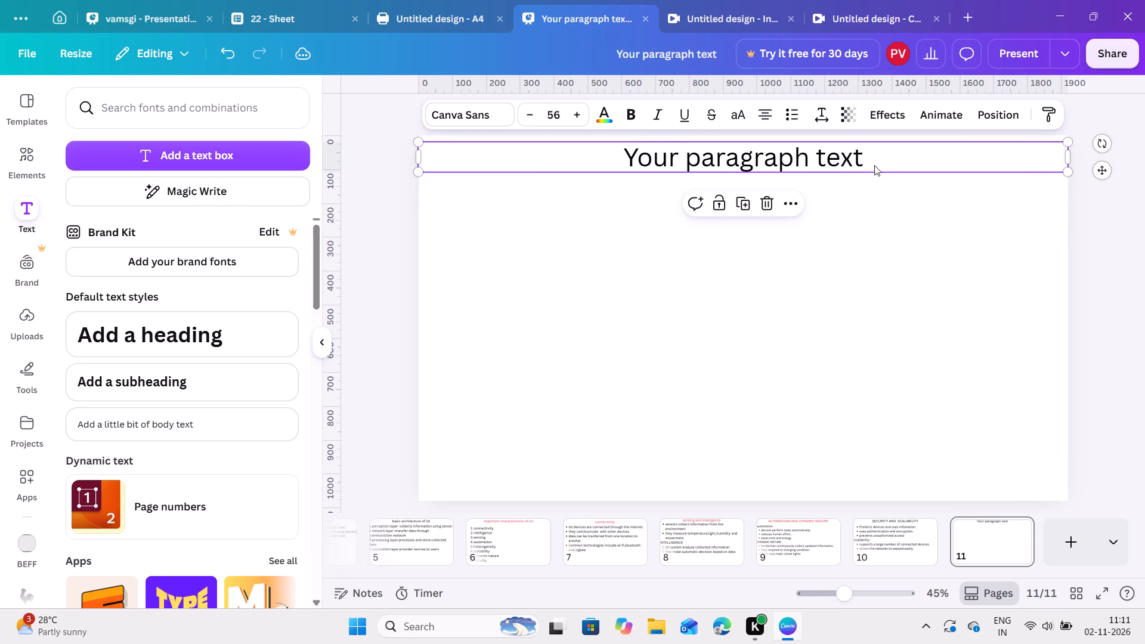
Replace the placeholder text in page 11's heading box with "appplication of iot".
double_click(870, 152)
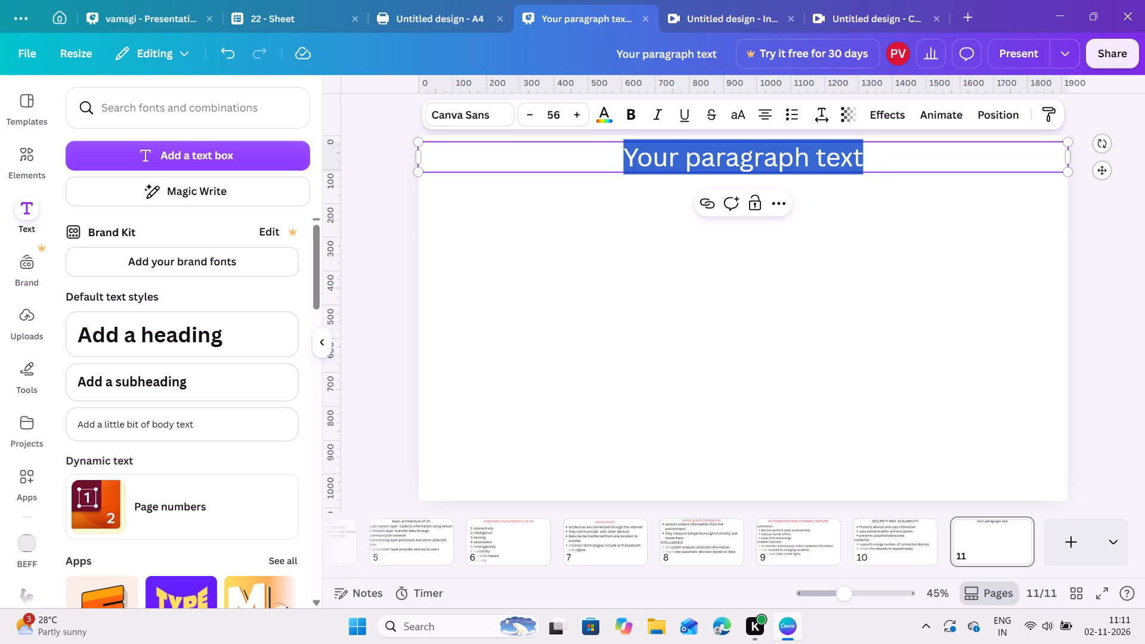
key("BackSpace")
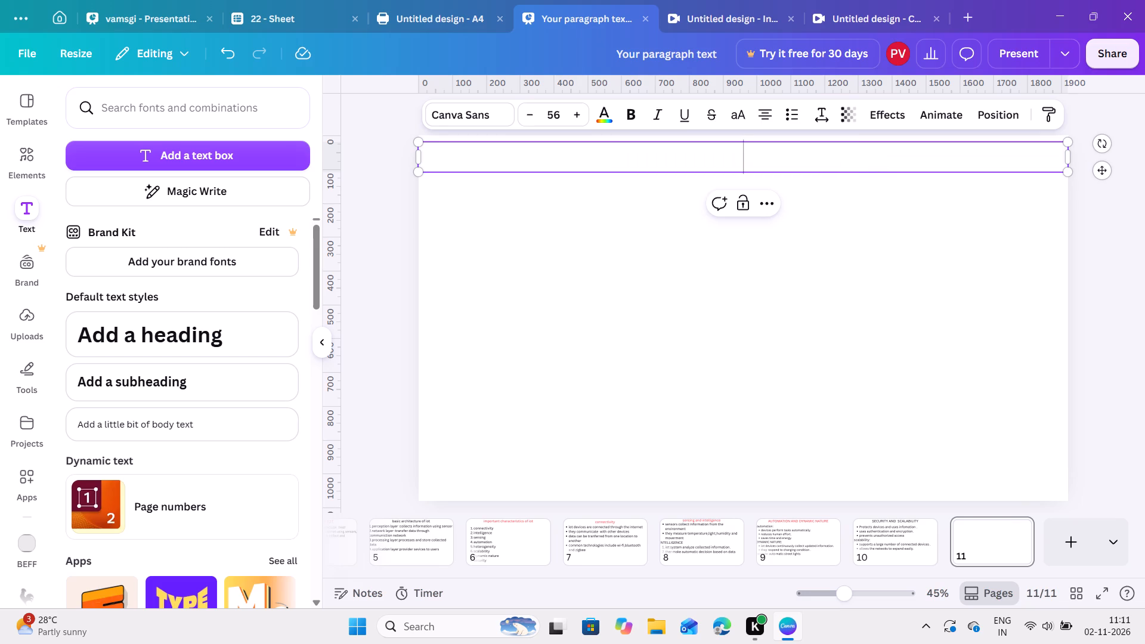
type("appp")
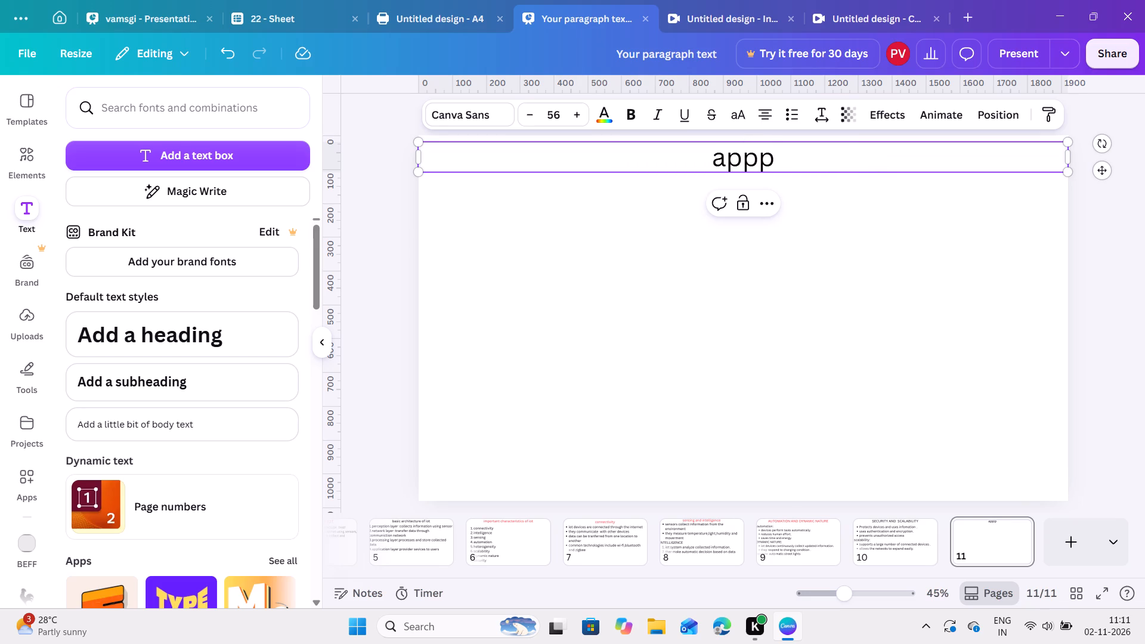
type("lic")
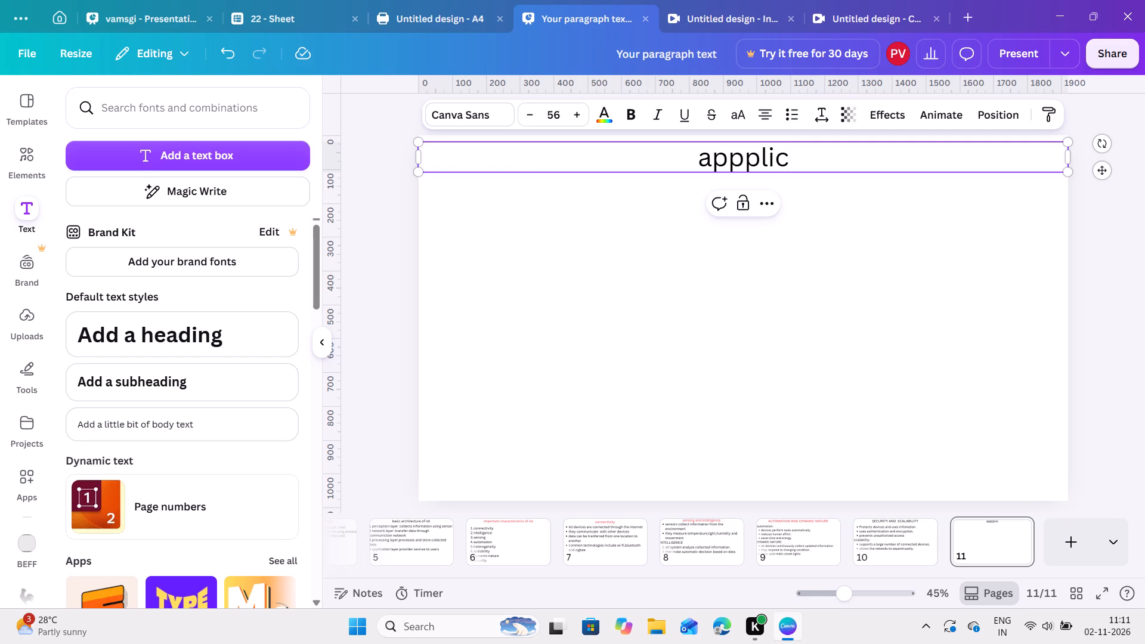
key("a")
type("tion")
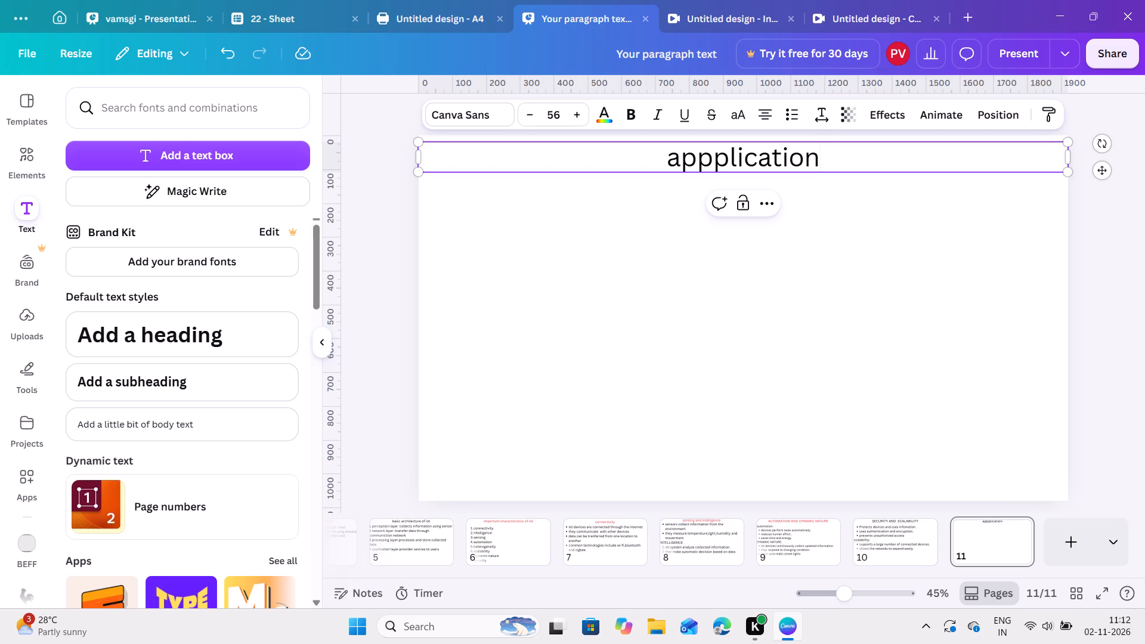
type("of")
key("space")
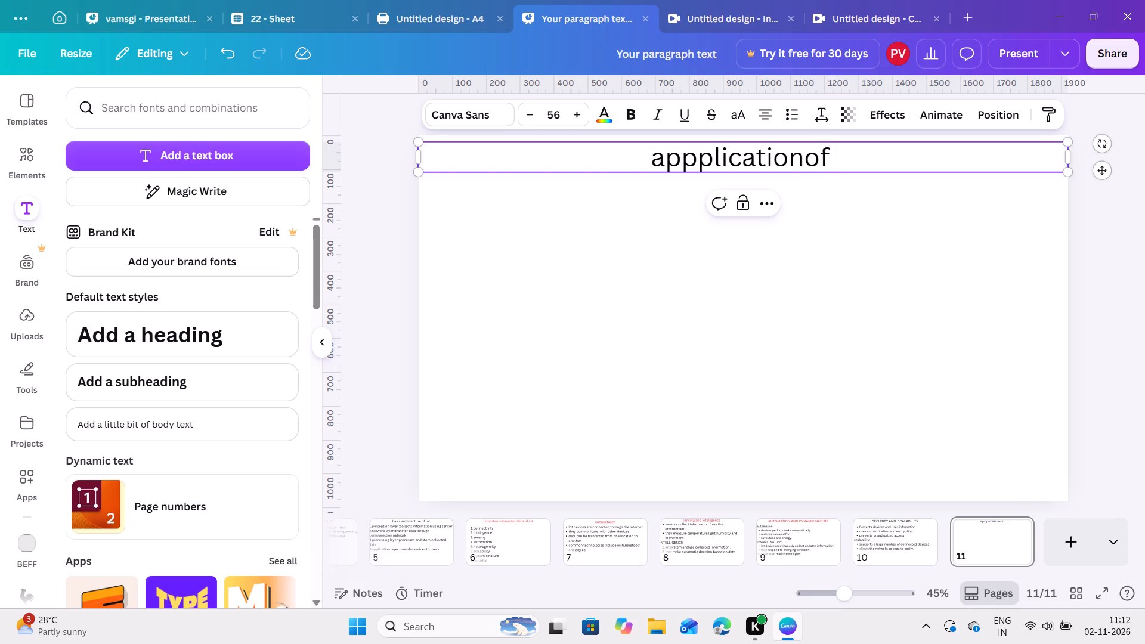
key("BackSpace")
key("BackSpace")
key("BackSpace")
key("space")
type("of")
key("space")
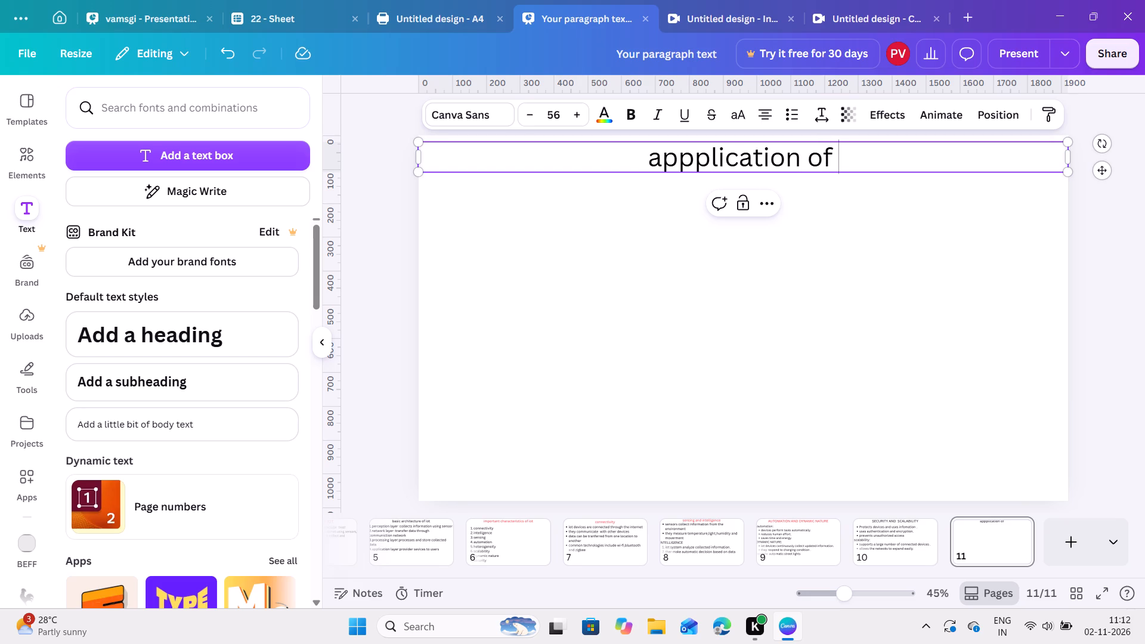
type("iot")
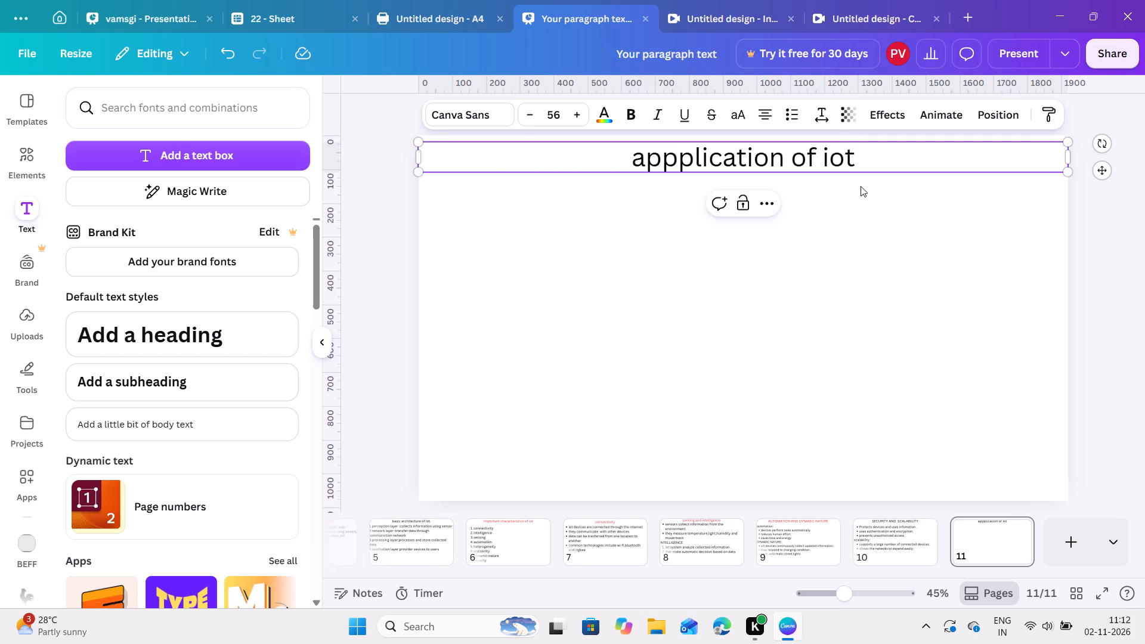
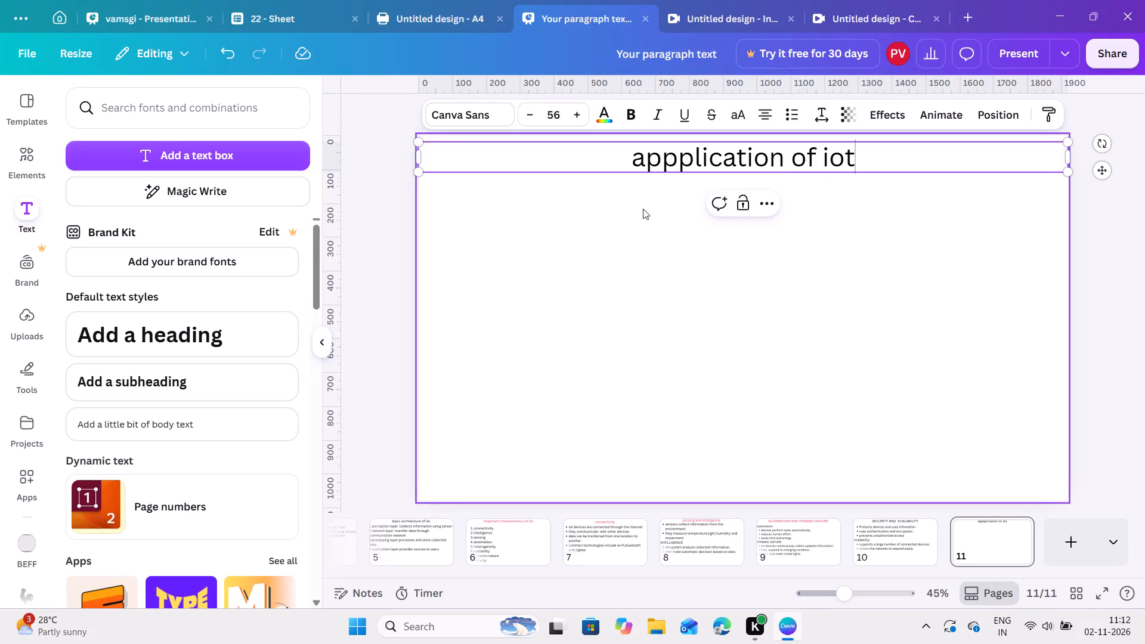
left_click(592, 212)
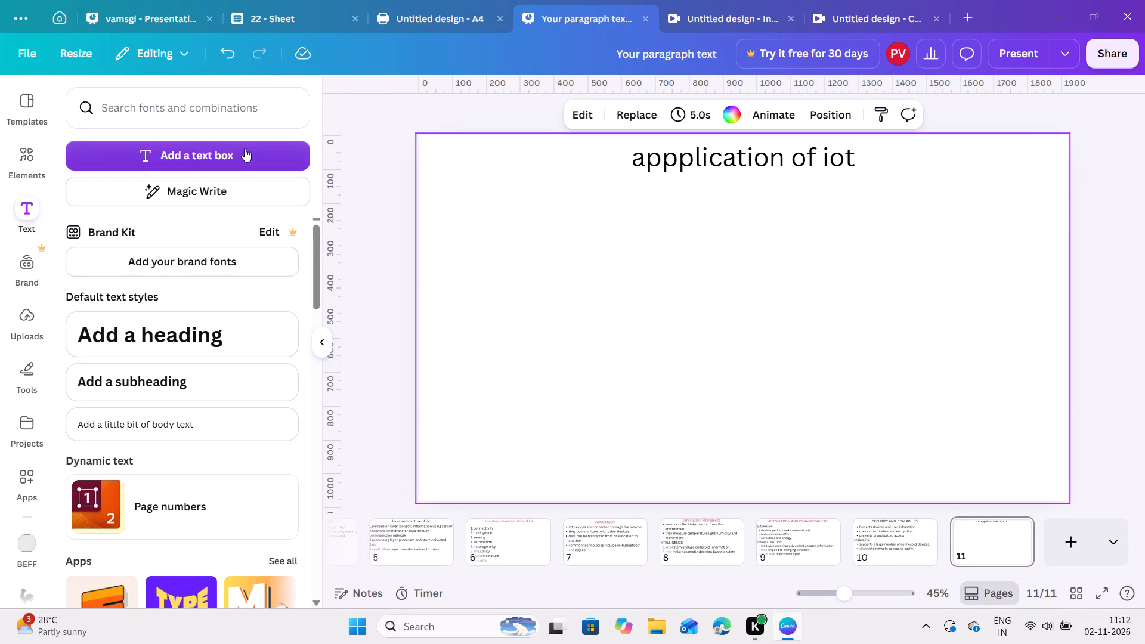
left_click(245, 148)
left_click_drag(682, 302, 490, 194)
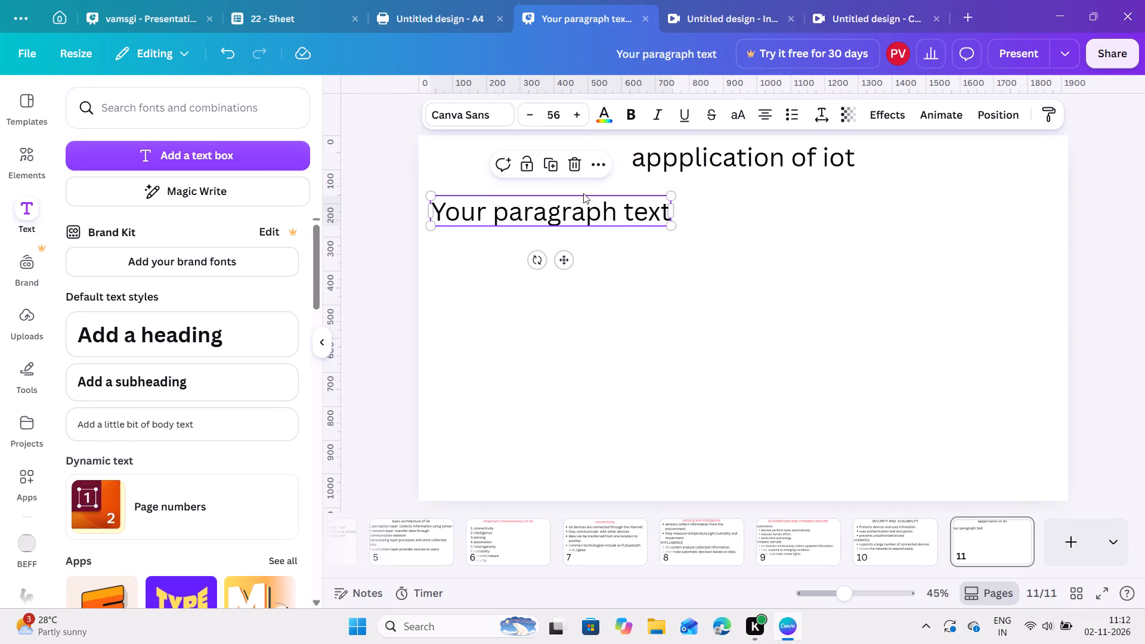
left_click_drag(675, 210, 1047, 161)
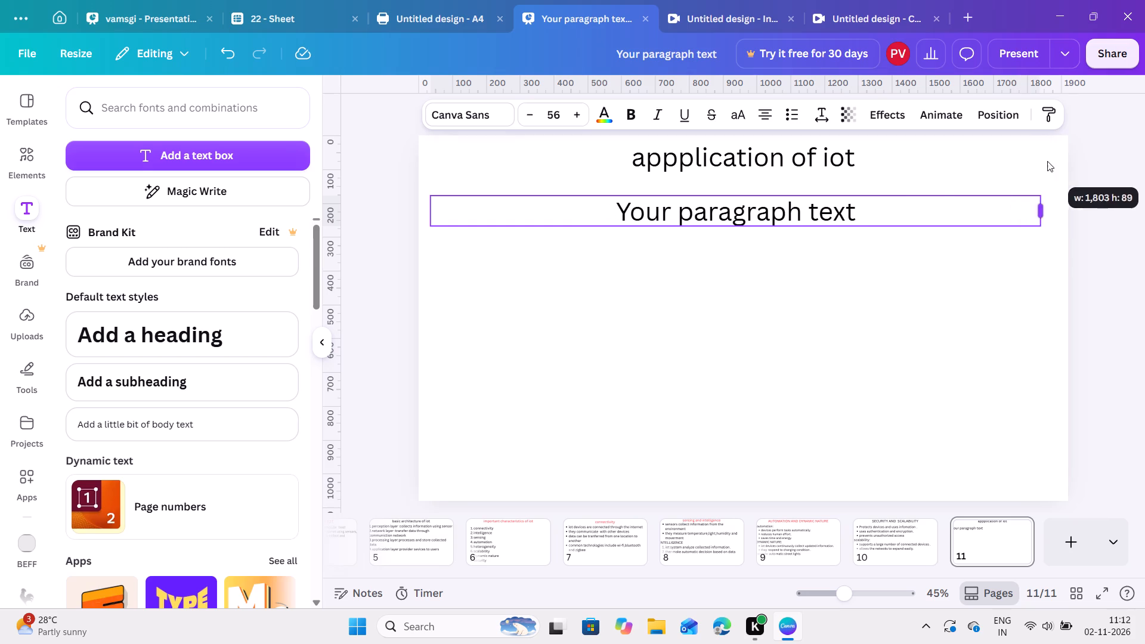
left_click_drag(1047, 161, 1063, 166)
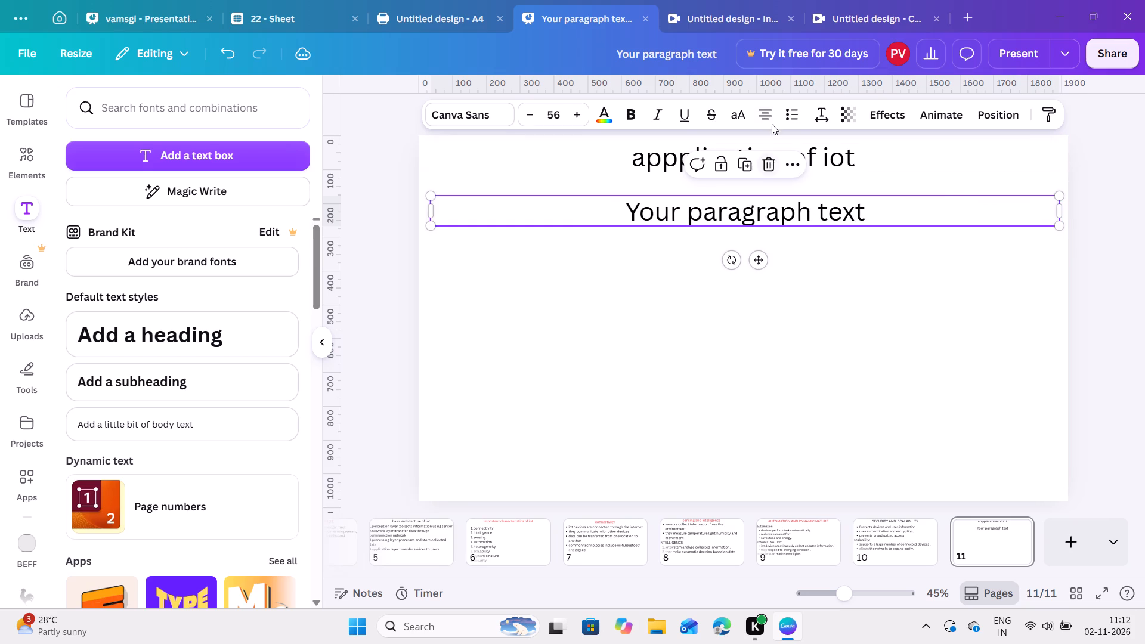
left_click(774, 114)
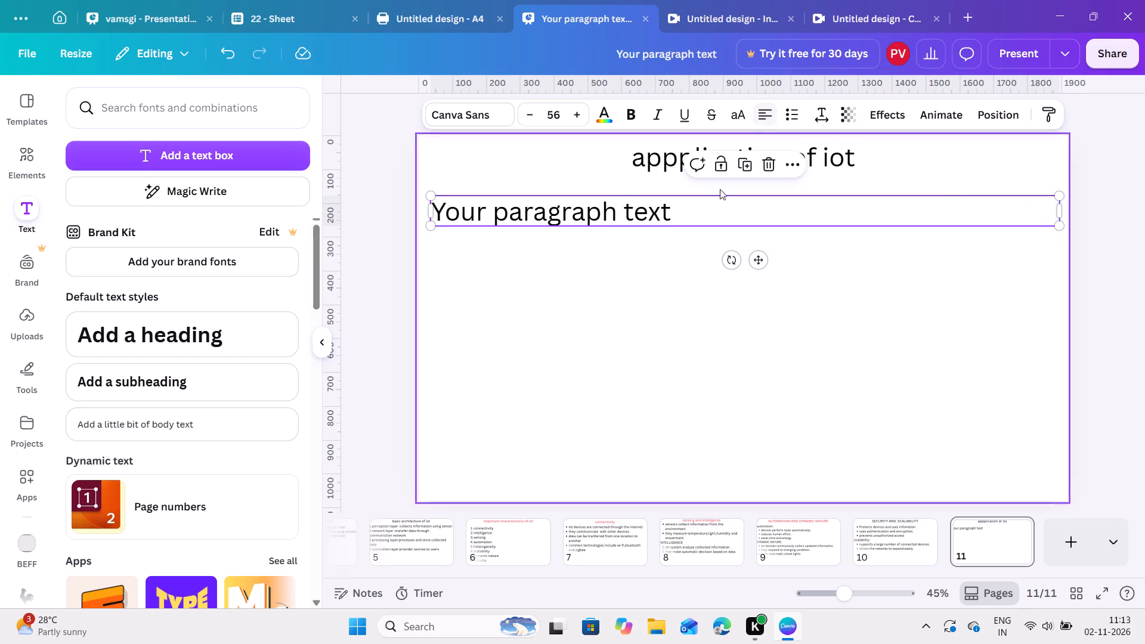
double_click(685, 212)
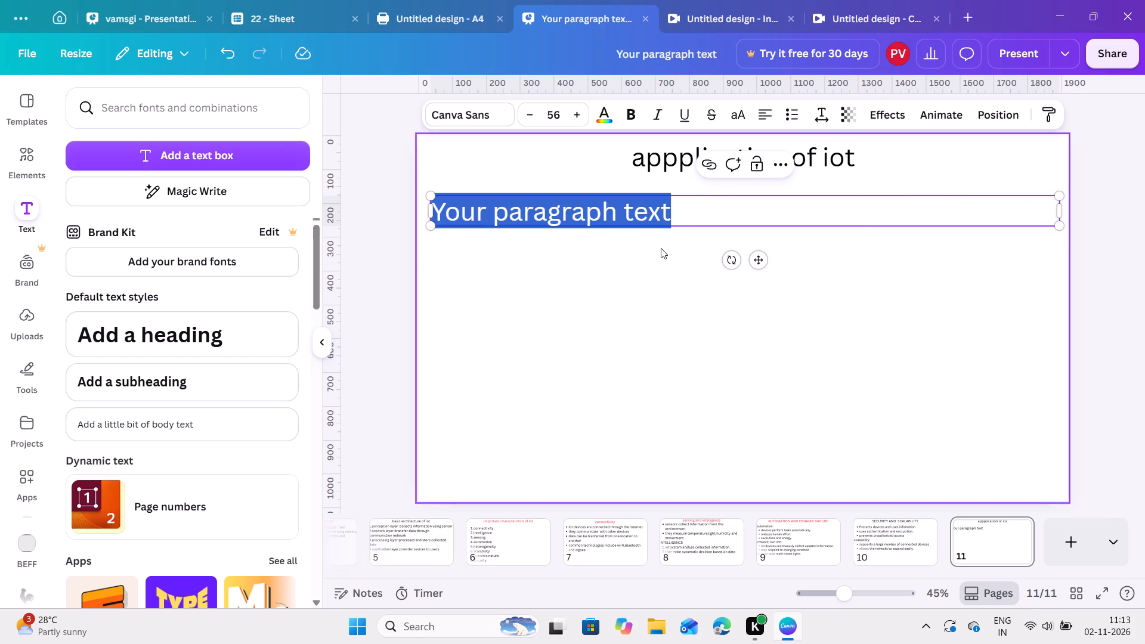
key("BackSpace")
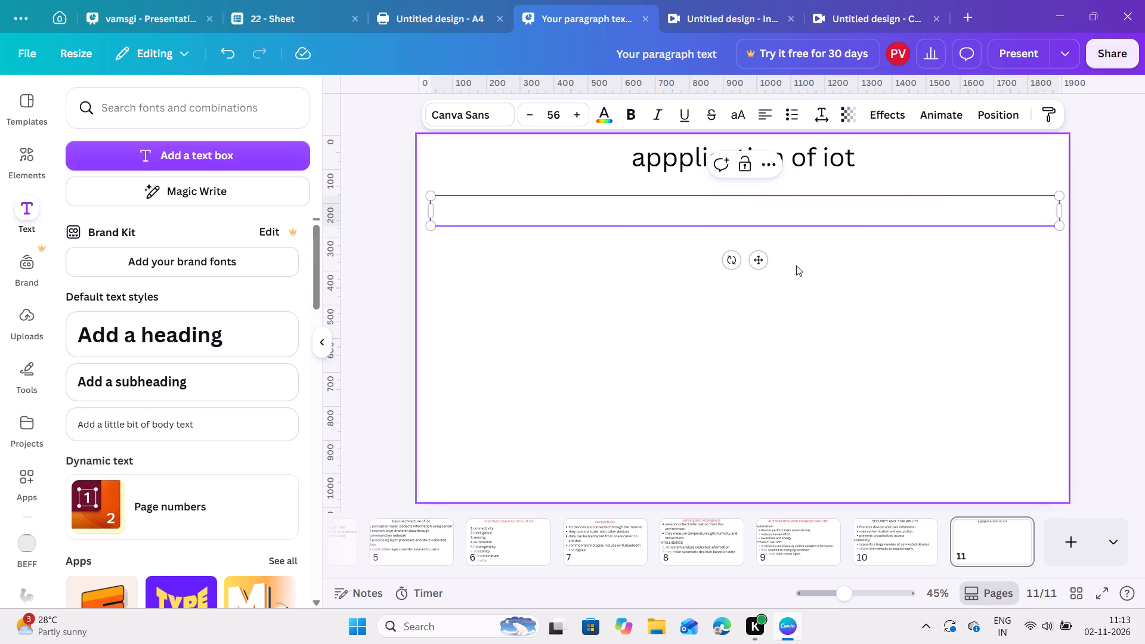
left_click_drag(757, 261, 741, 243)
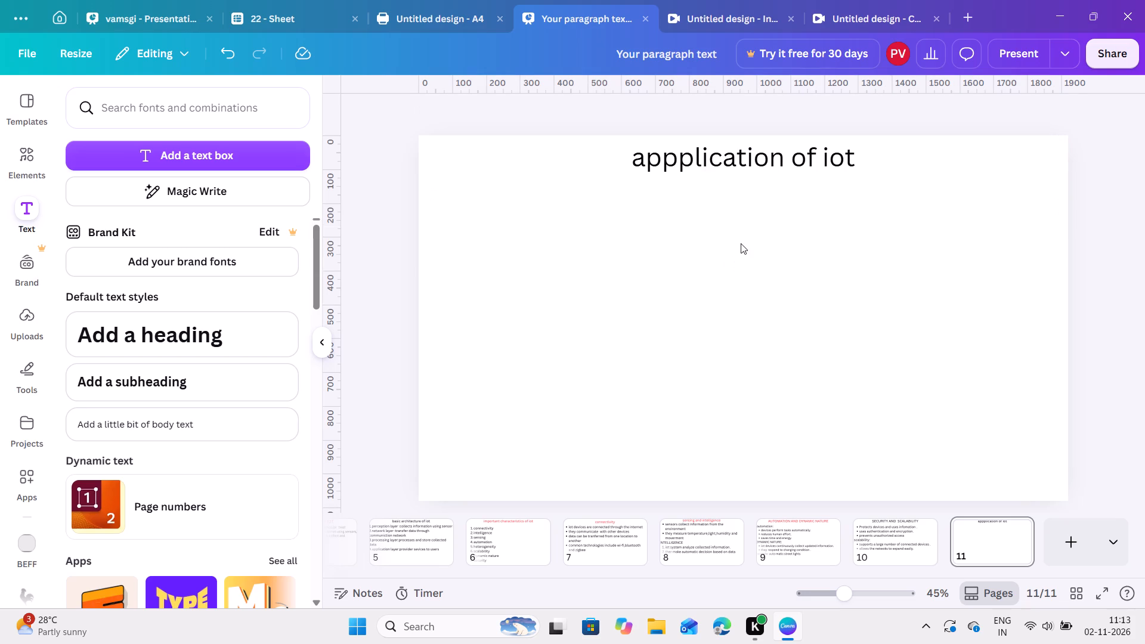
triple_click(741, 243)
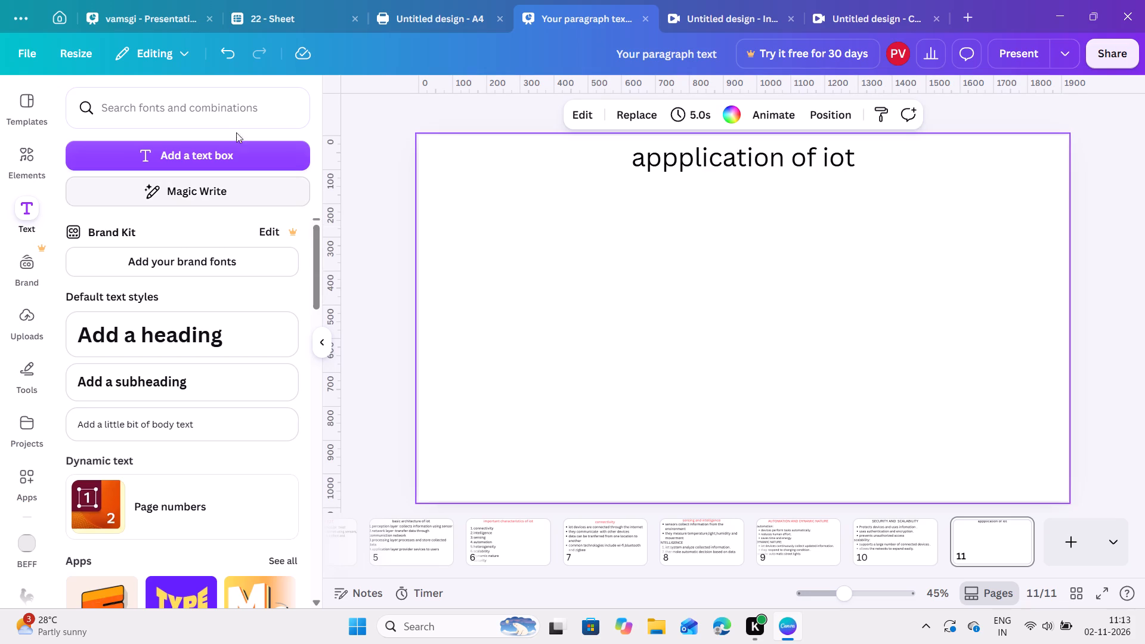
Add a new text box directly beneath page 11's heading and widen it to nearly the full page width.
left_click(258, 148)
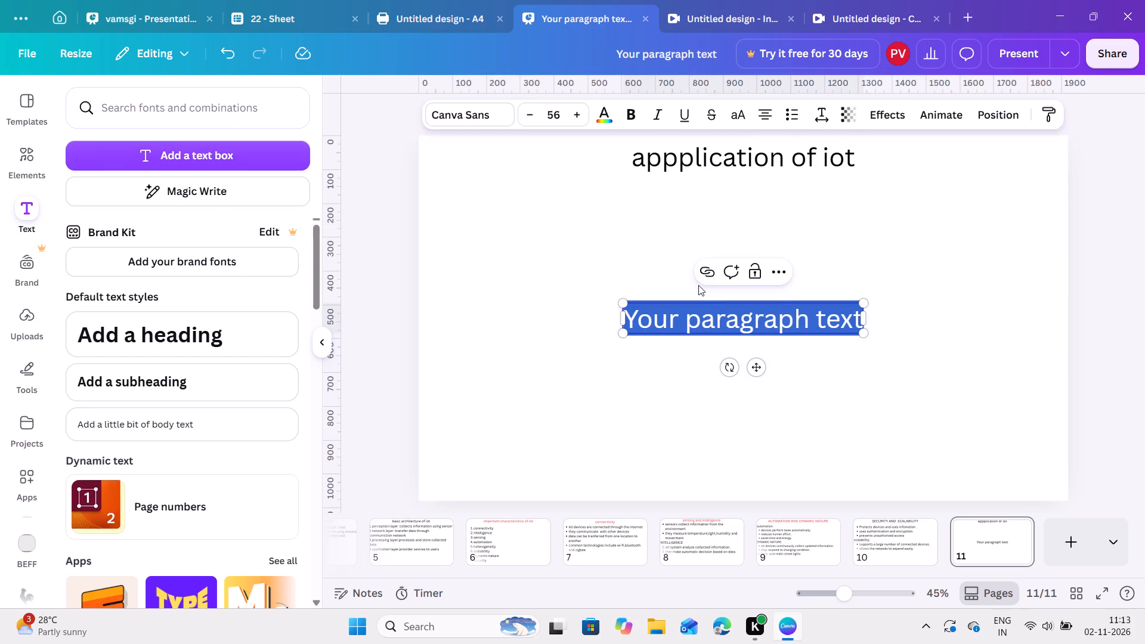
left_click_drag(680, 301, 484, 172)
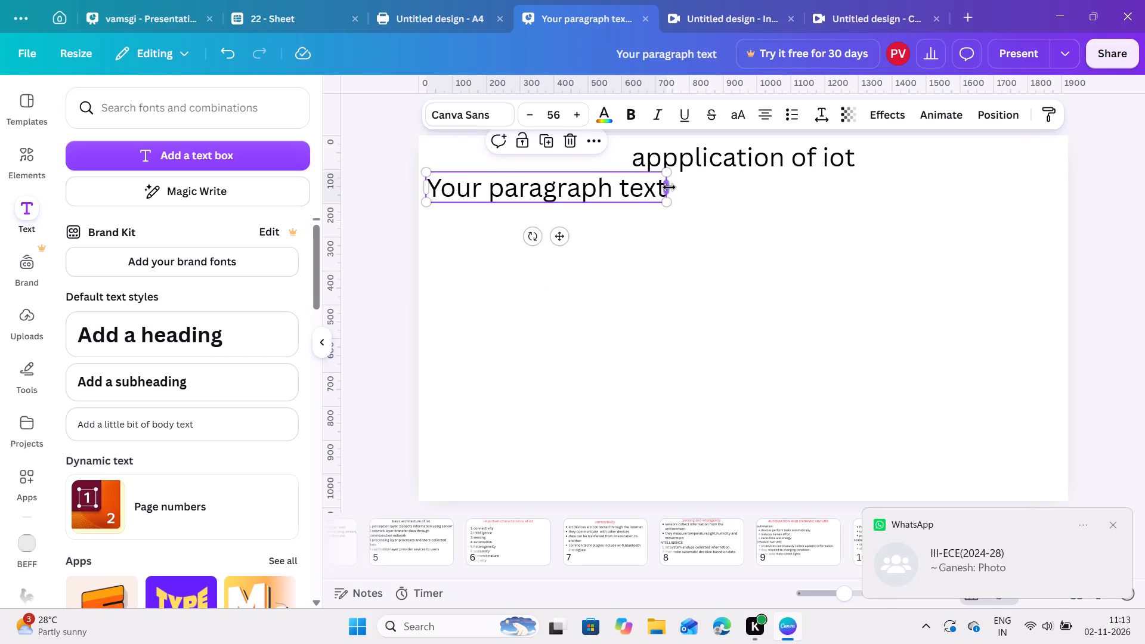
left_click_drag(668, 187, 1067, 199)
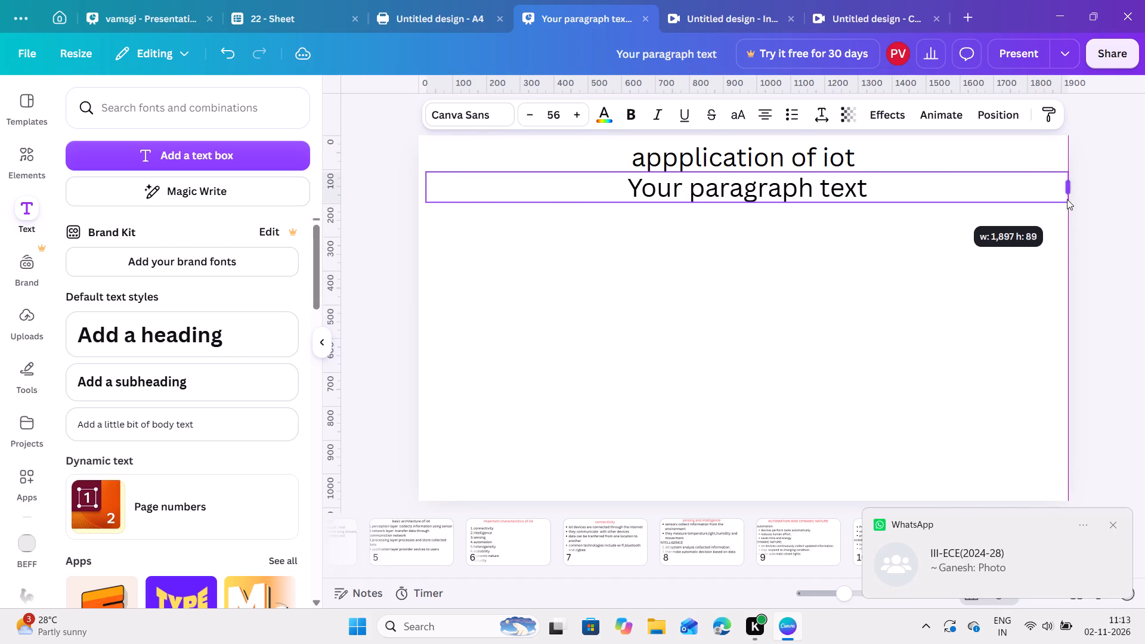
left_click_drag(1067, 199, 1064, 199)
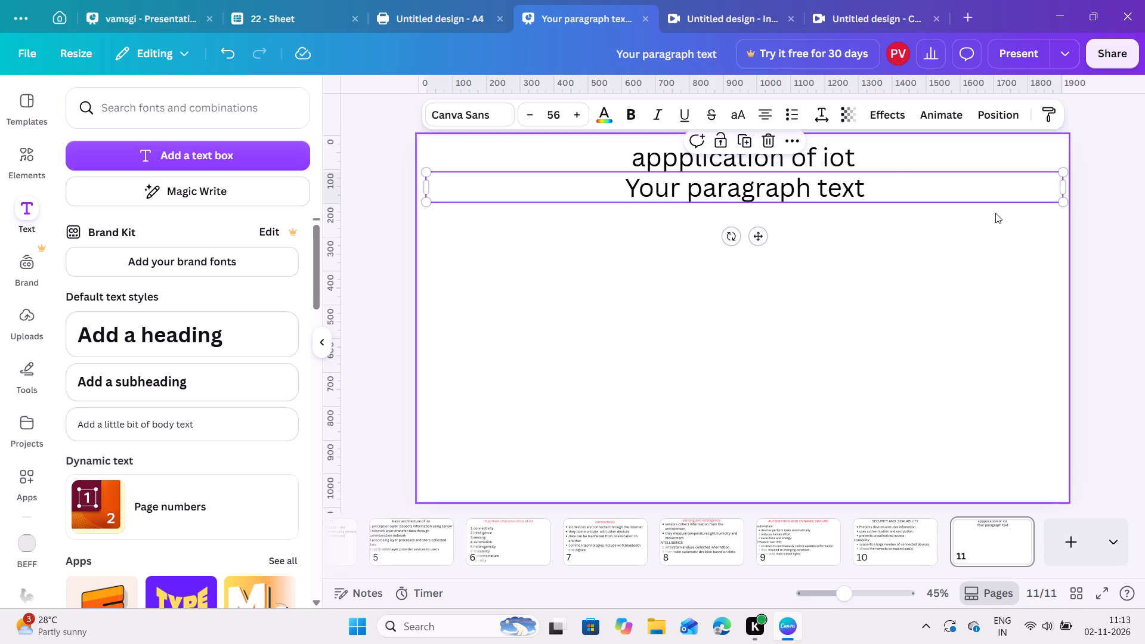
Clear the placeholder text in the box below the heading and format it as a left-aligned numbered list.
triple_click(869, 178)
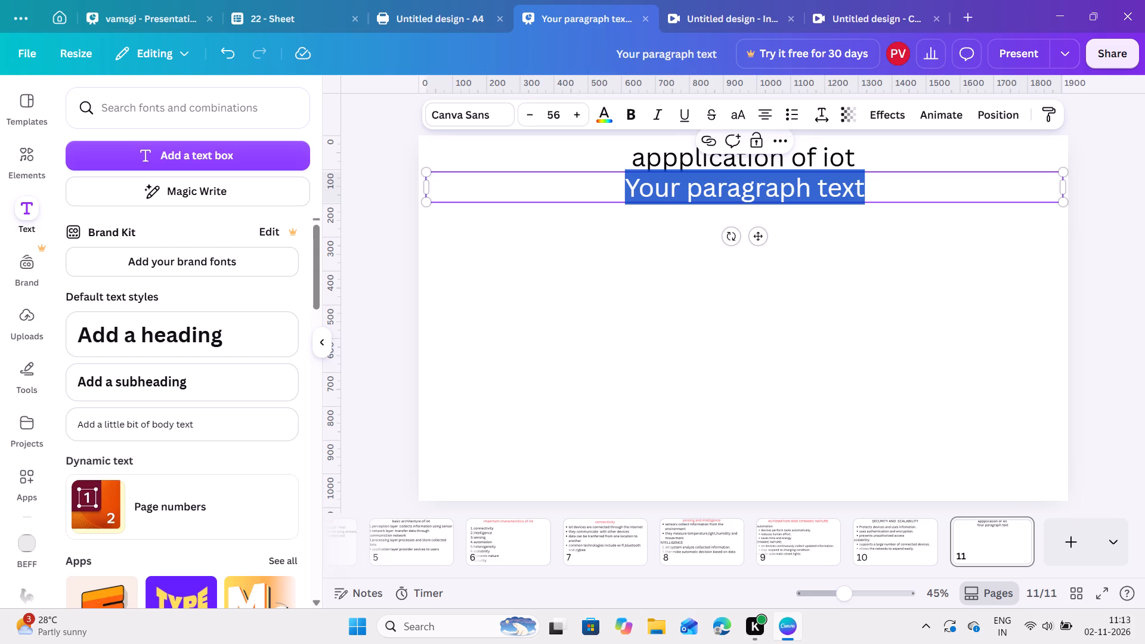
key("BackSpace")
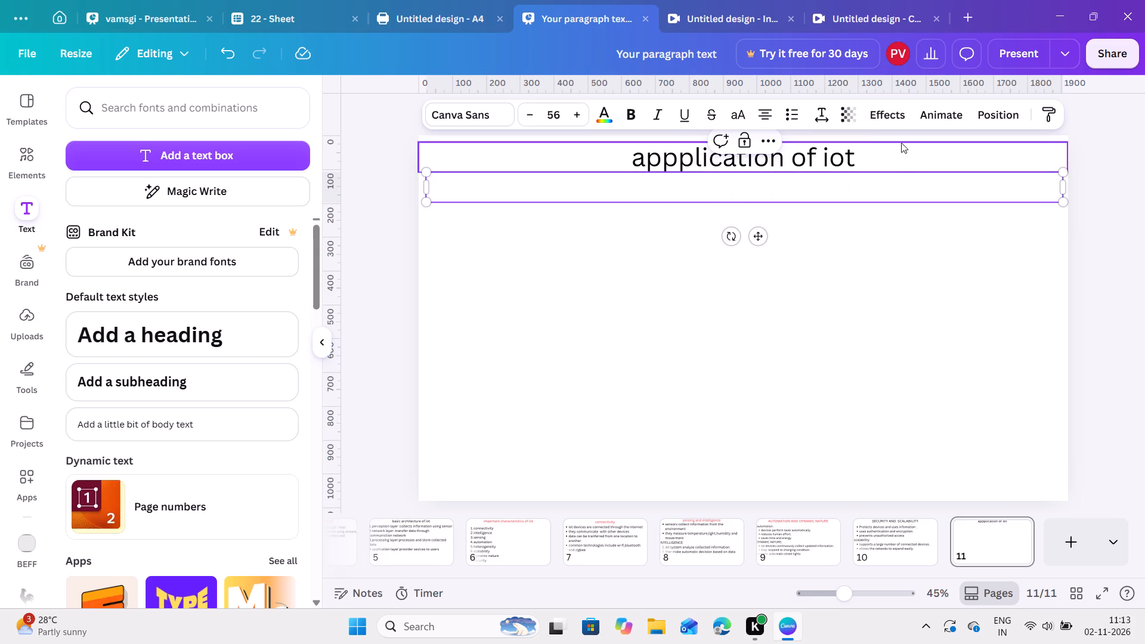
left_click(765, 106)
left_click(445, 187)
key("space")
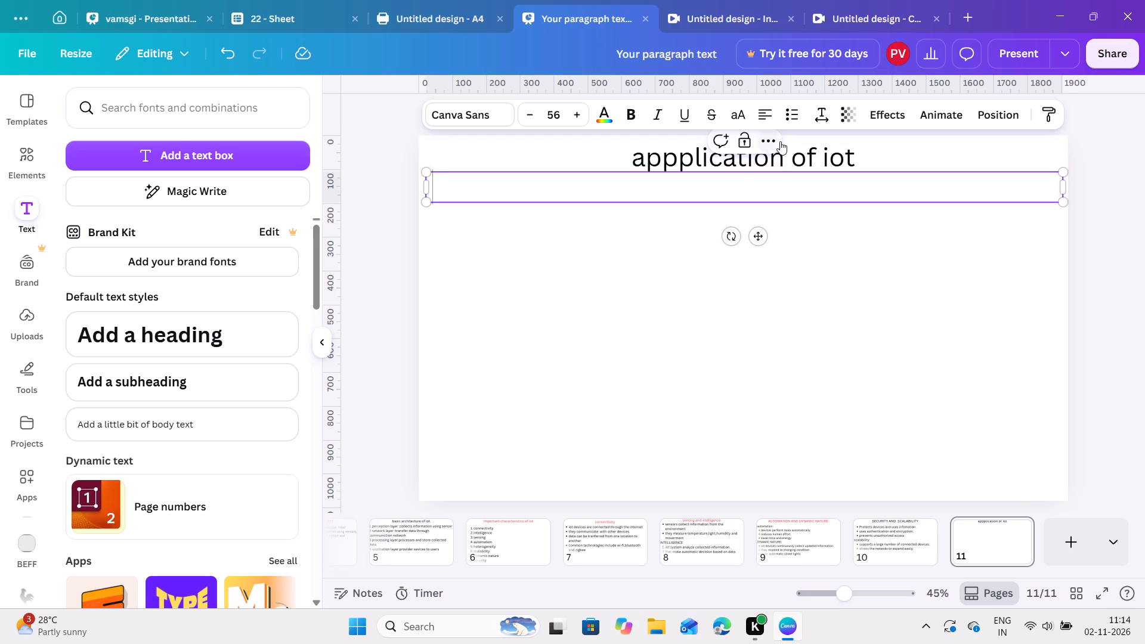
left_click_drag(780, 141, 796, 110)
double_click(796, 110)
Enter "smart homes" as the first item of page 11's numbered list.
type("sa")
key("BackSpace")
key("m")
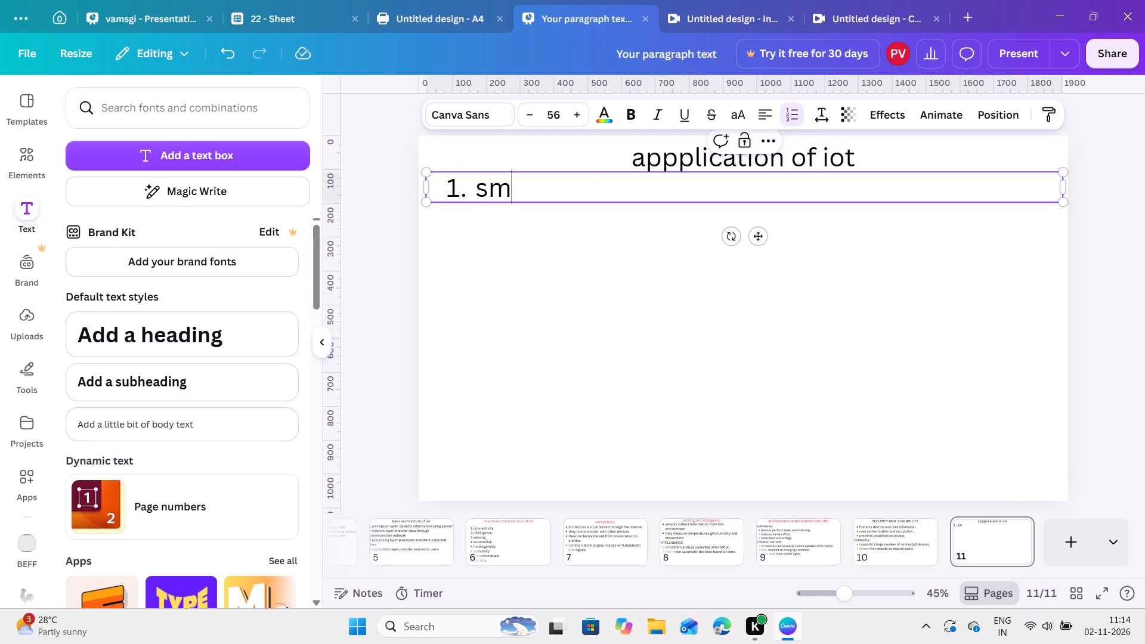
type("art")
key("space")
type("homes")
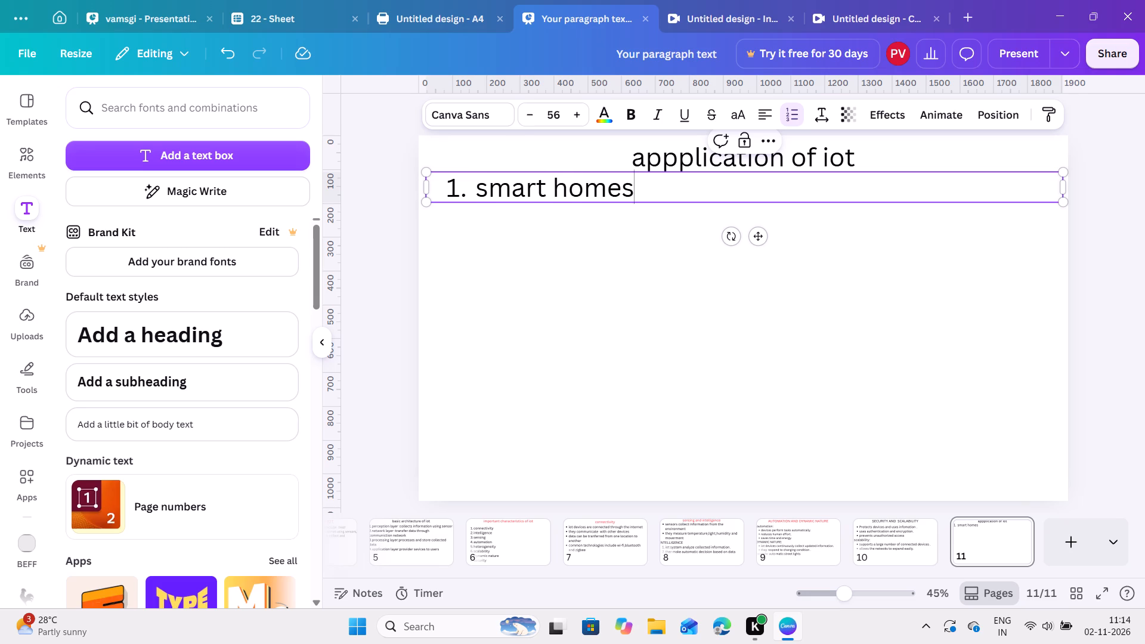
key("space")
key("BackSpace")
Add a second item to the numbered list reading "healthcare".
key("Return")
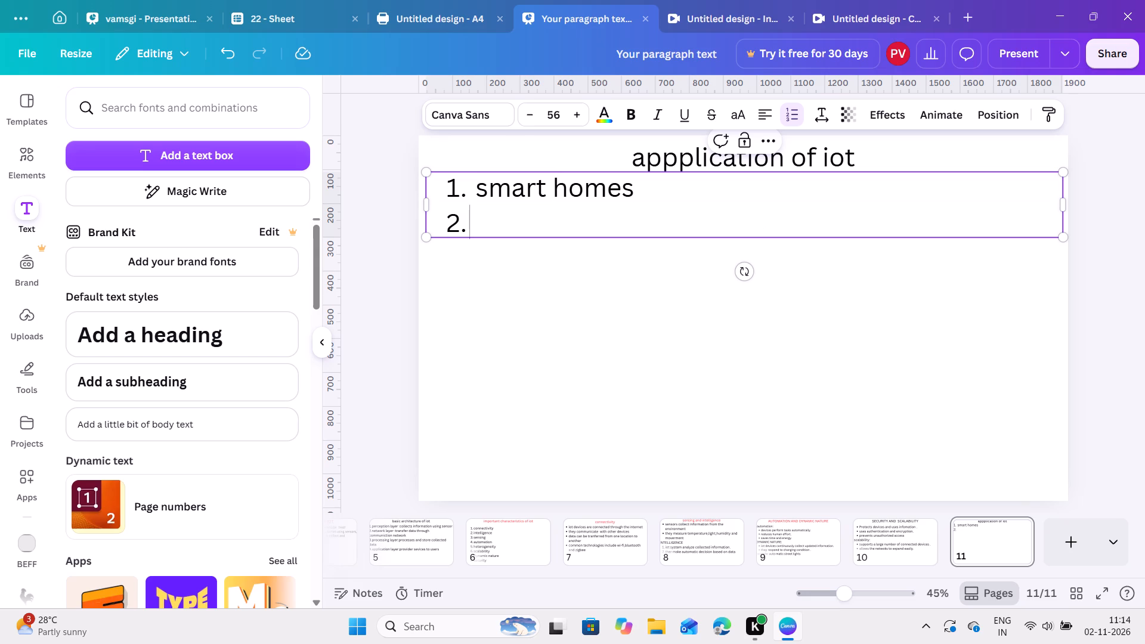
key("h")
type("ea")
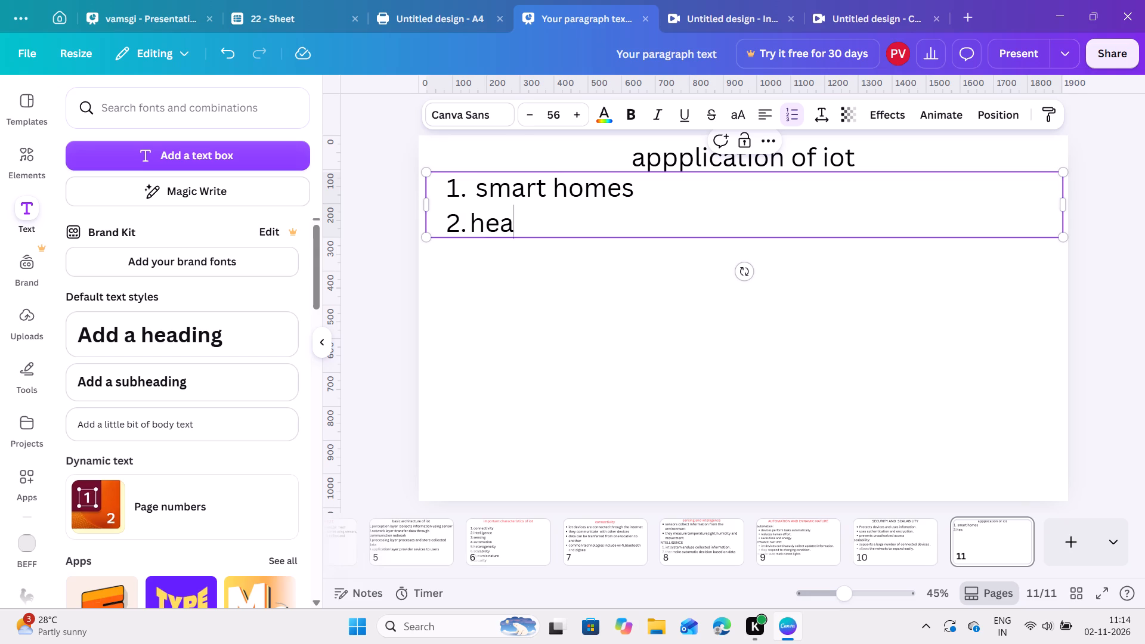
type("ilth")
key("BackSpace")
key("BackSpace")
key("BackSpace")
key("BackSpace")
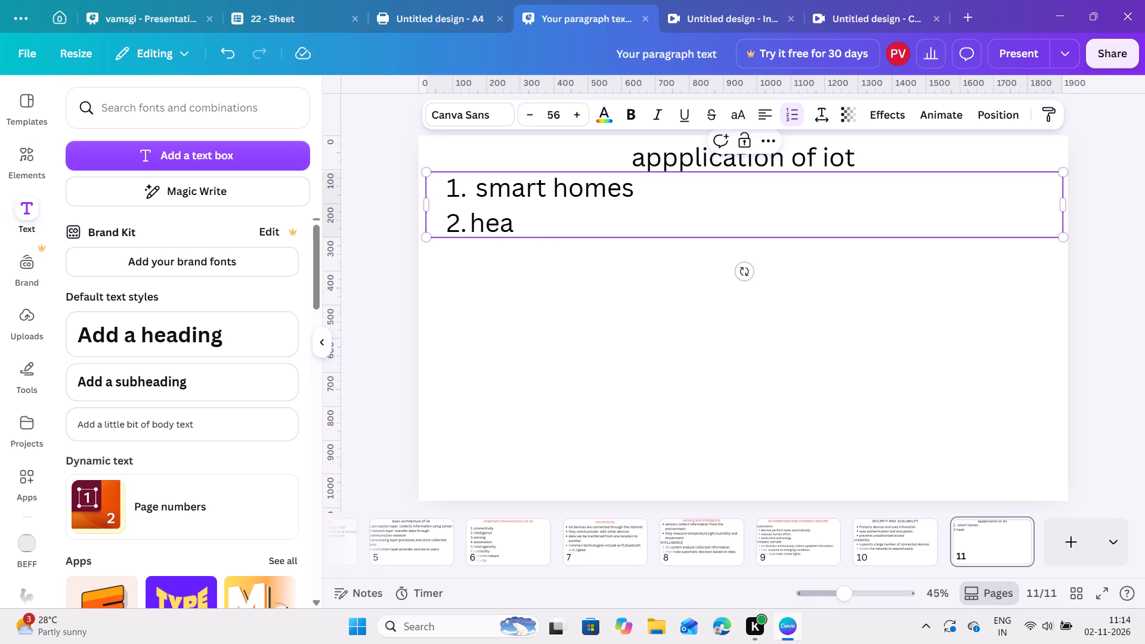
key("BackSpace")
type("al")
type("th")
type("care")
Add a third item to page 11's numbered list reading "agriculture".
key("Return")
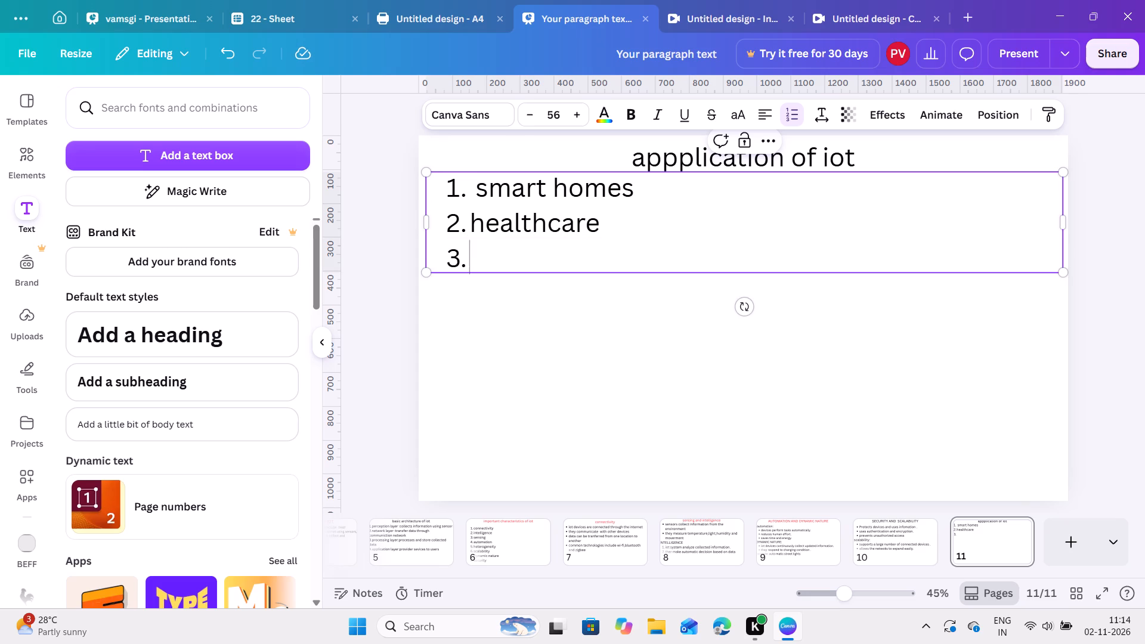
type("ag")
type("ri")
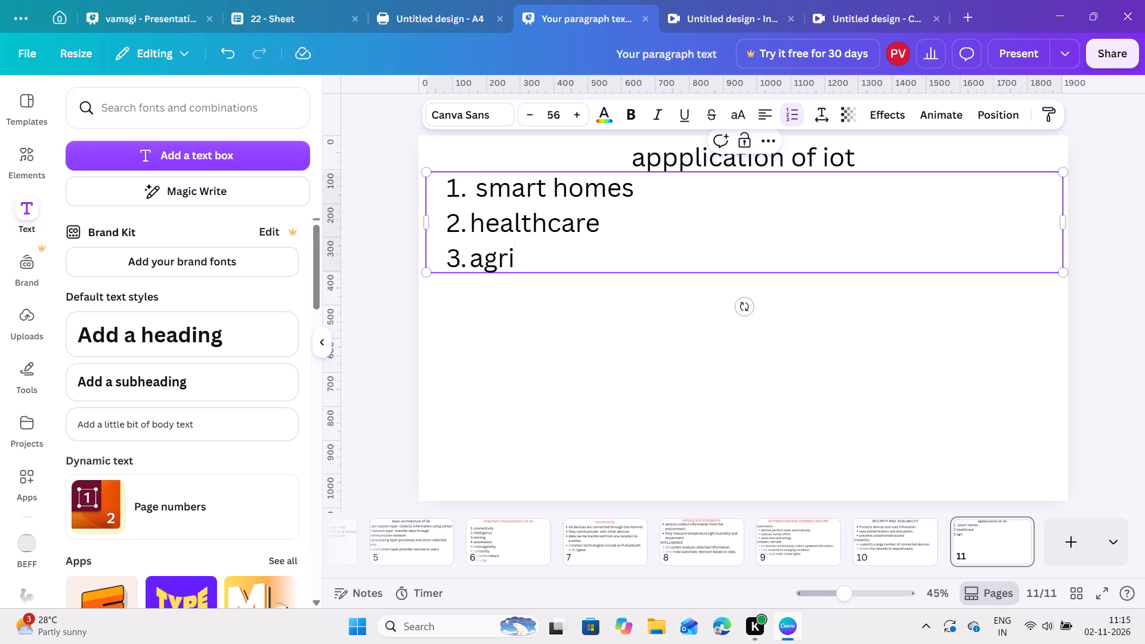
type("cu")
key("l")
key("t")
key("u")
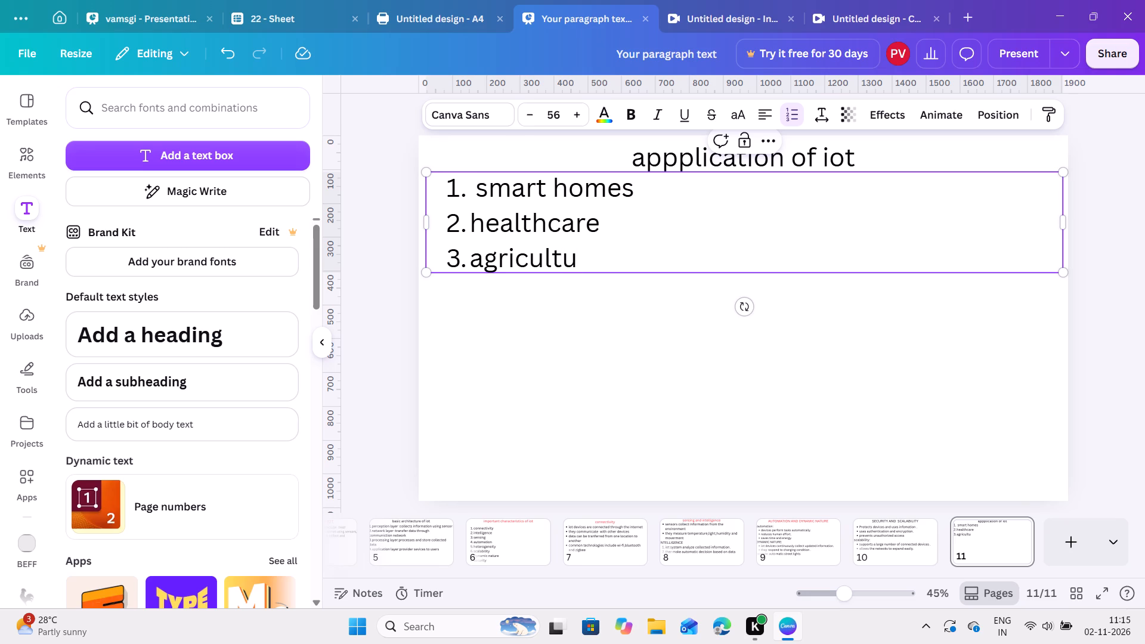
type("re")
Add a fourth item to the numbered list reading "transportation", correcting any doubled letter in the word.
key("Return")
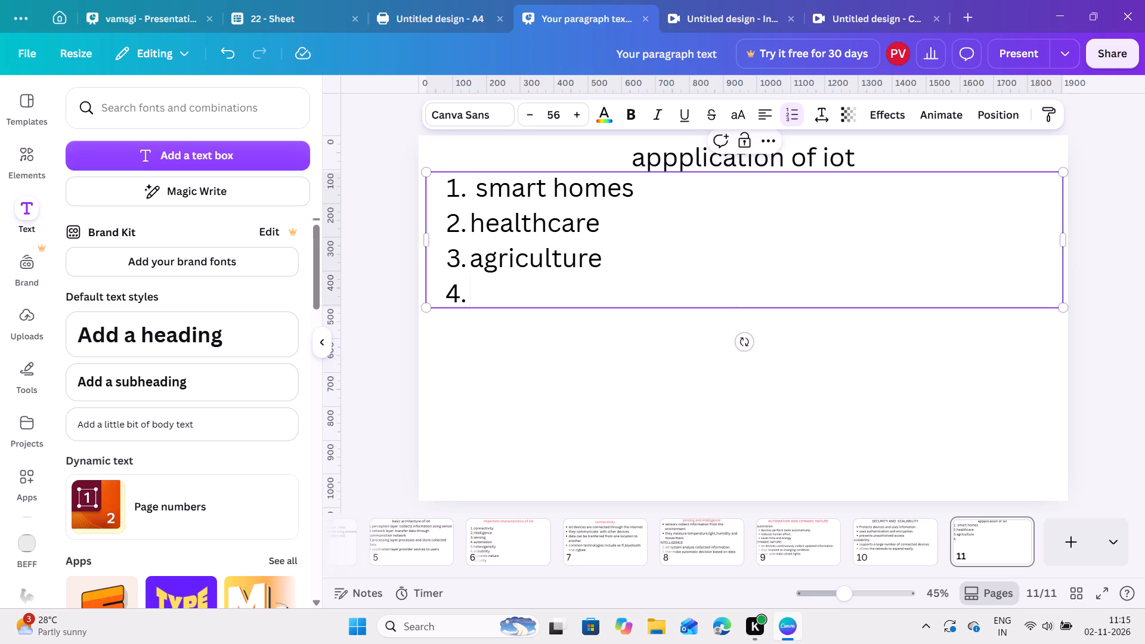
key("t")
type("ra")
key("n")
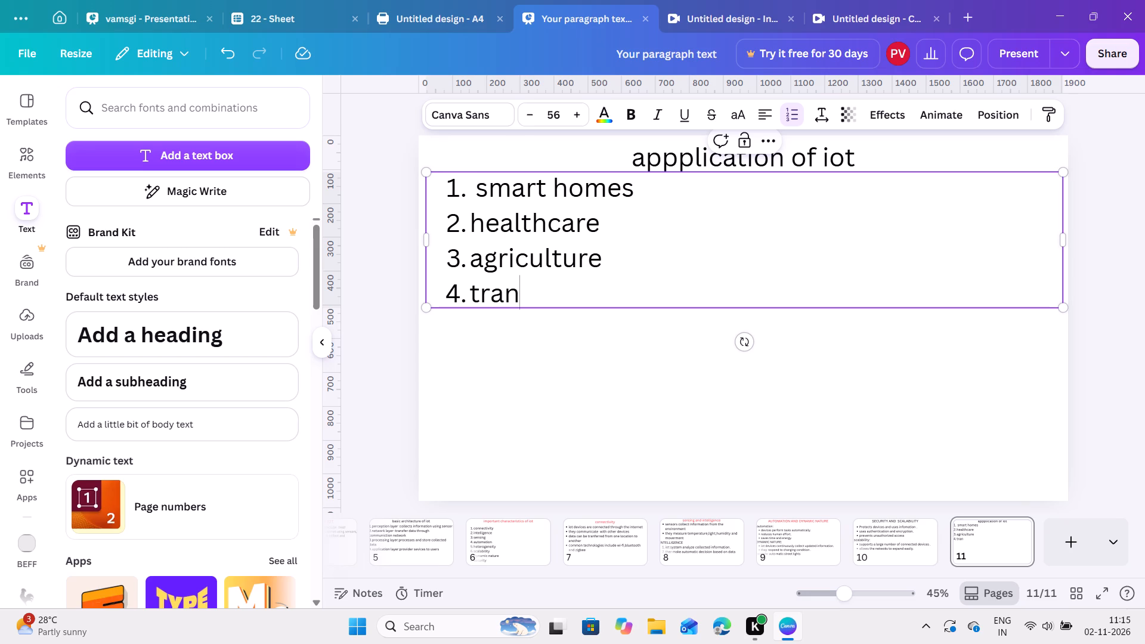
type("sp")
type("or")
key("t")
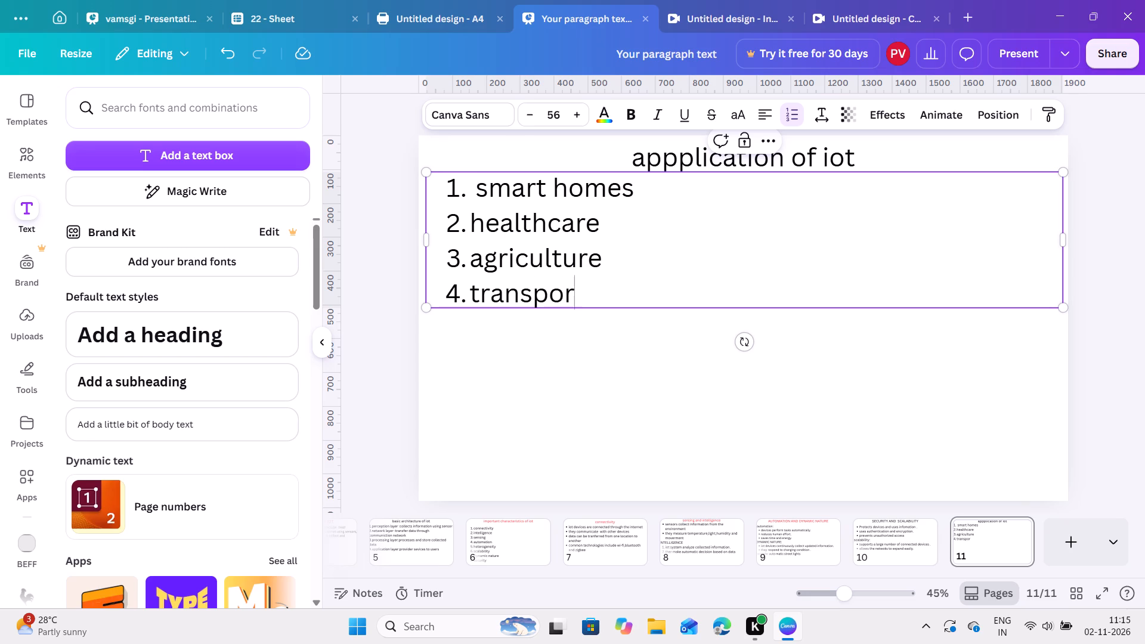
type("at")
type("tion")
key("space")
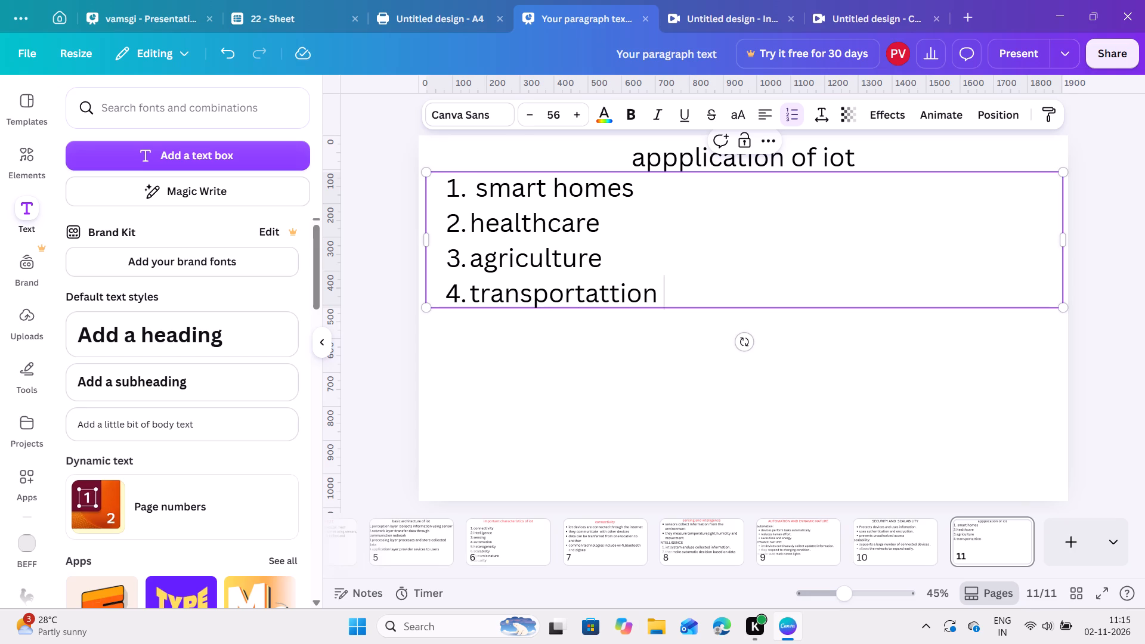
left_click(618, 295)
key("BackSpace")
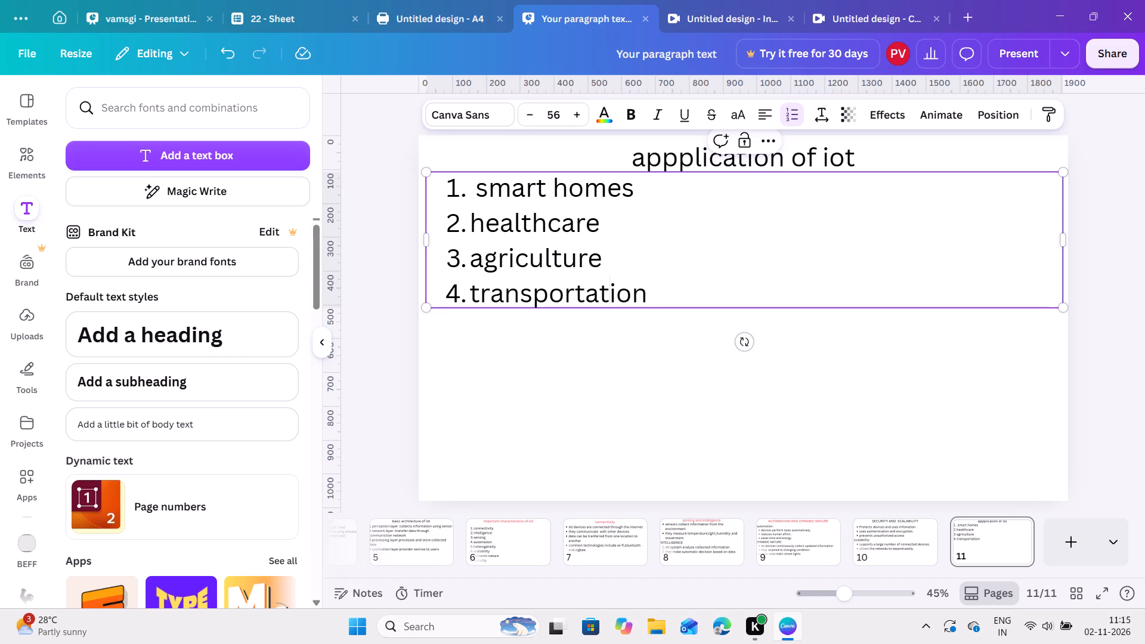
Add a fifth item to the numbered list reading "industries".
left_click(642, 293)
key("Return")
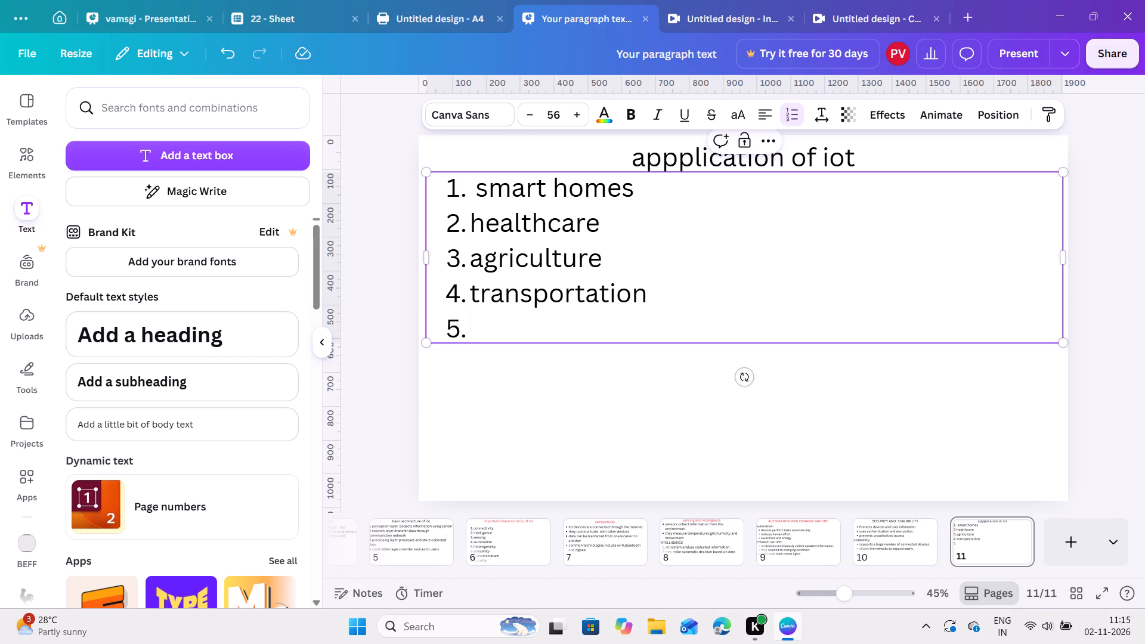
type("in")
type("du")
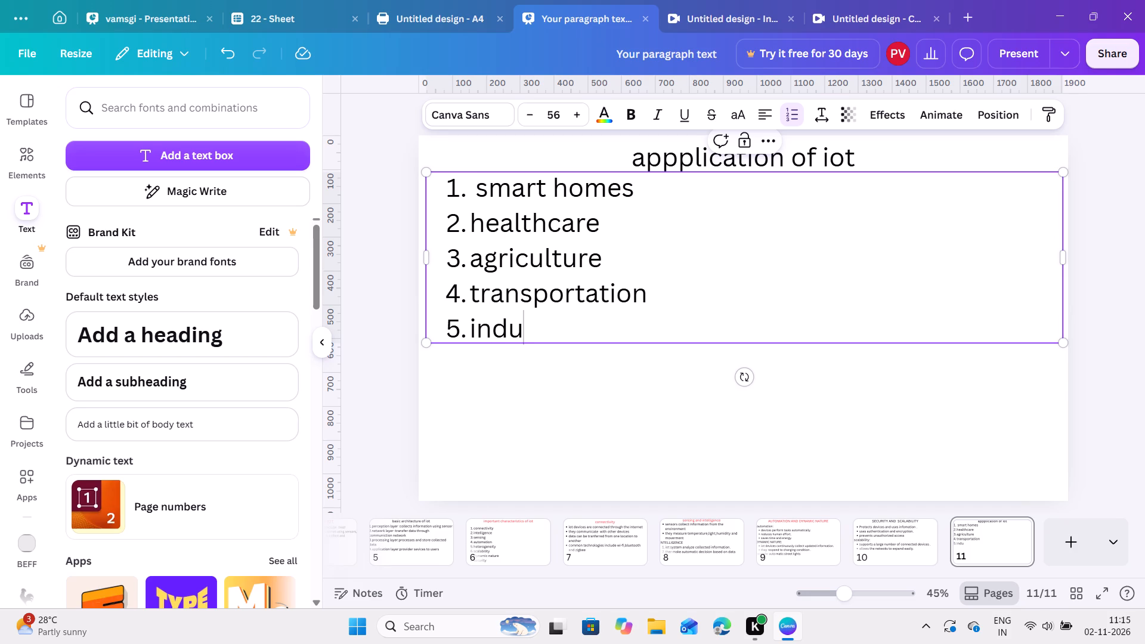
key("s")
type("tr")
type("ies")
Add a sixth item to the numbered list reading "education".
key("Return")
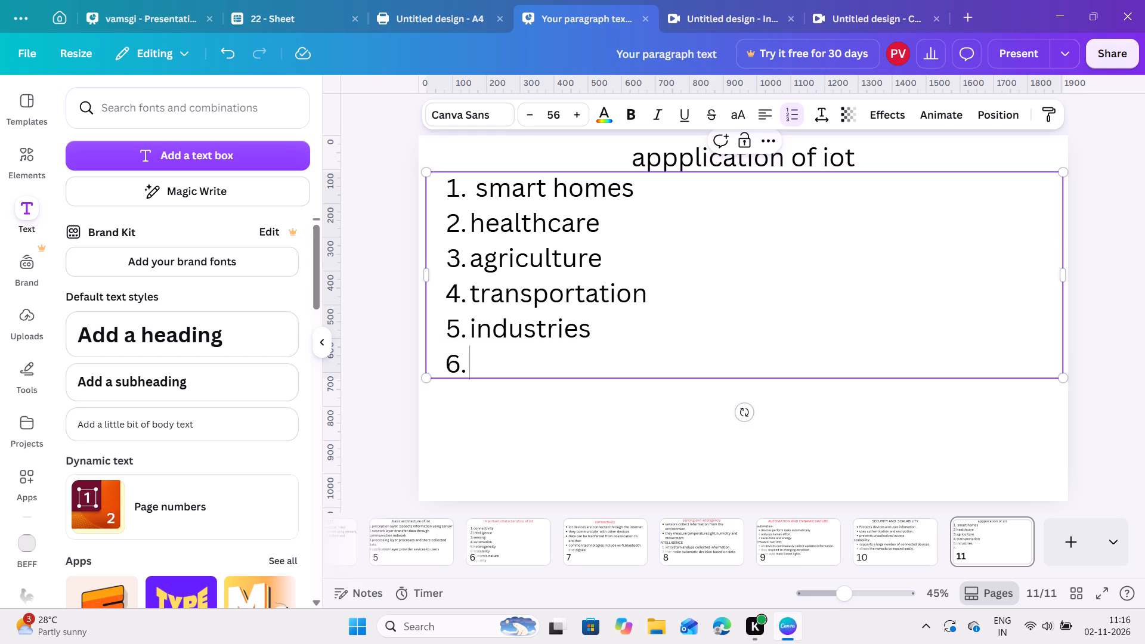
type("ed")
type("uc")
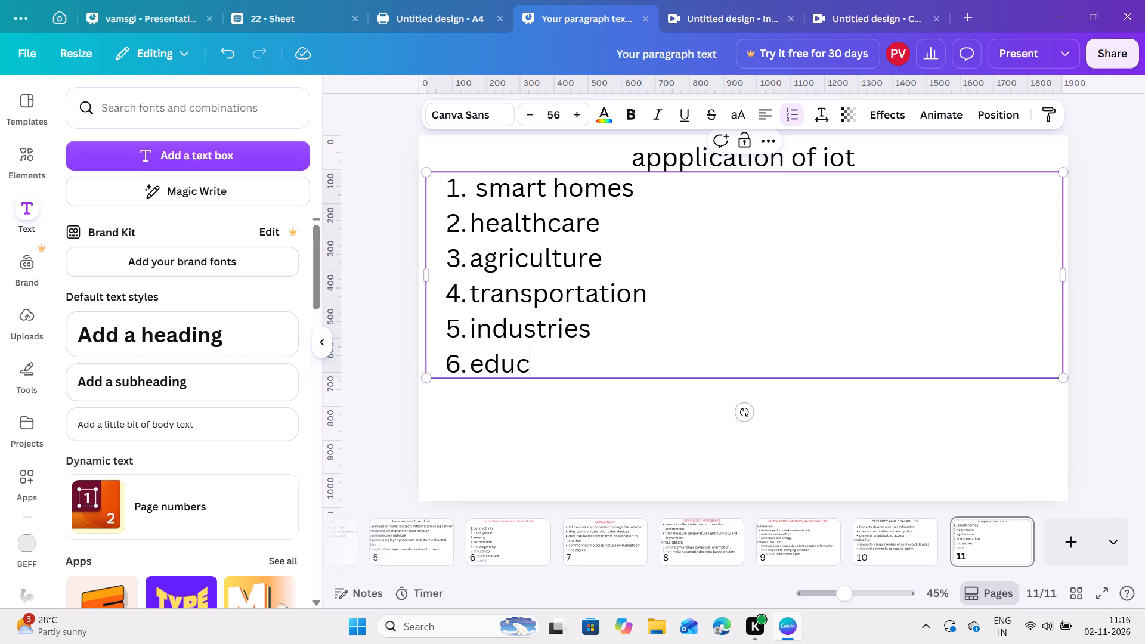
key("a")
type("tion")
key("space")
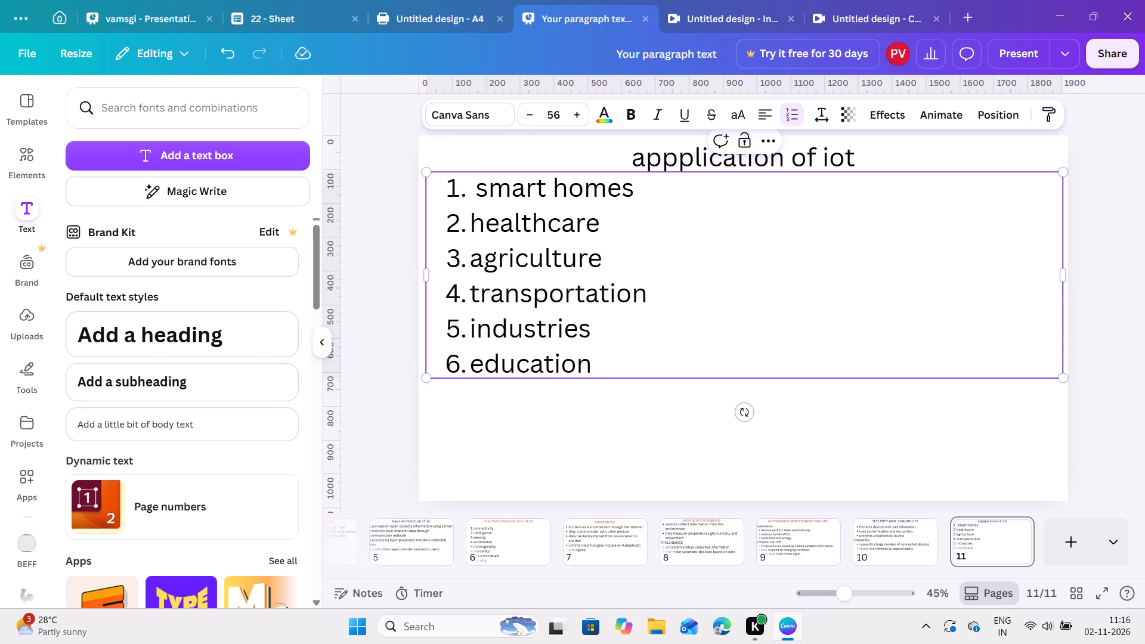
Start a seventh item in the numbered list with the word "smart".
key("Return")
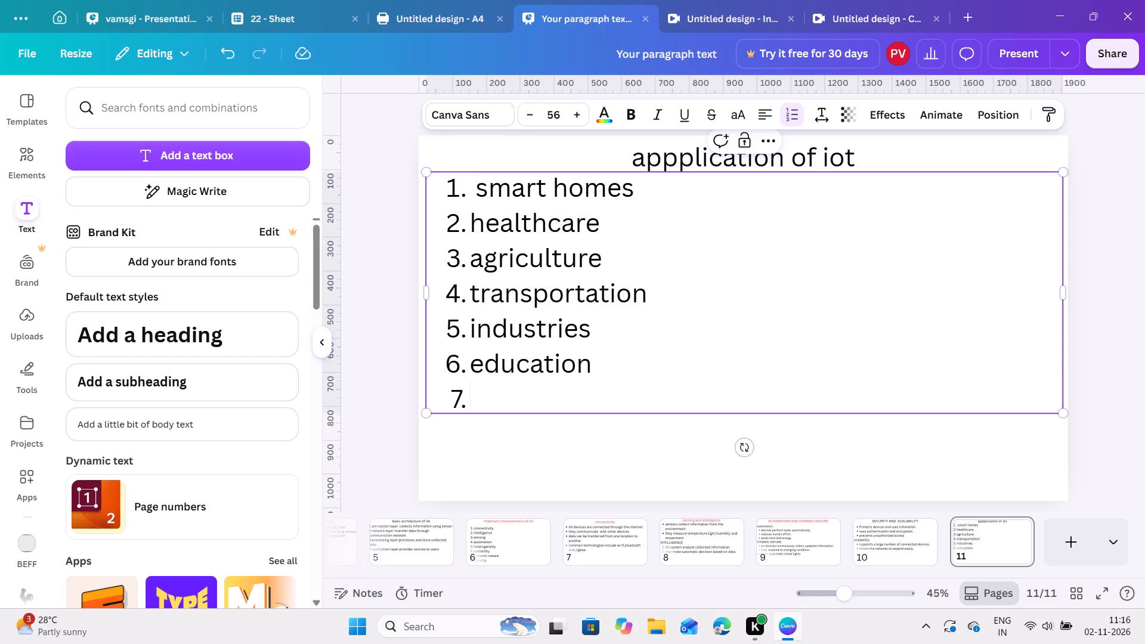
key("s")
key("m")
type("art")
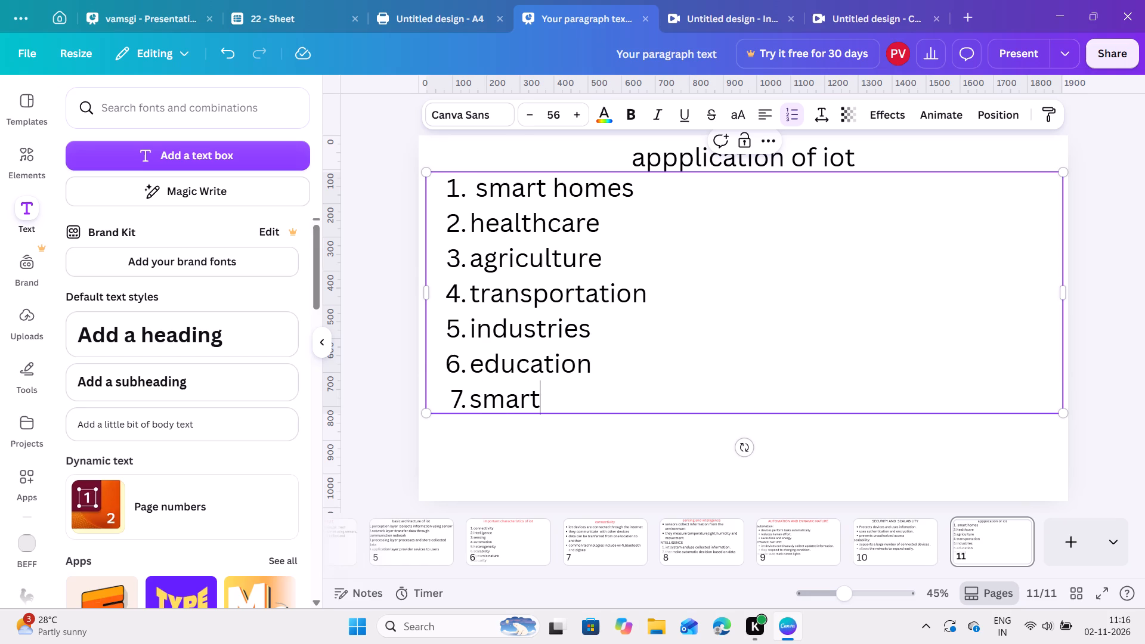
key("space")
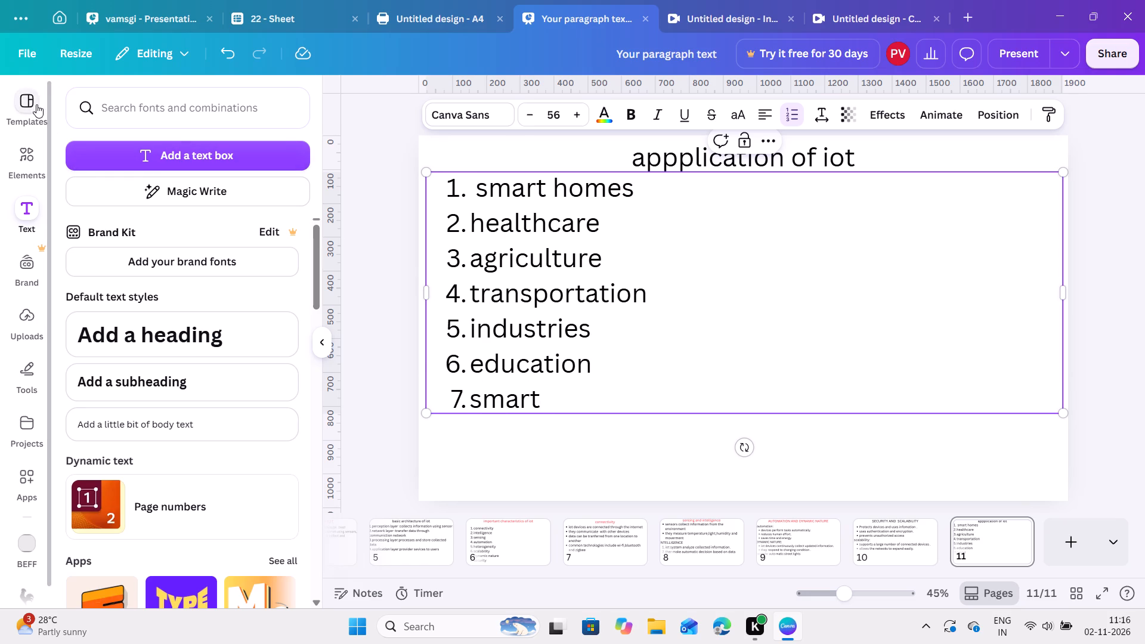
Leave the IoT presentation for the home page and create a new blank presentation.
left_click(67, 17)
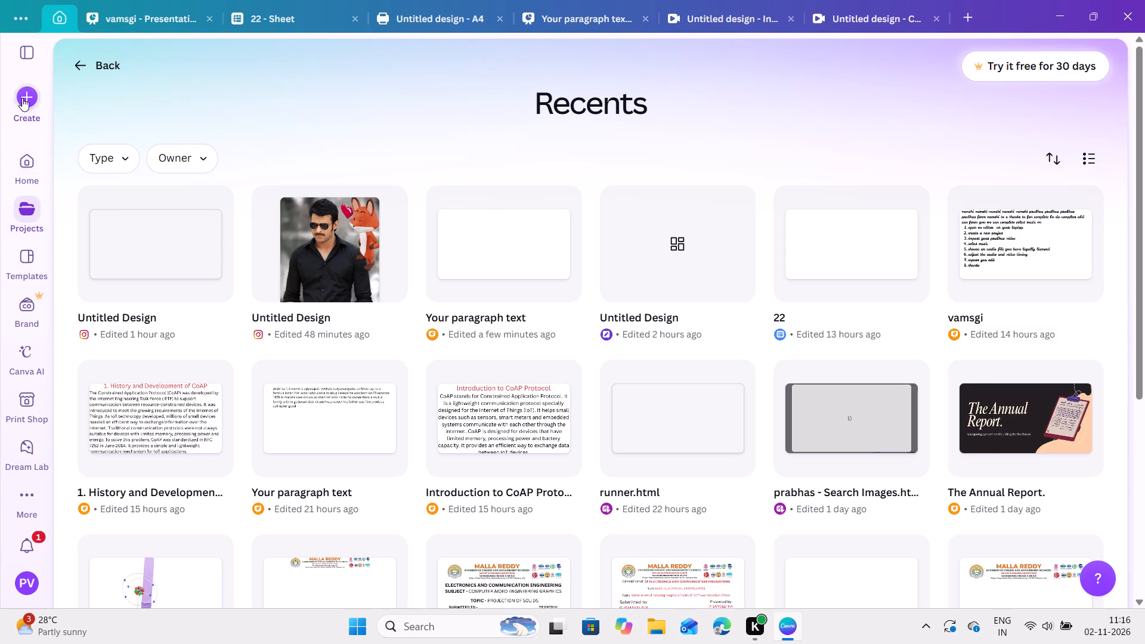
left_click(29, 49)
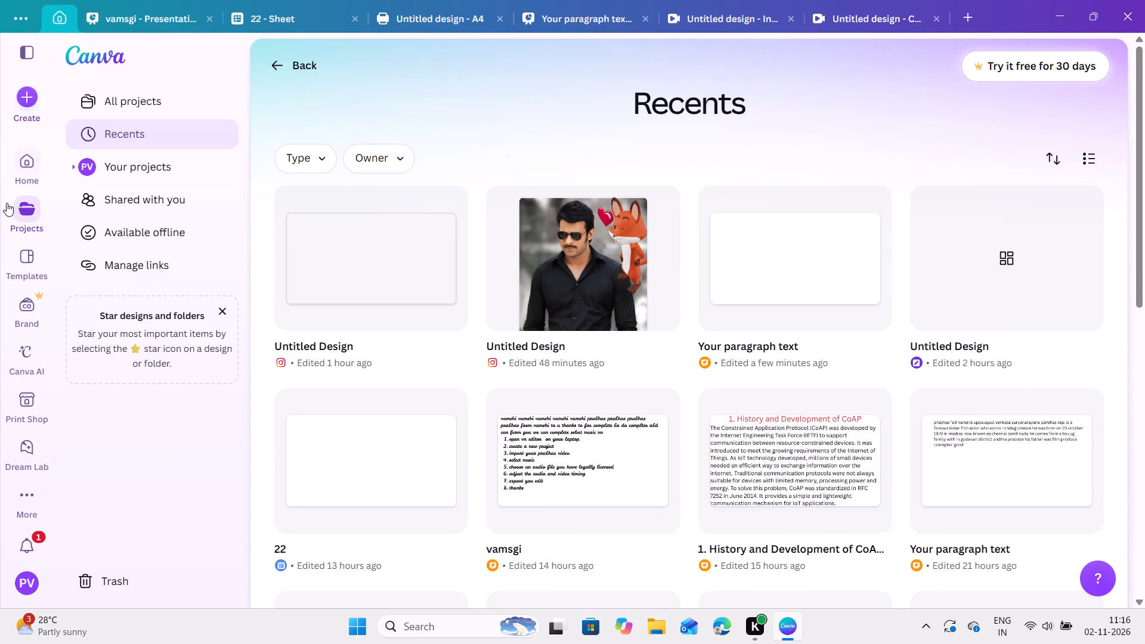
left_click(23, 161)
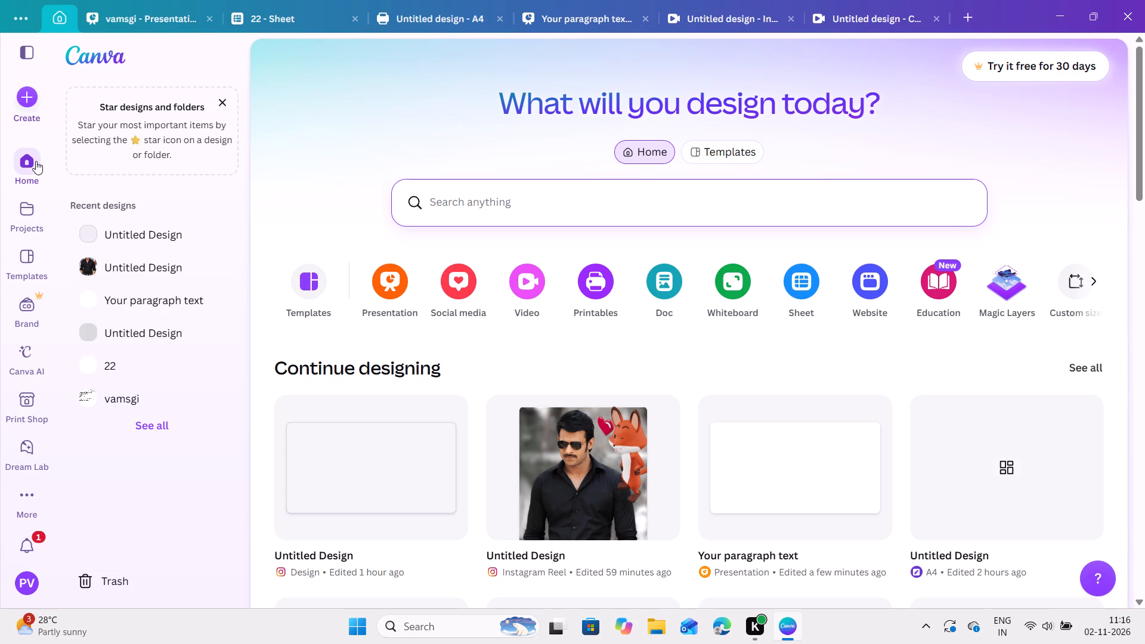
left_click(394, 292)
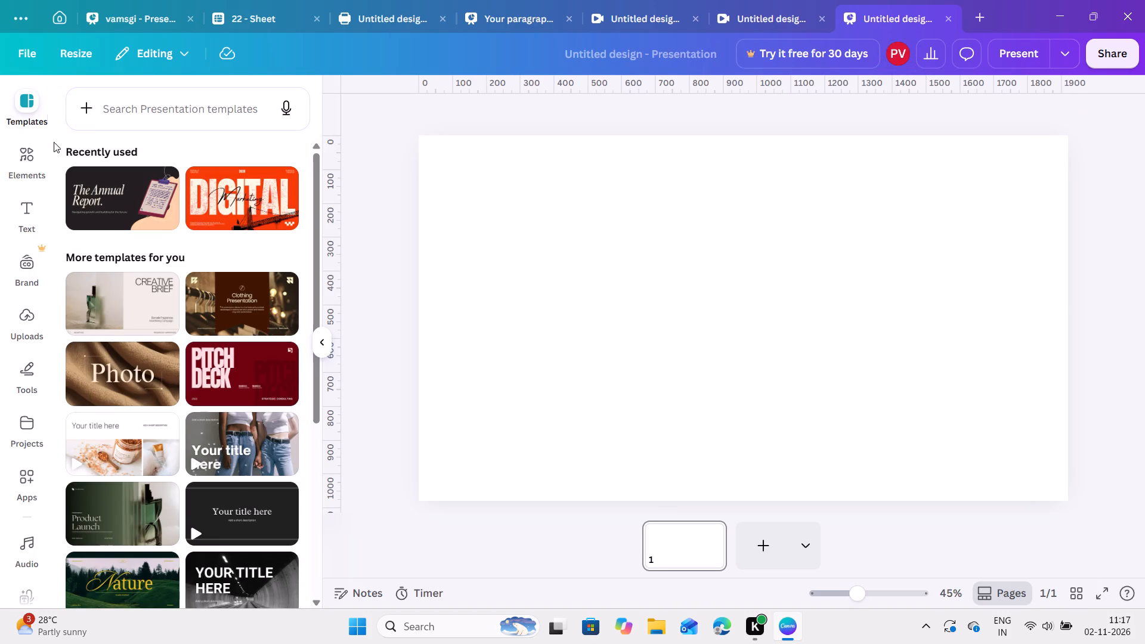
Add a text box near the blank page's top-left corner and widen it across the full page.
left_click(31, 220)
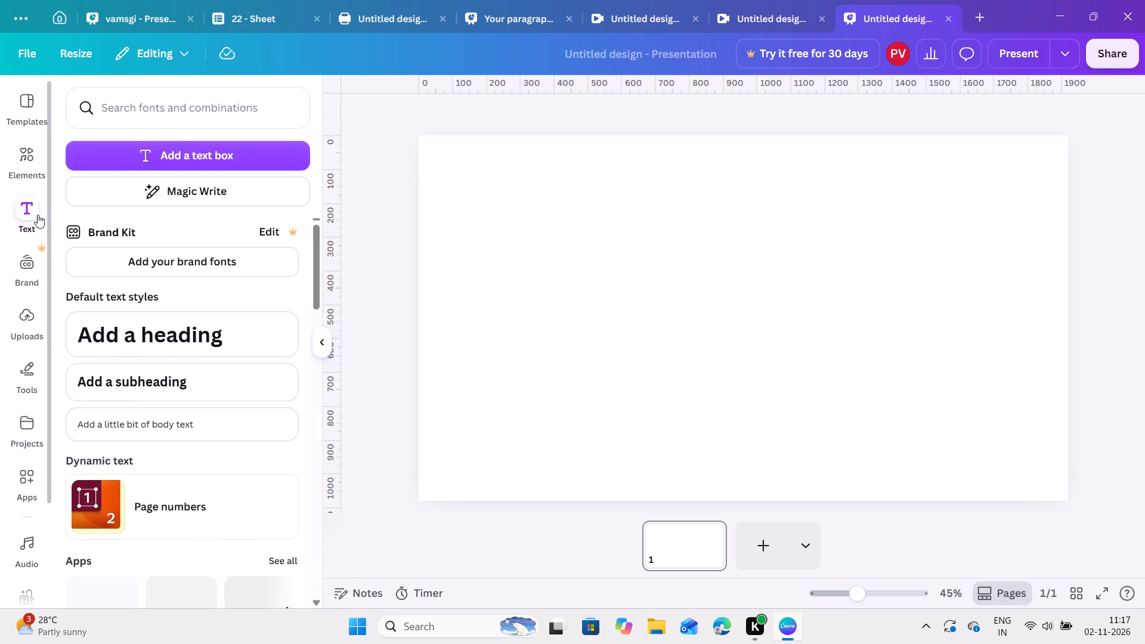
left_click(185, 154)
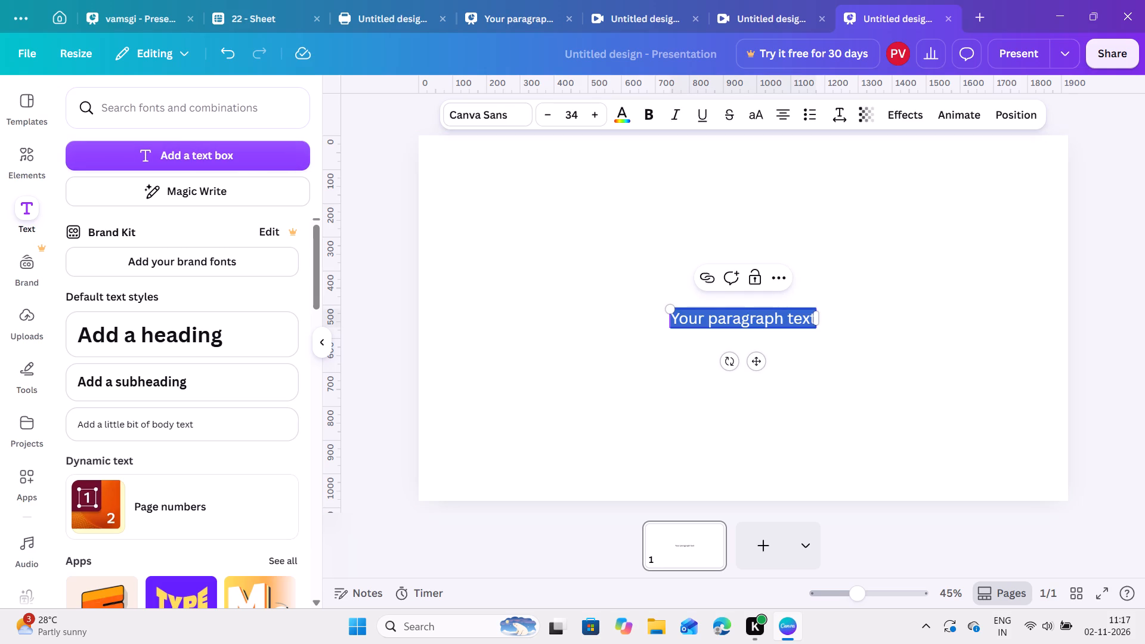
left_click_drag(703, 308, 456, 145)
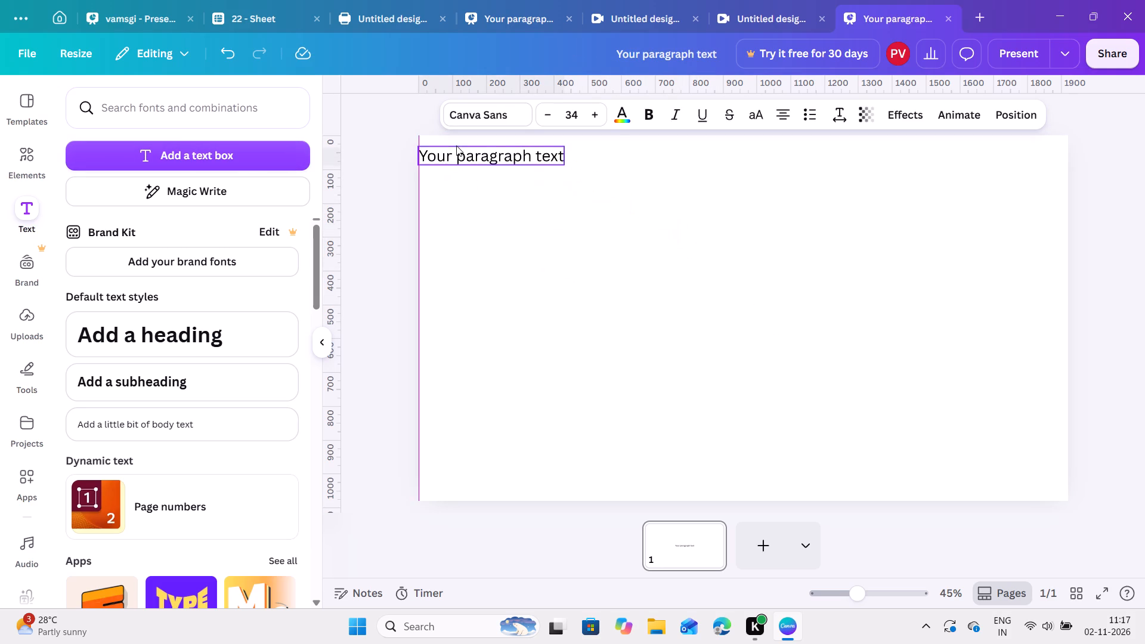
left_click_drag(456, 145, 460, 144)
left_click_drag(578, 155, 794, 168)
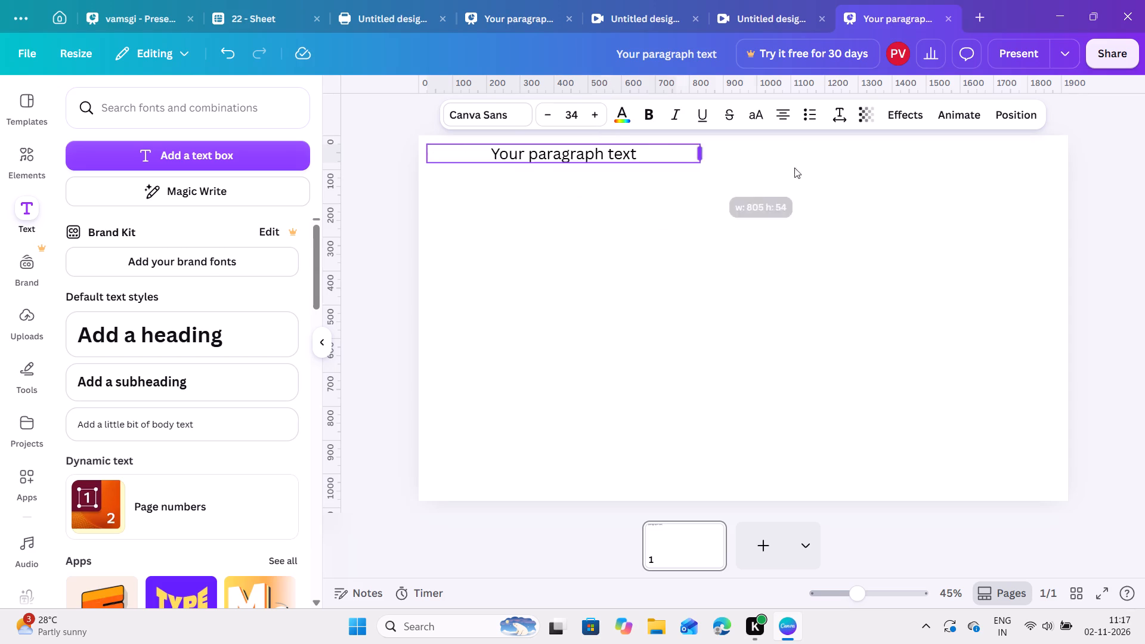
left_click_drag(794, 168, 1069, 181)
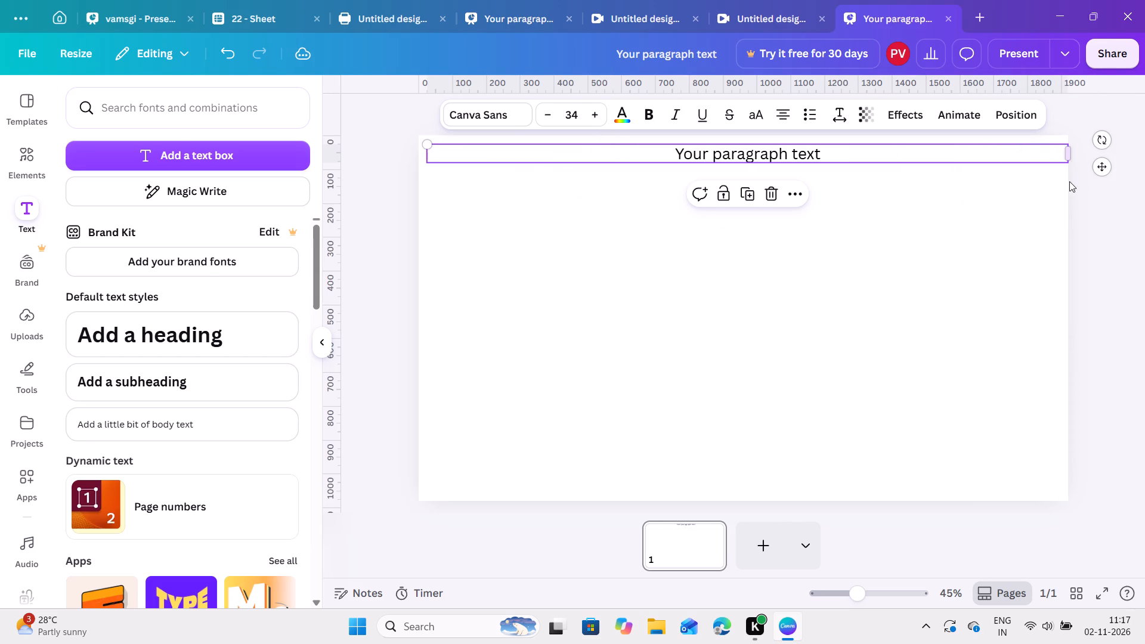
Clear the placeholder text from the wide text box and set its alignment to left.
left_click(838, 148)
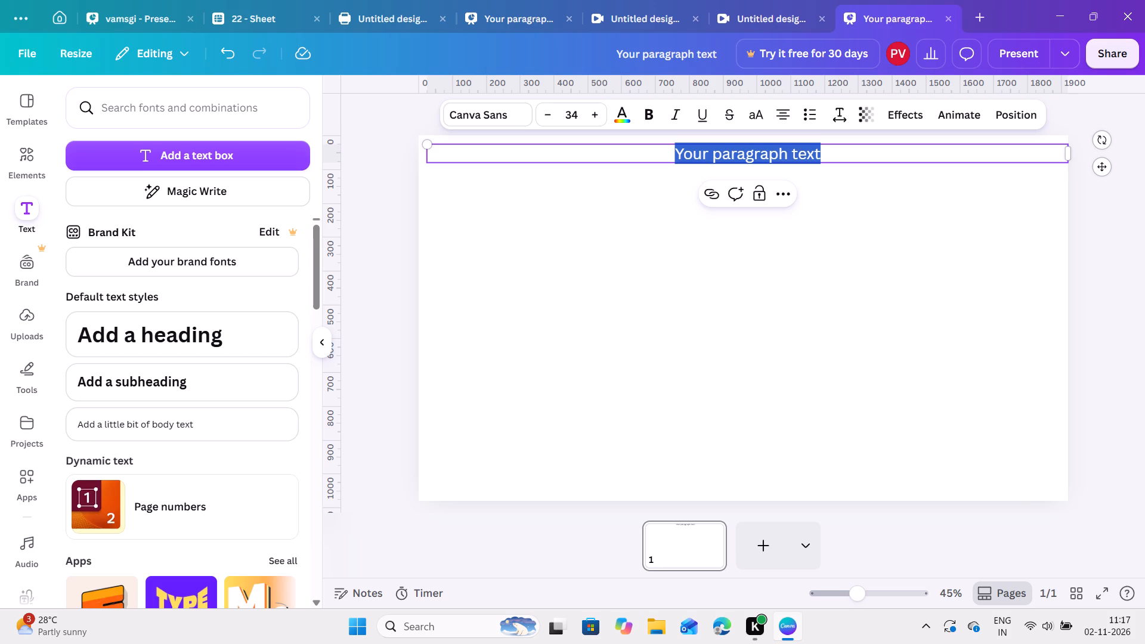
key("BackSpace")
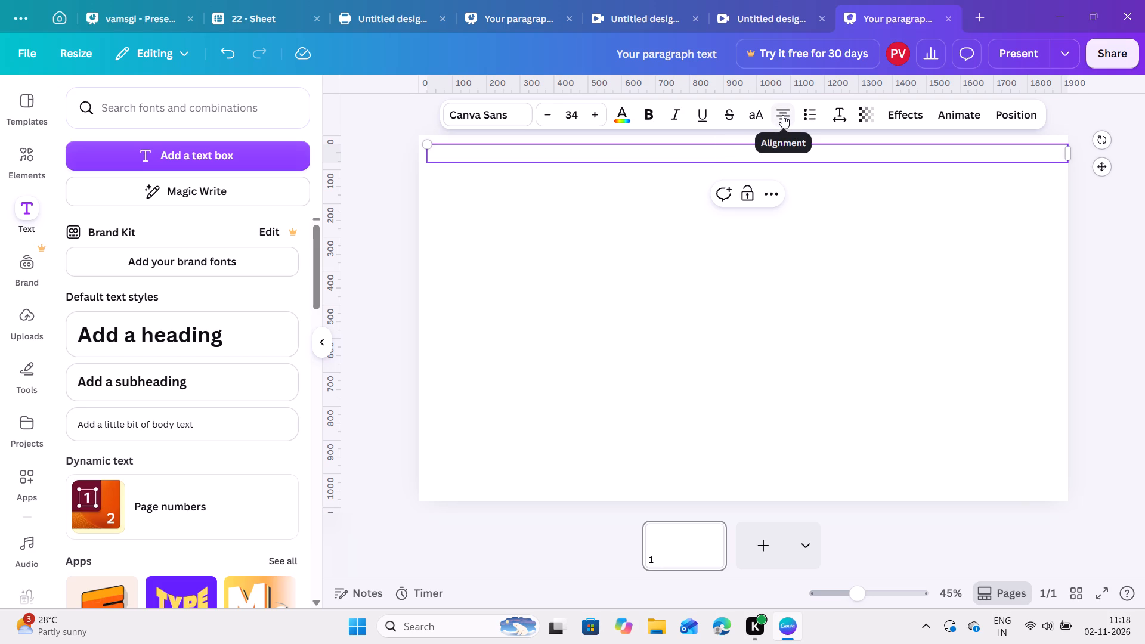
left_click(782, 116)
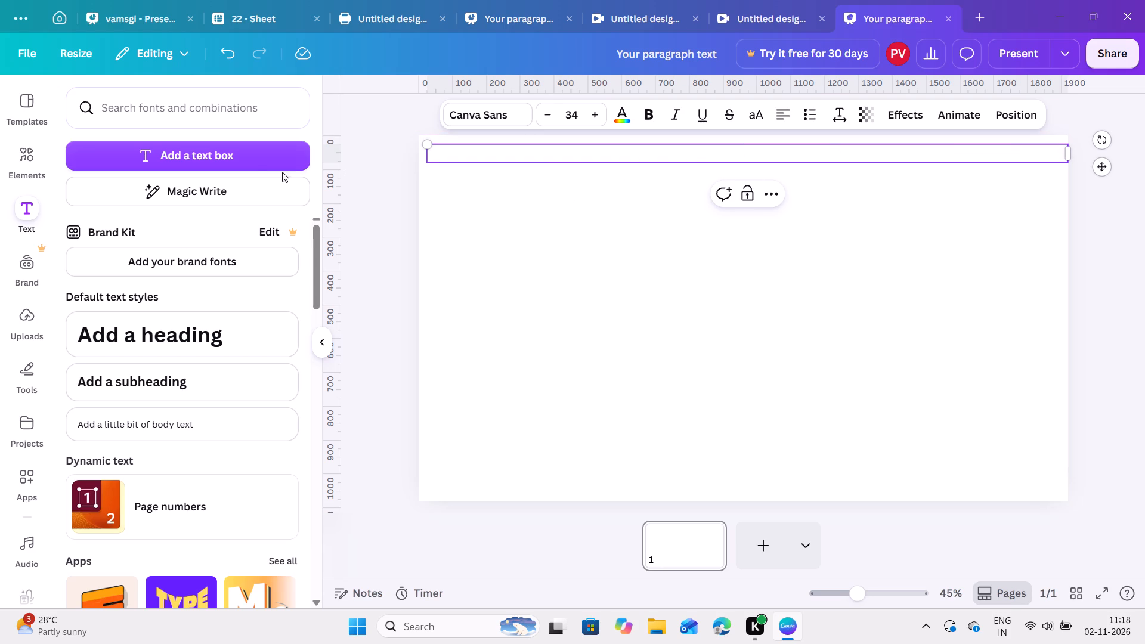
Add another full-width text box and position it a little below the top edge of the page.
left_click(225, 160)
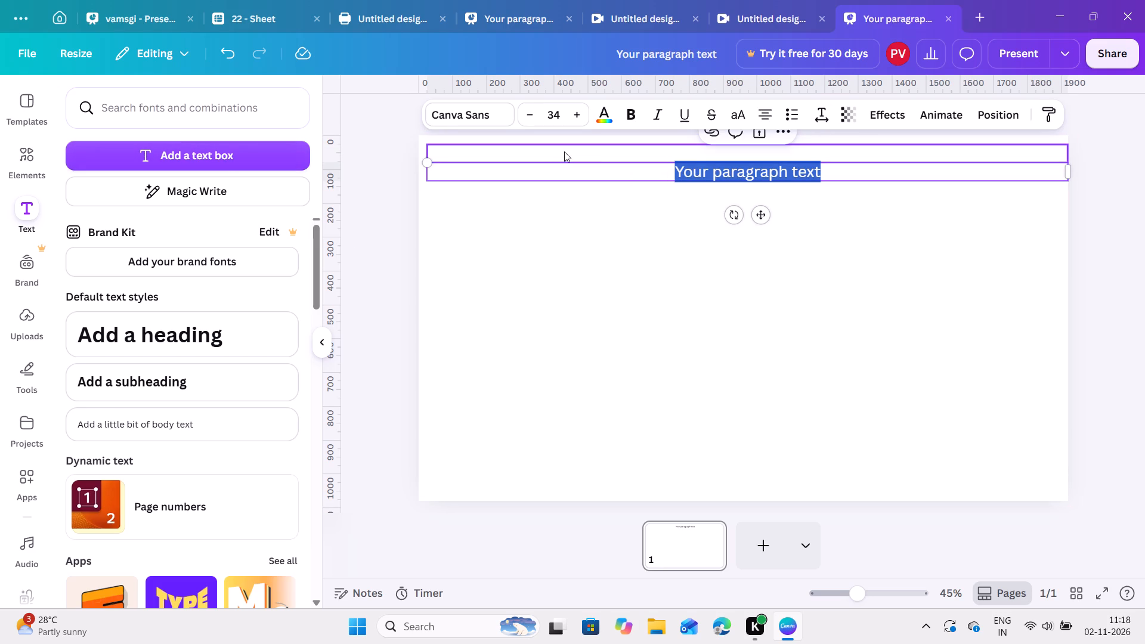
left_click_drag(568, 171, 568, 180)
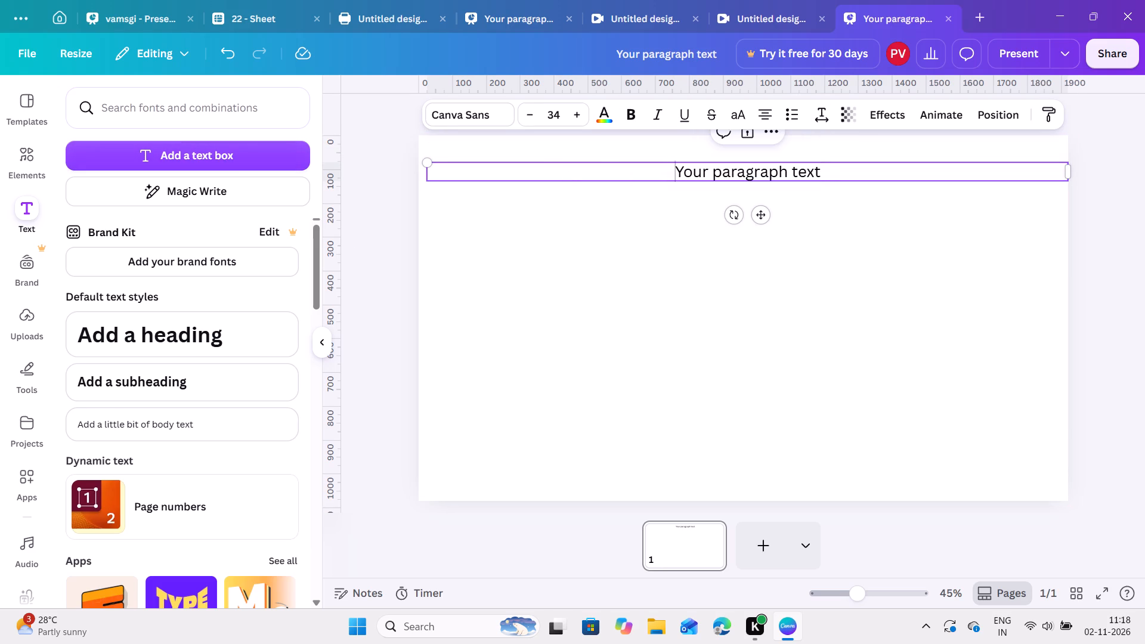
left_click_drag(568, 180, 577, 161)
left_click_drag(577, 161, 569, 203)
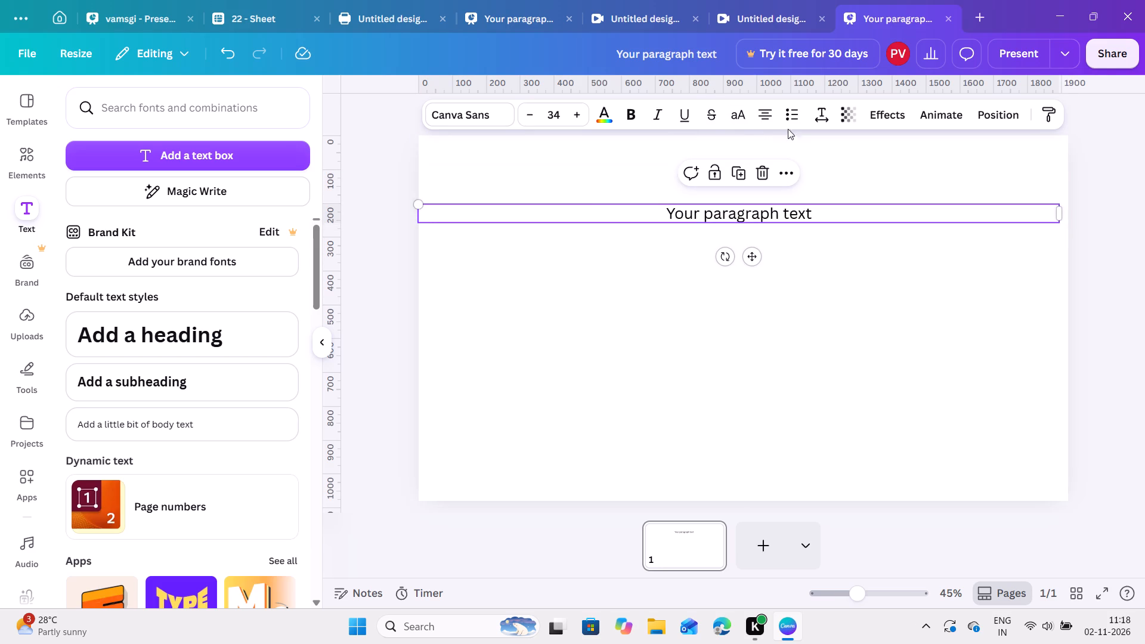
left_click_drag(821, 213, 768, 213)
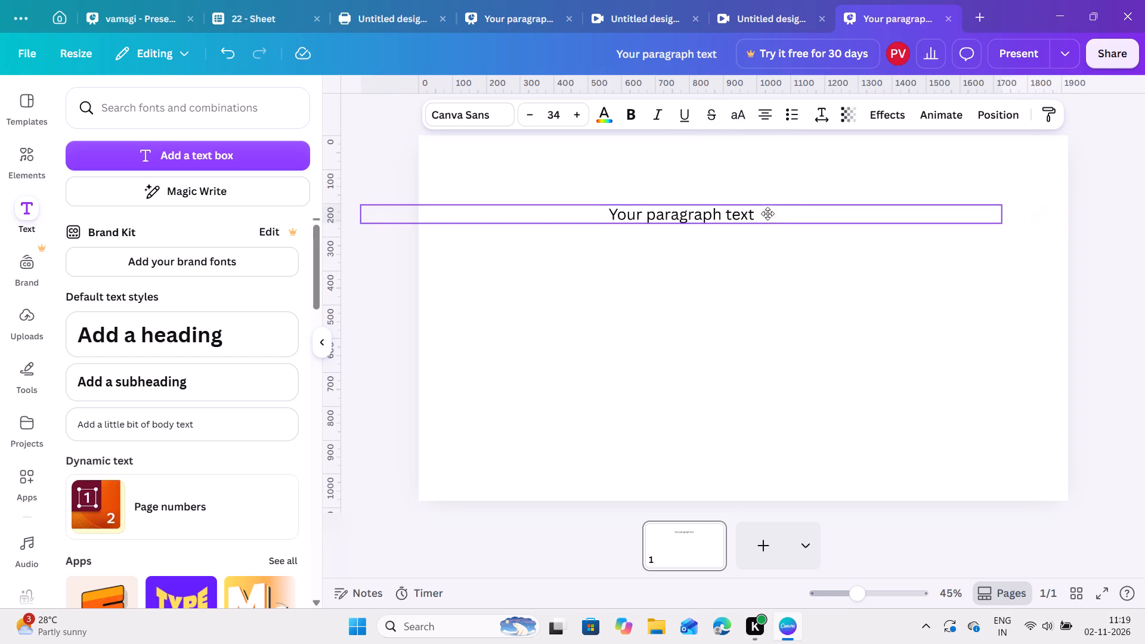
left_click_drag(768, 213, 824, 200)
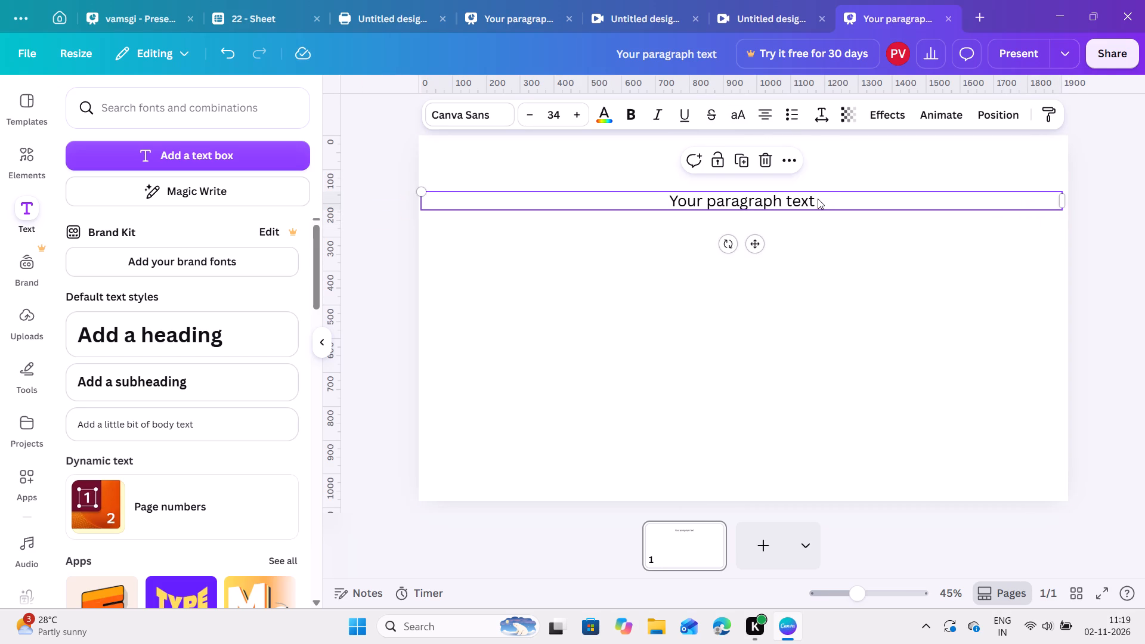
Clear the new text box's placeholder text, left-align it, apply bullets and advance the list style once more.
triple_click(816, 198)
key("BackSpace")
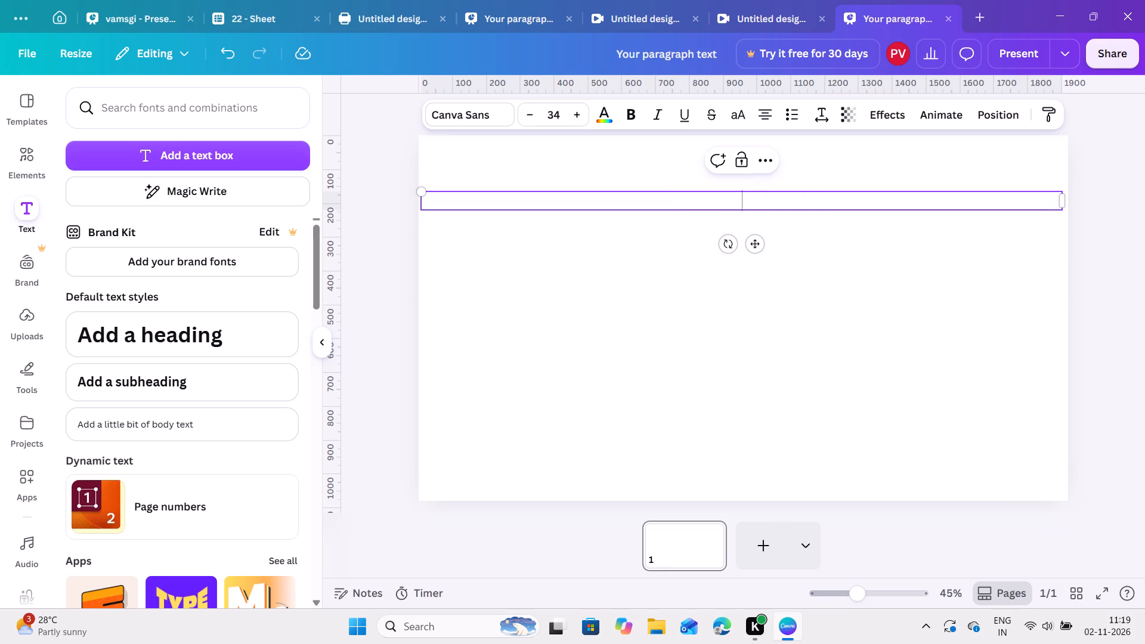
left_click(762, 111)
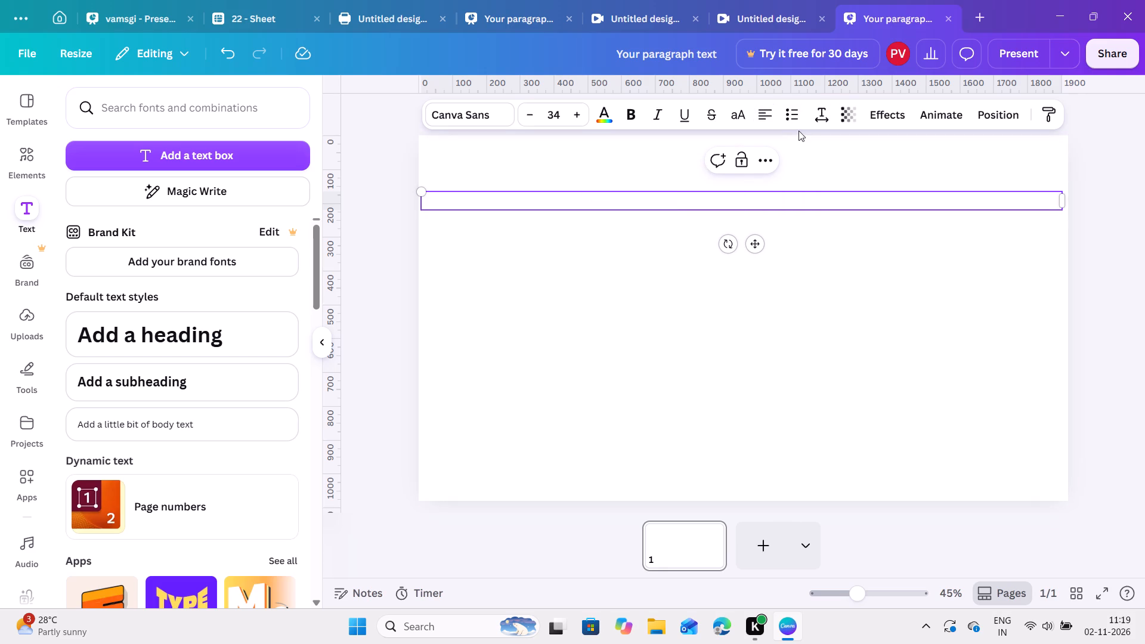
left_click(796, 122)
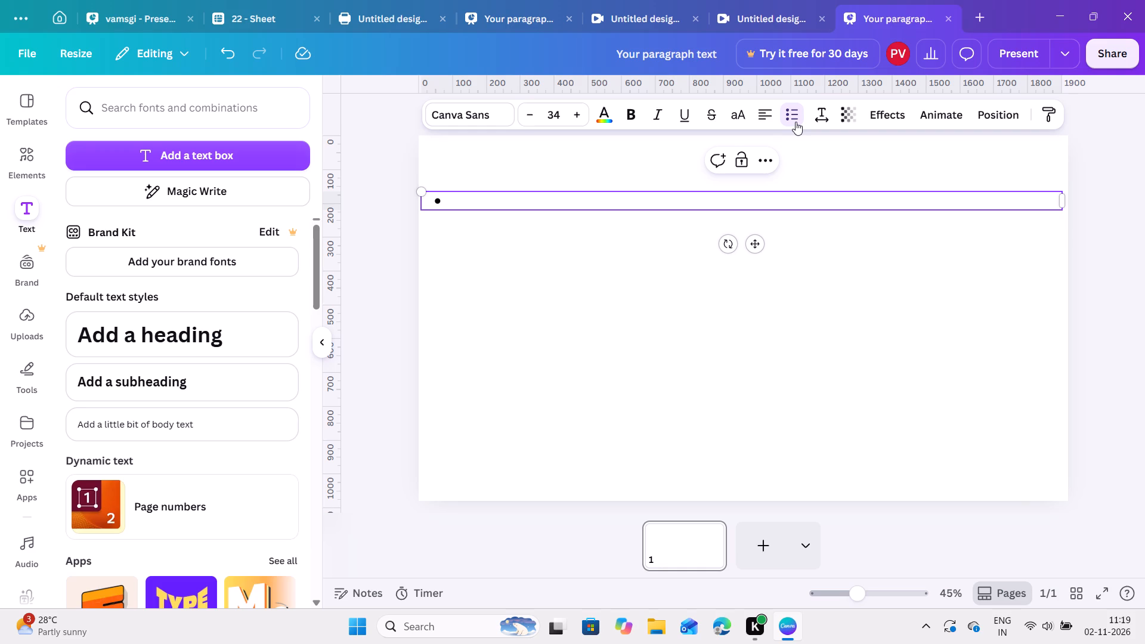
left_click(796, 122)
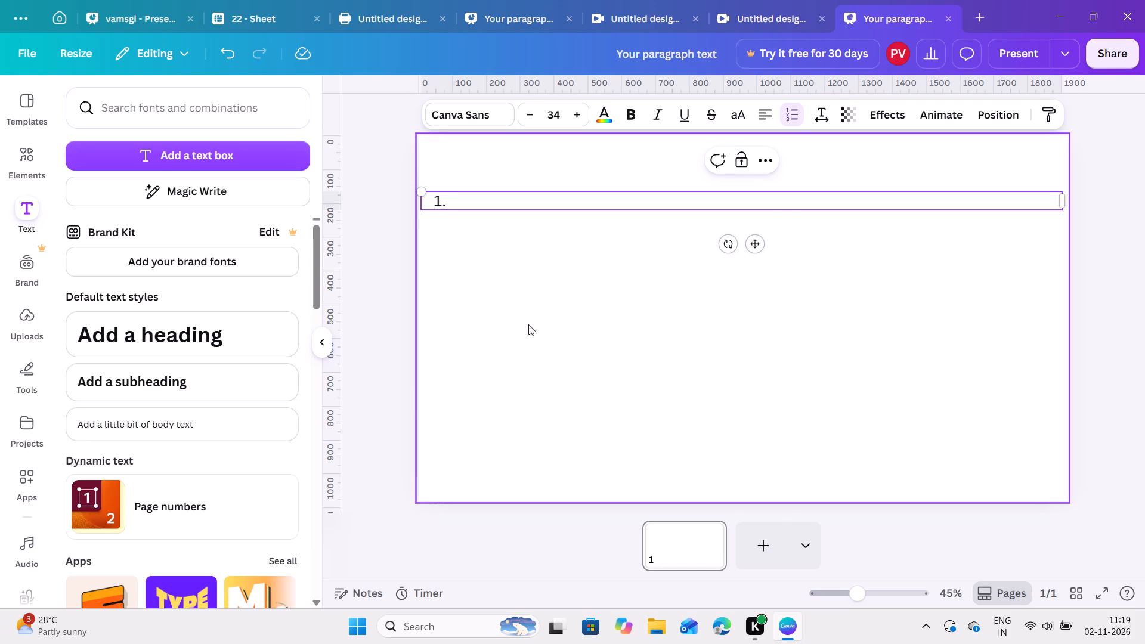
Return to the IoT presentation's applications page and continue the seventh list item after "smart" with "ci".
left_click(770, 21)
left_click(770, 21)
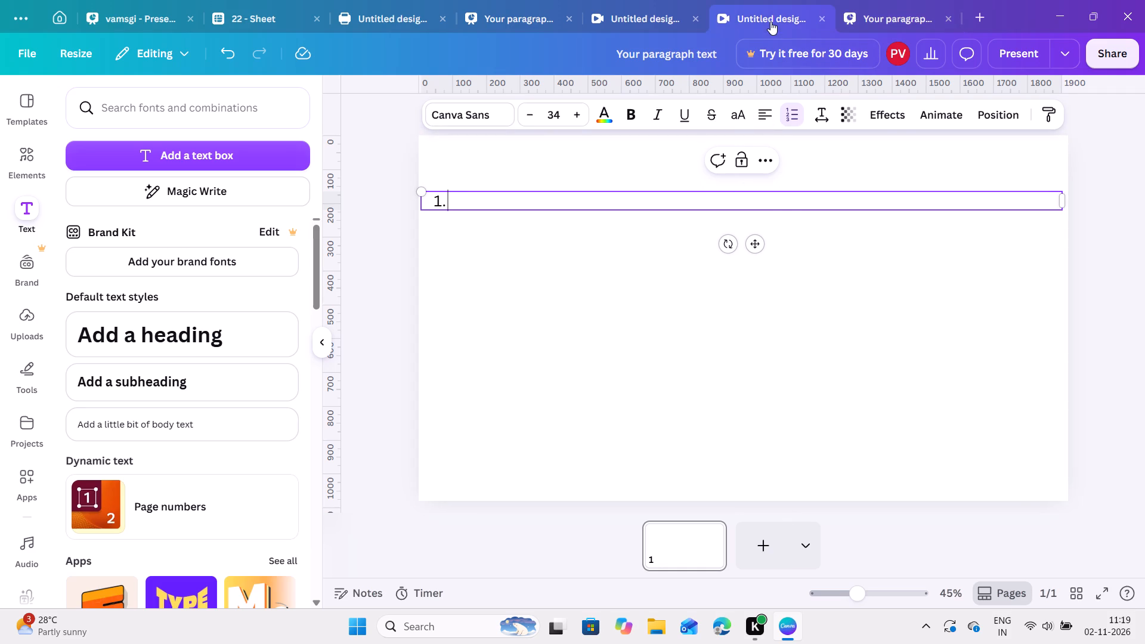
left_click(673, 4)
left_click(661, 22)
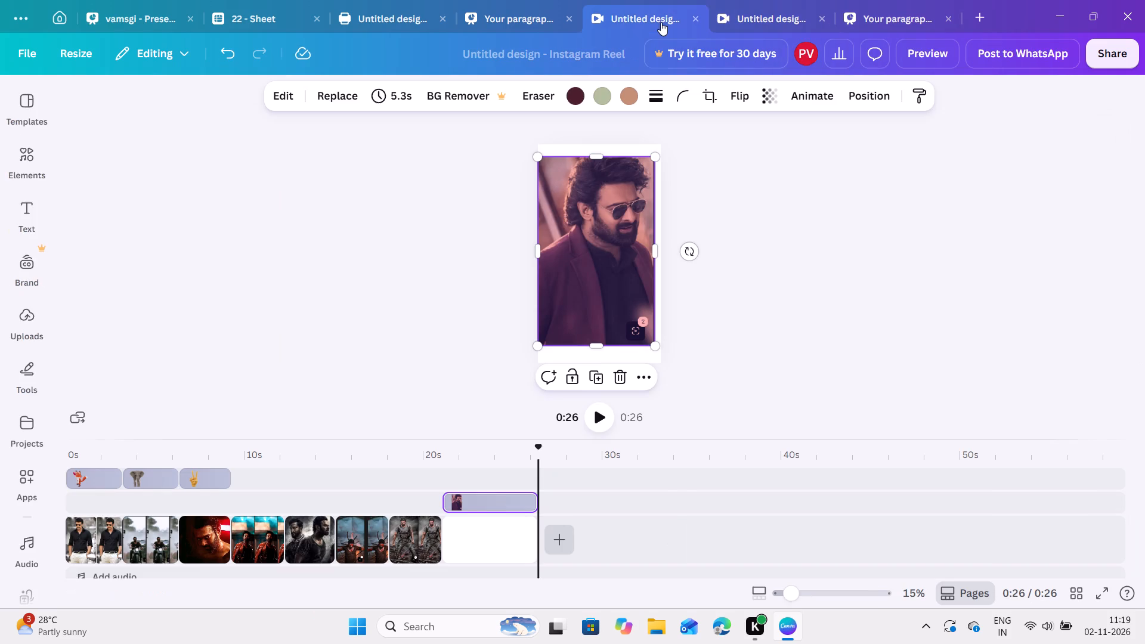
left_click(539, 11)
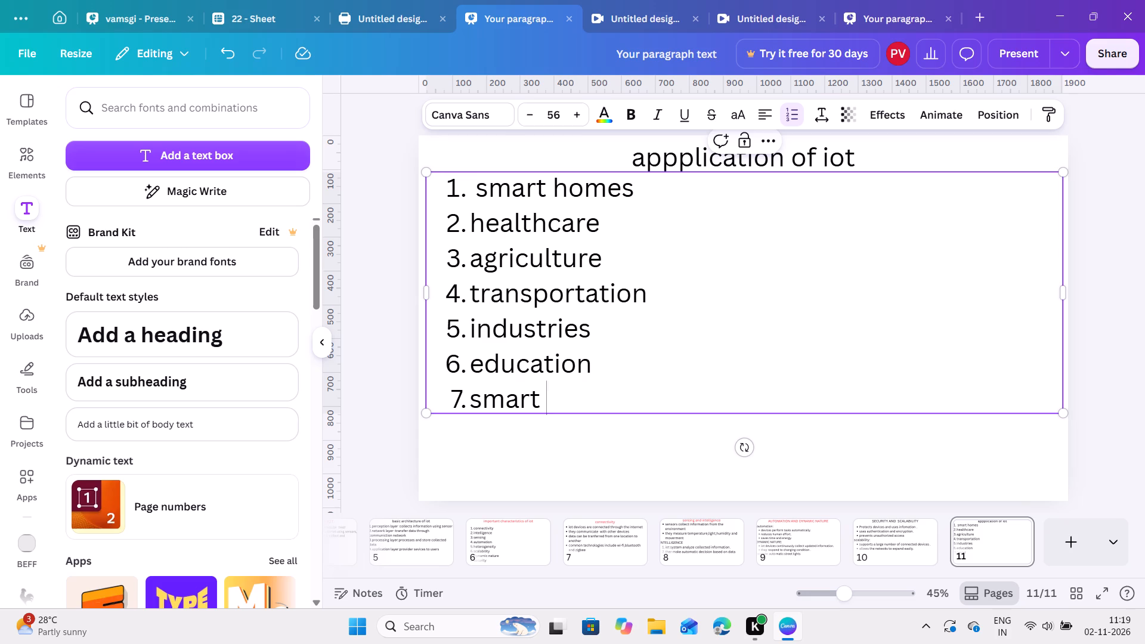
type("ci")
Complete the seventh item of the IoT presentation's applications list so it reads "smart cities".
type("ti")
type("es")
Add a twelfth page and place the IoT and TCP/IP protocol stack image from the BEFF folder at its upper left.
left_click(1088, 543)
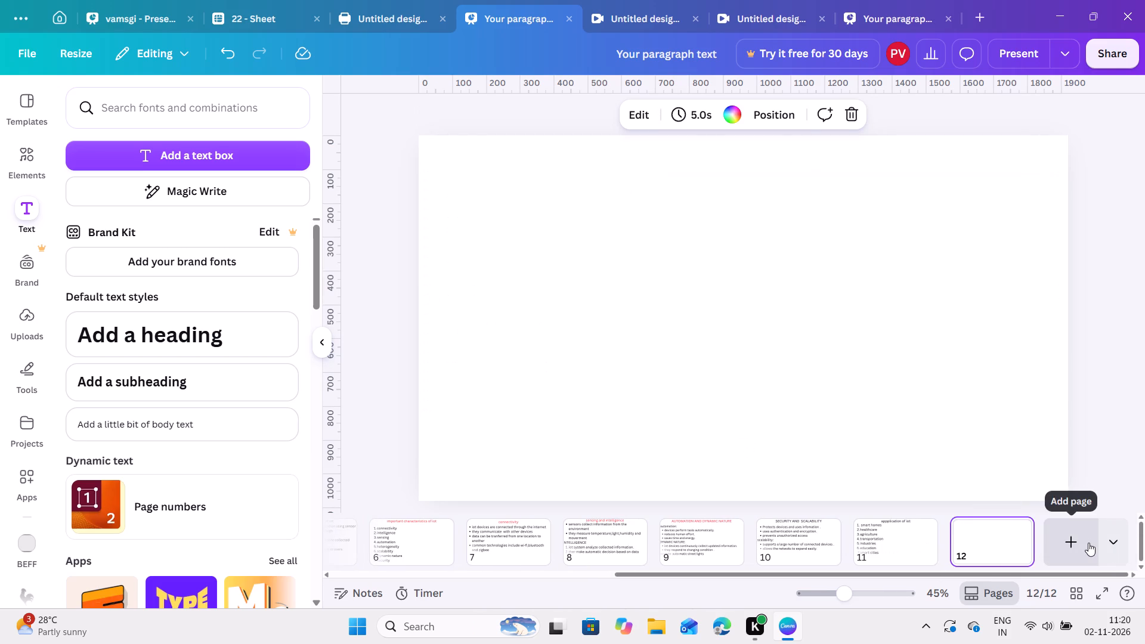
left_click(21, 421)
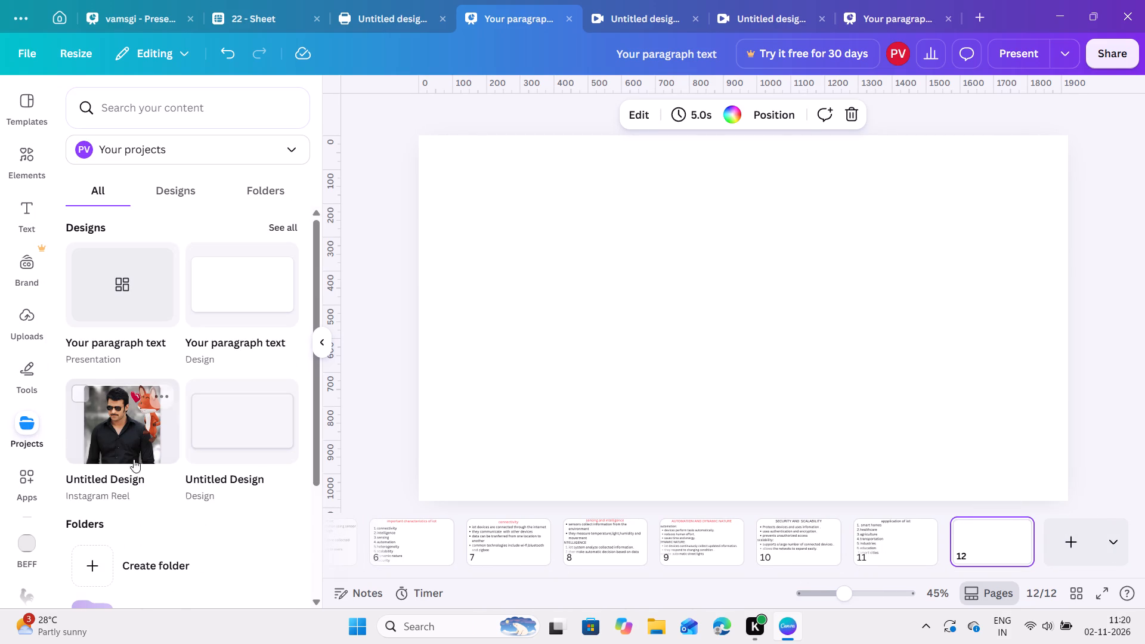
scroll(165, 503, "down", 3)
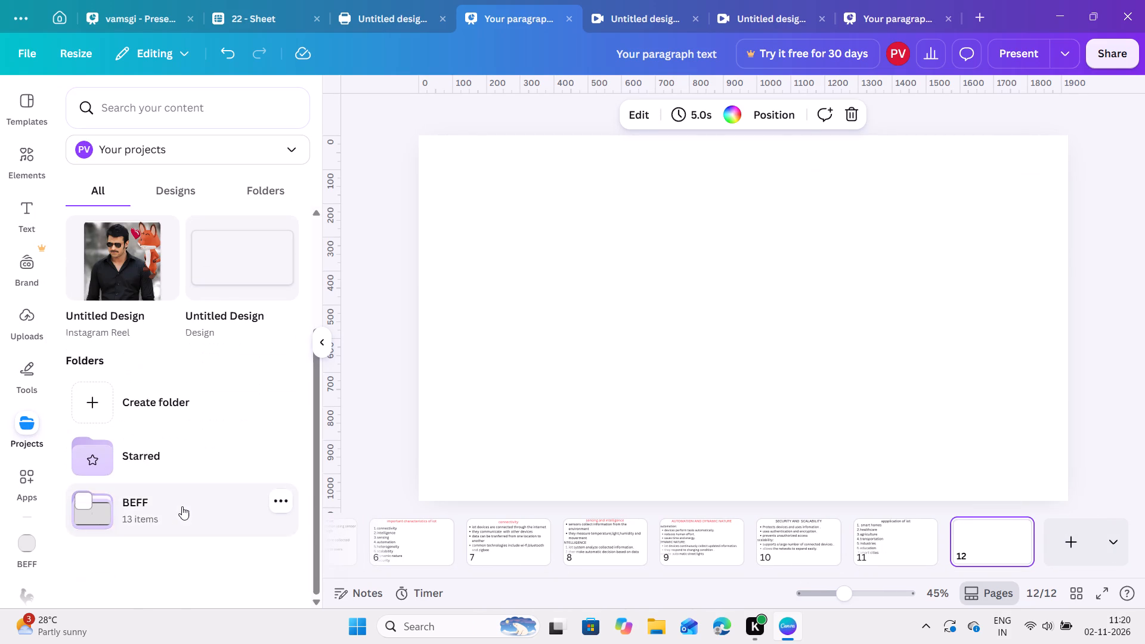
left_click(182, 506)
scroll(225, 352, "down", 1)
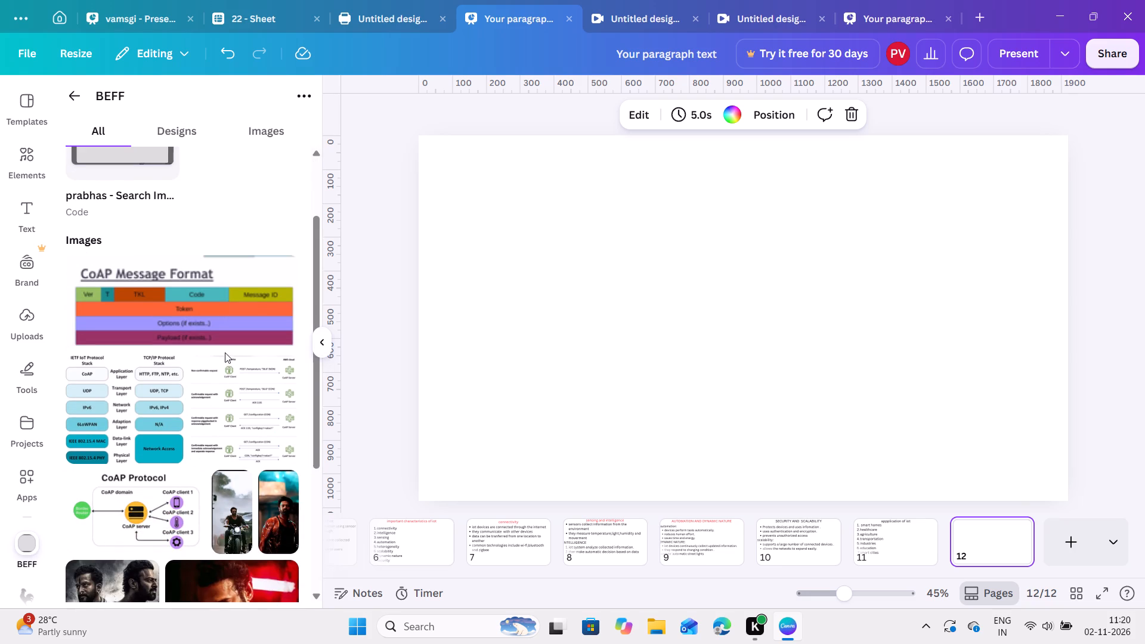
left_click_drag(136, 394, 497, 153)
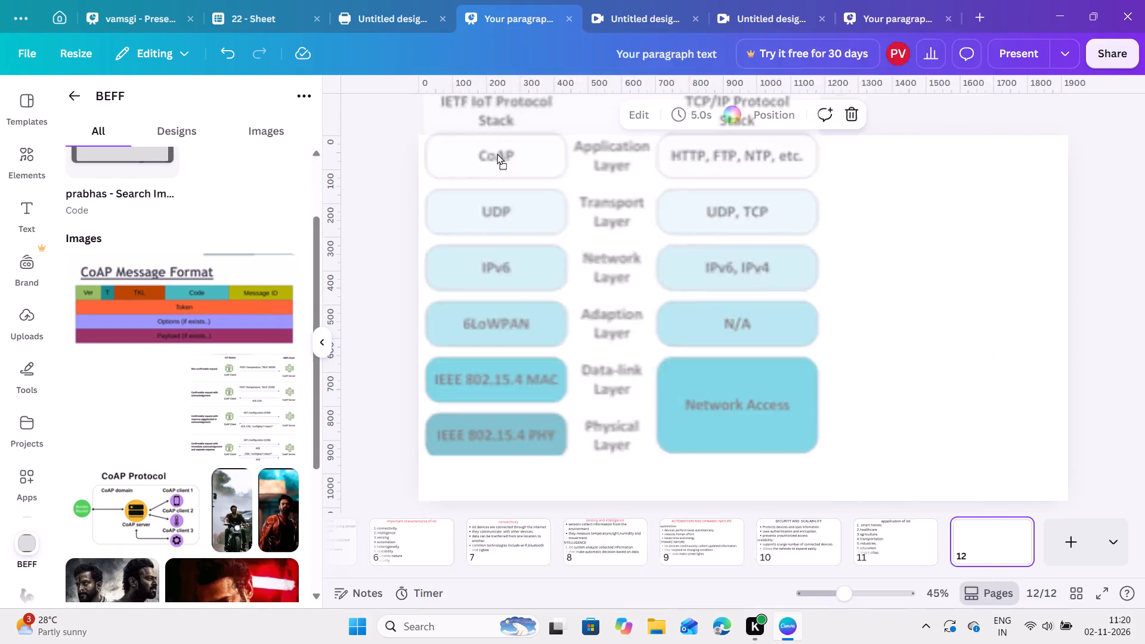
left_click_drag(497, 153, 495, 194)
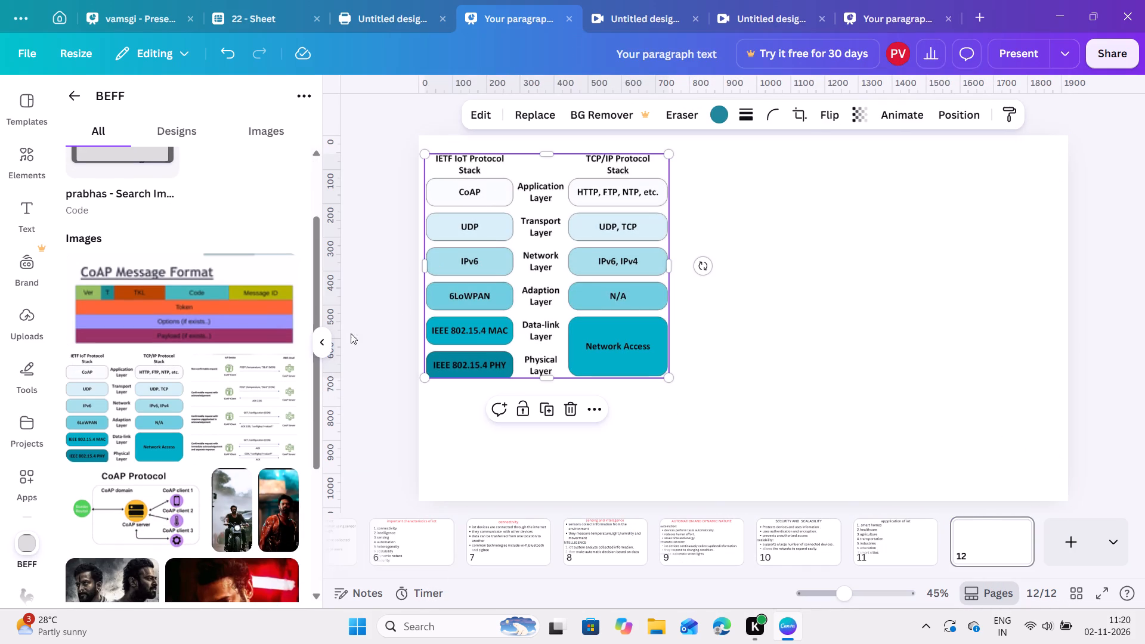
Place the CoAP client and server request diagram from the BEFF folder just right of the protocol stack image.
left_click_drag(258, 378, 782, 174)
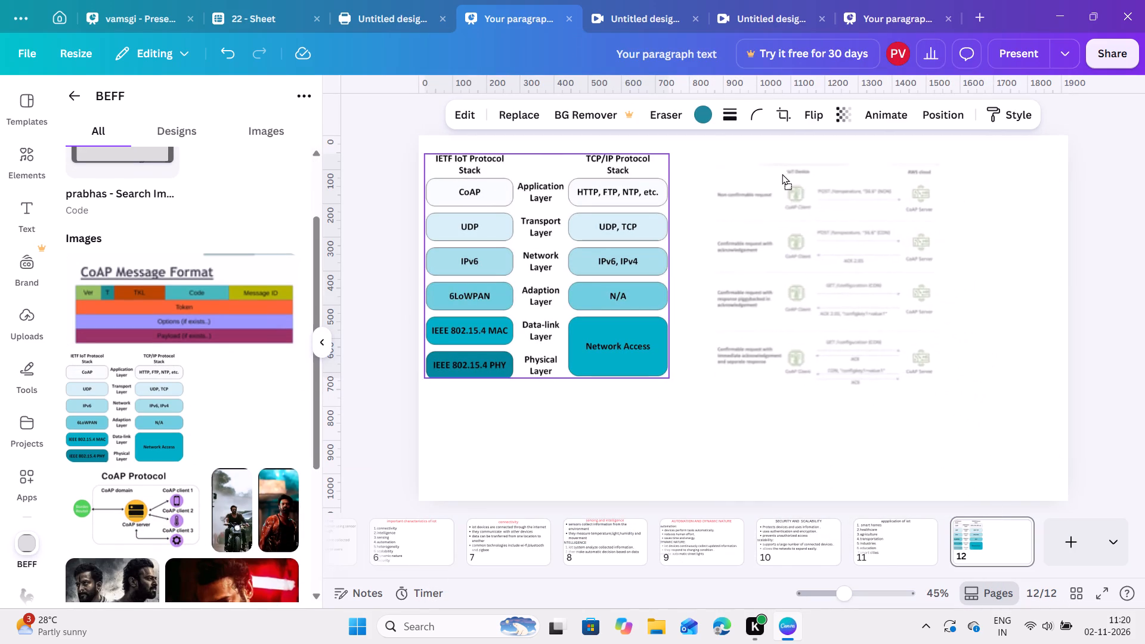
left_click_drag(782, 174, 784, 131)
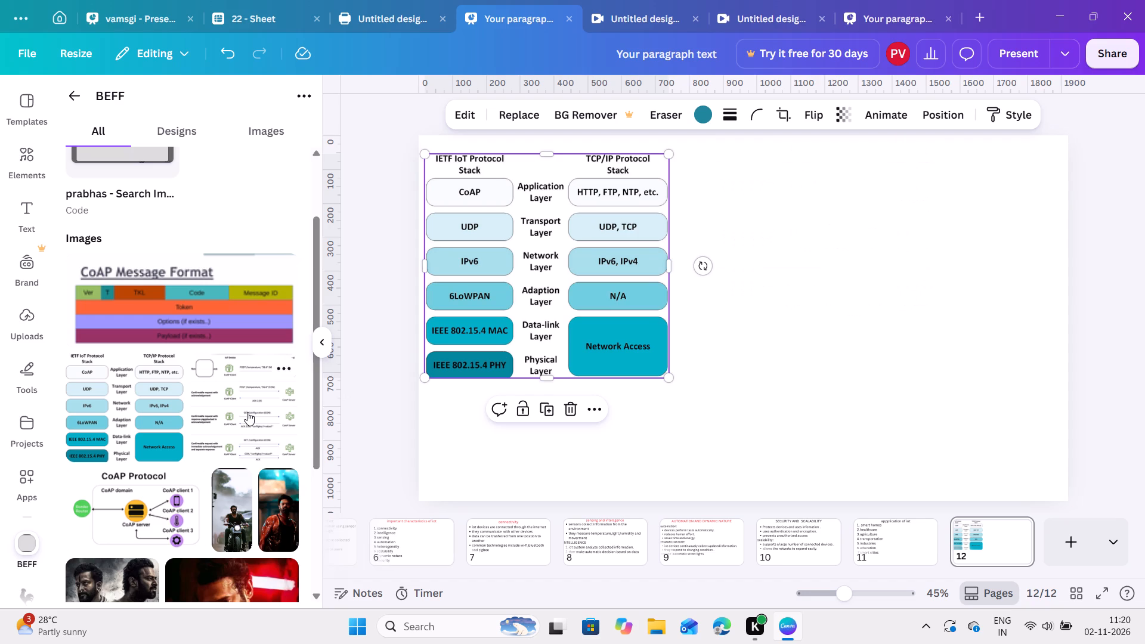
left_click_drag(247, 412, 804, 203)
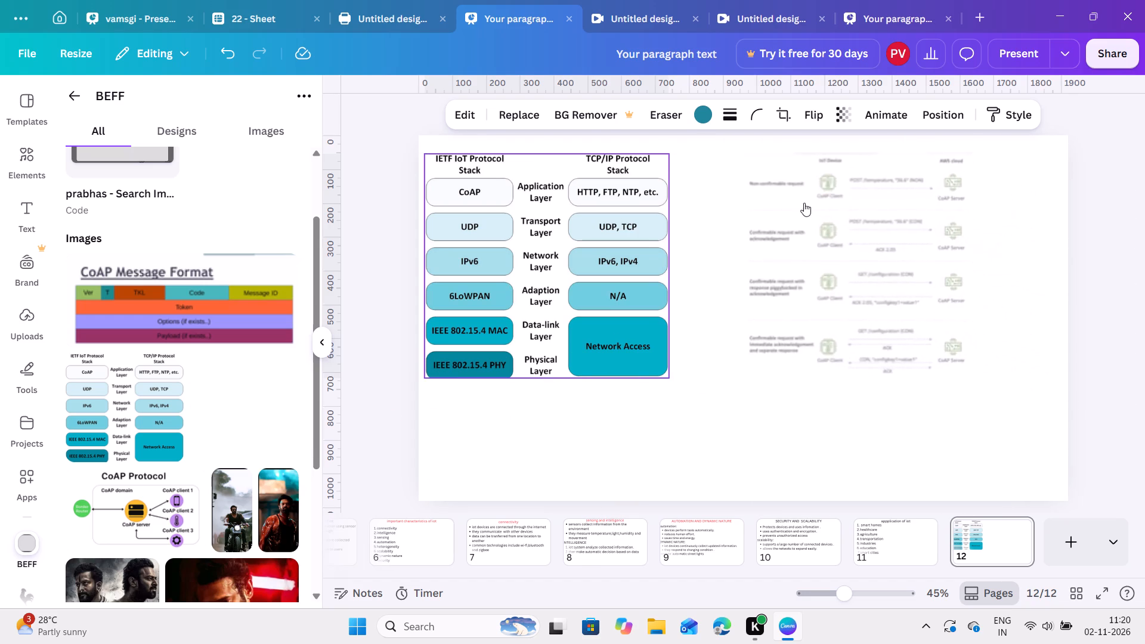
left_click_drag(859, 289, 804, 296)
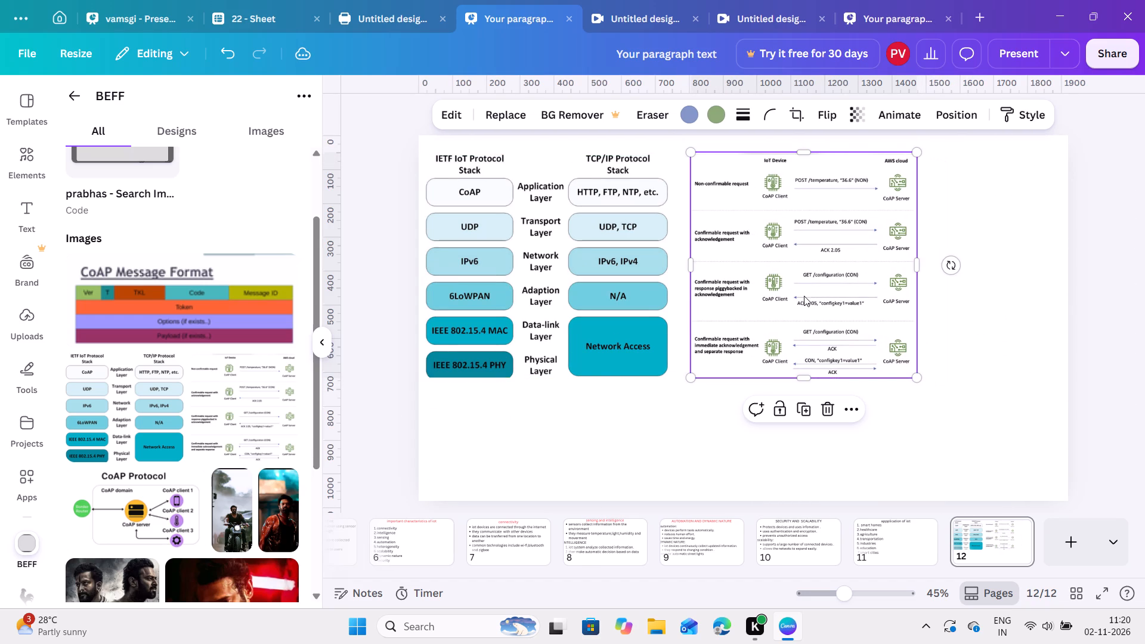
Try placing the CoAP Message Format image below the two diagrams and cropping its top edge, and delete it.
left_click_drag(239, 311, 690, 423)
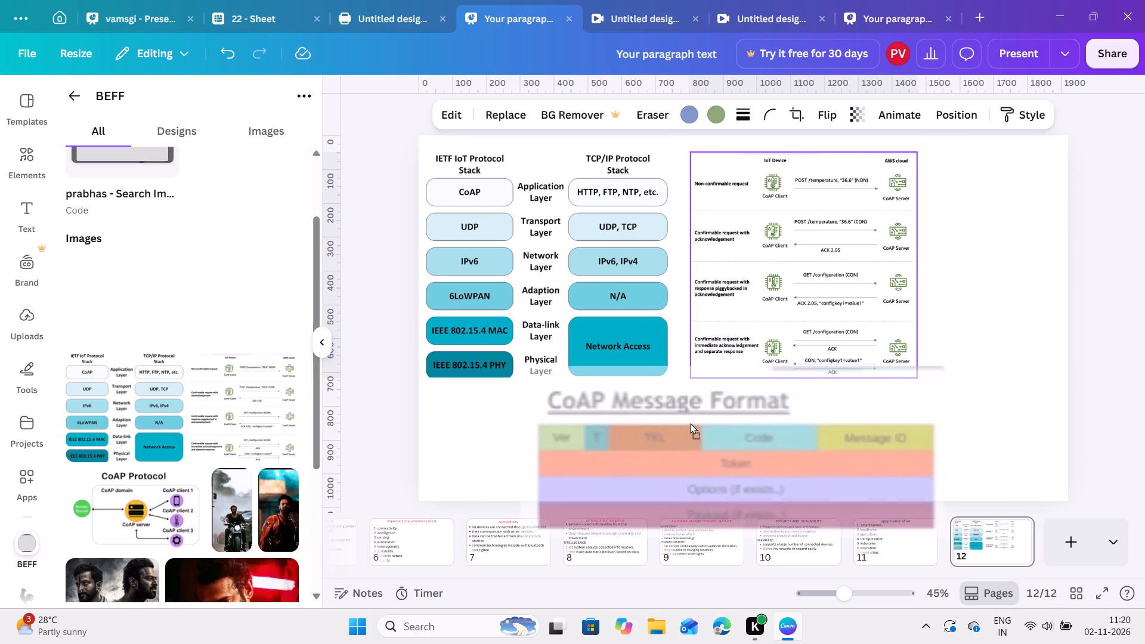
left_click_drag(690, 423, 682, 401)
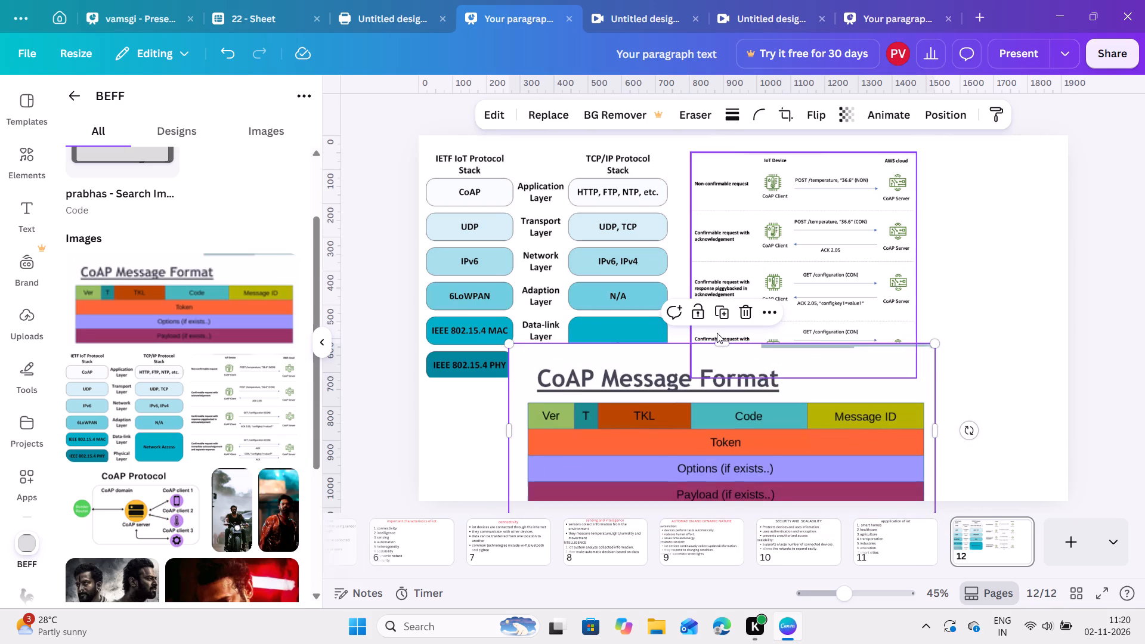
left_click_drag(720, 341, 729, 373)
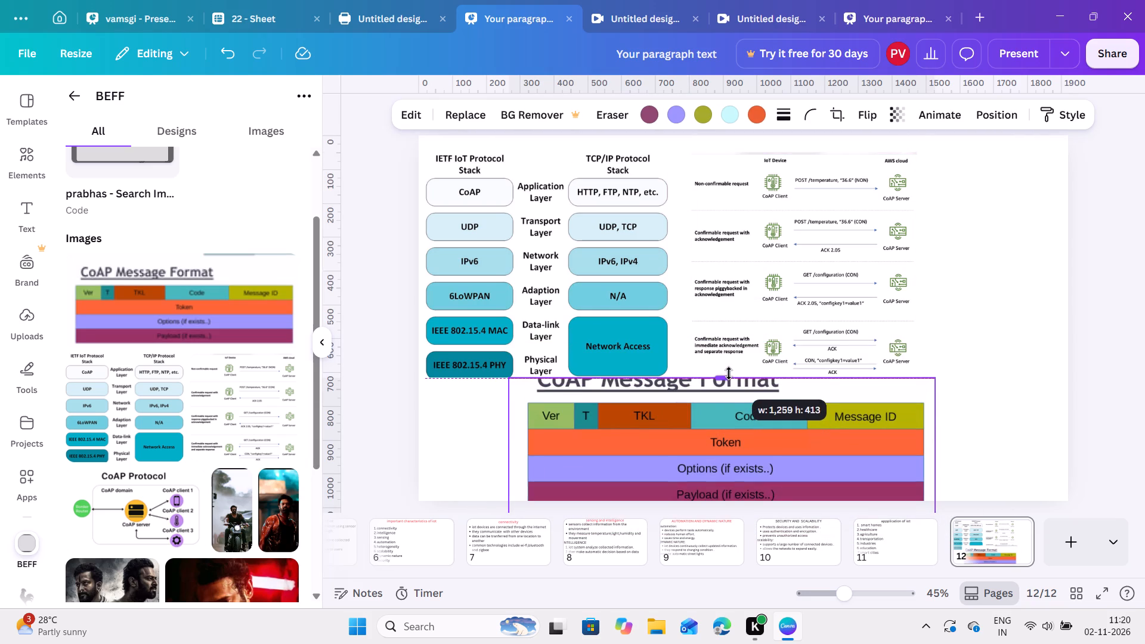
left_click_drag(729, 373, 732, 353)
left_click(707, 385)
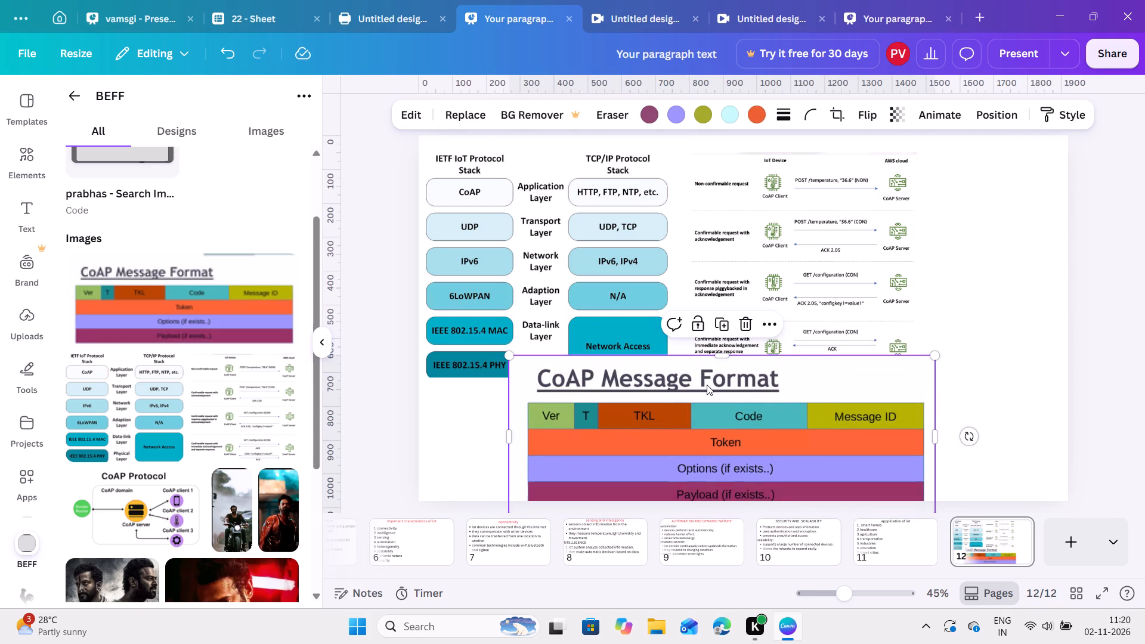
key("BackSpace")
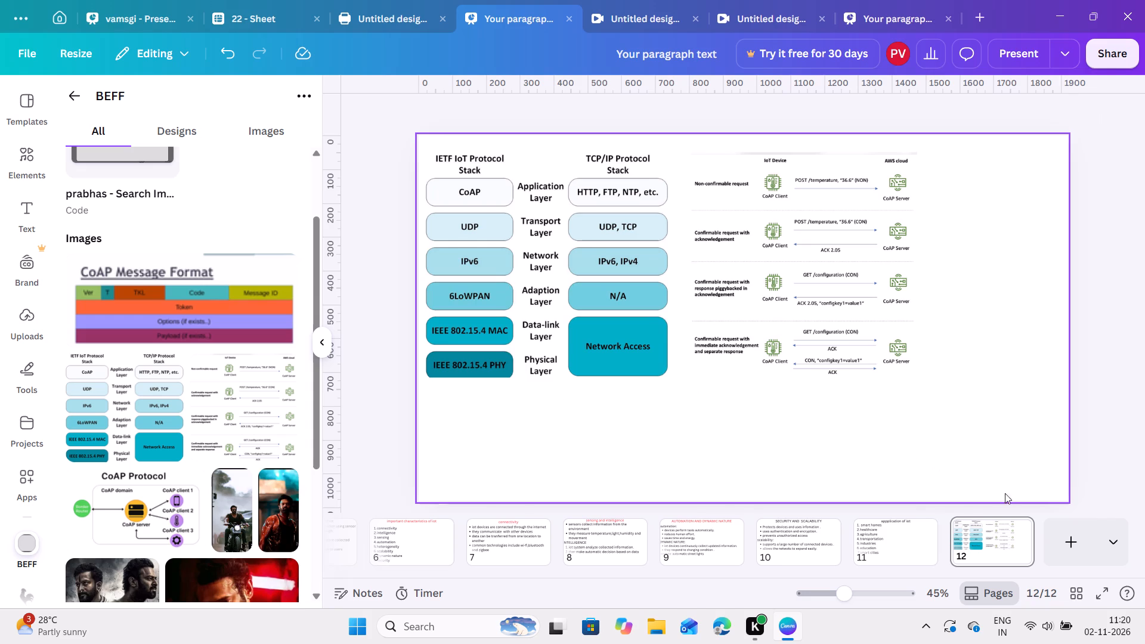
Add a blank thirteenth page at the end of the presentation.
left_click(1059, 544)
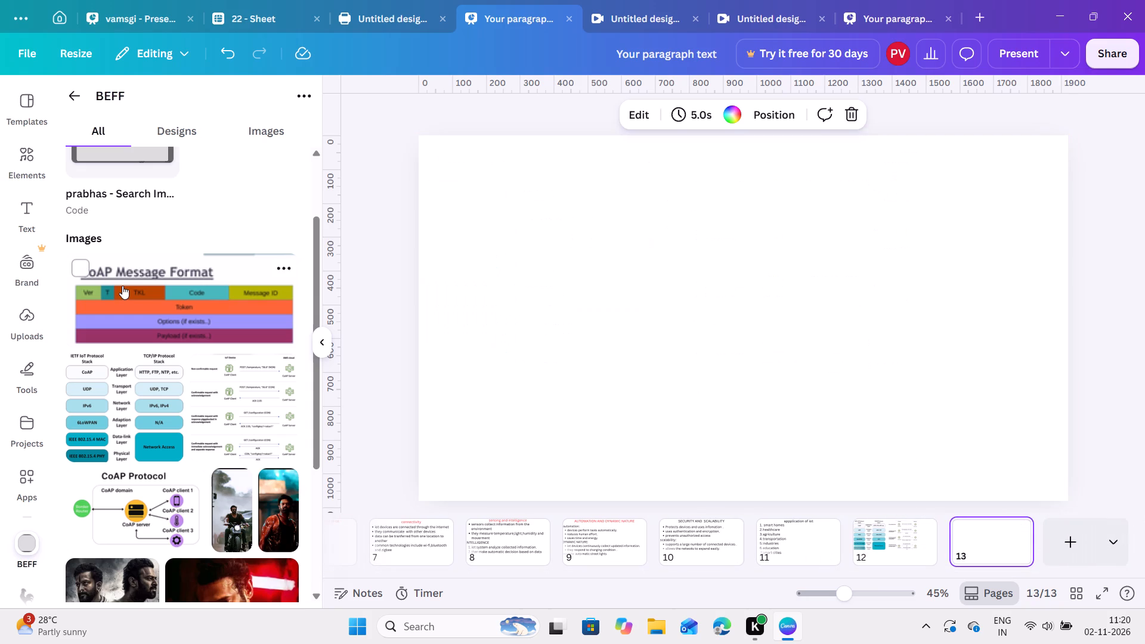
Place the CoAP Message Format image from the BEFF folder at the top centre of page 13.
left_click_drag(182, 314, 537, 196)
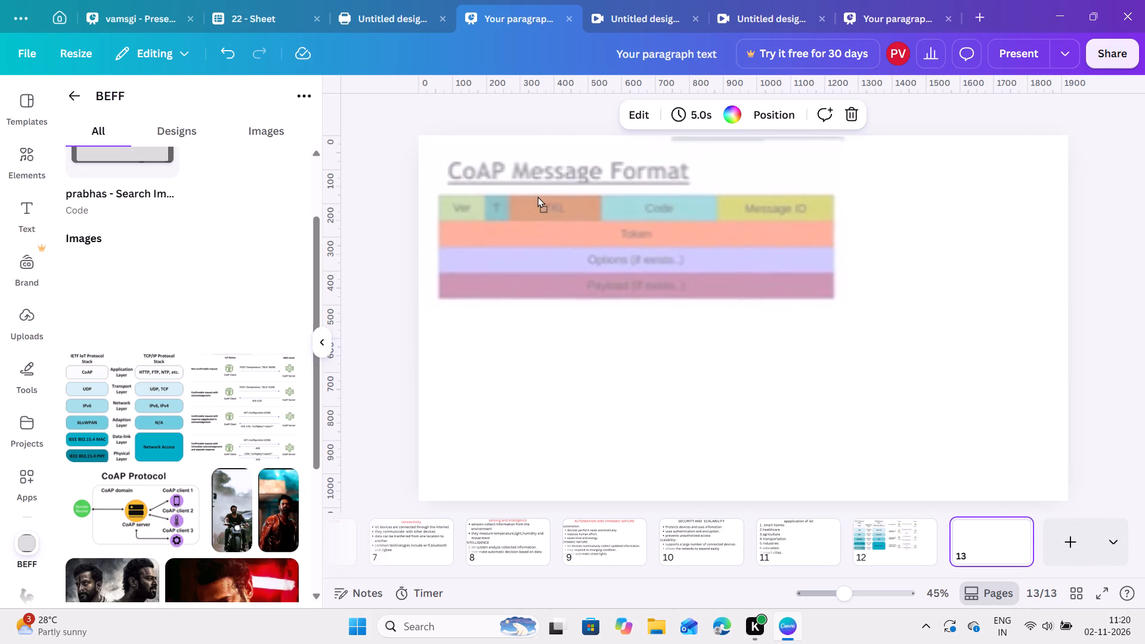
left_click_drag(537, 196, 551, 200)
left_click_drag(551, 200, 669, 206)
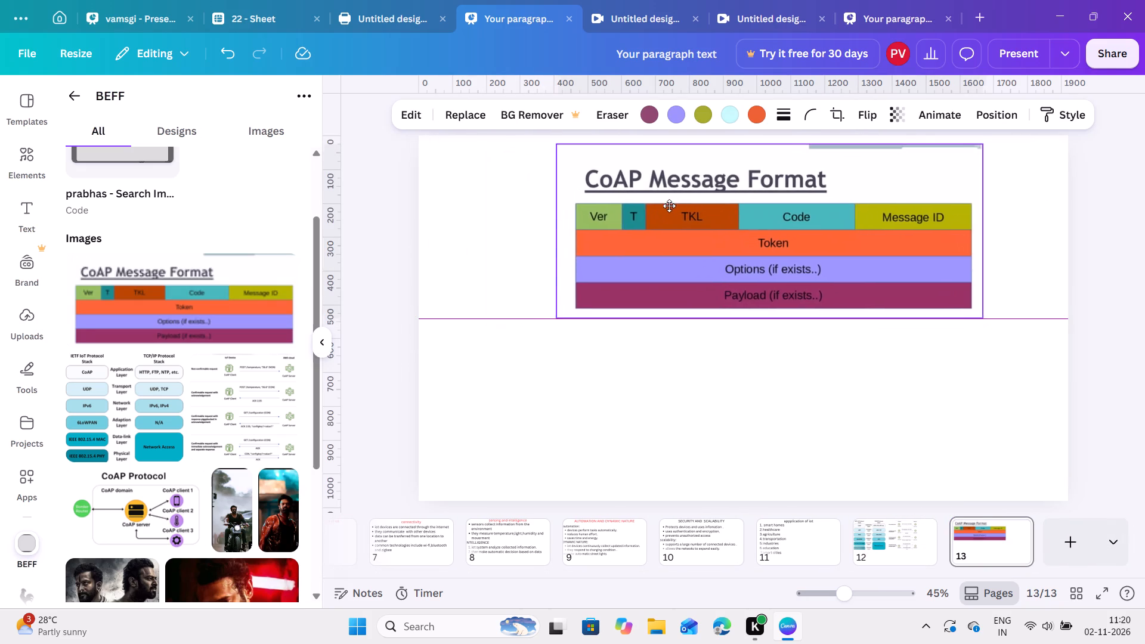
left_click_drag(669, 206, 655, 196)
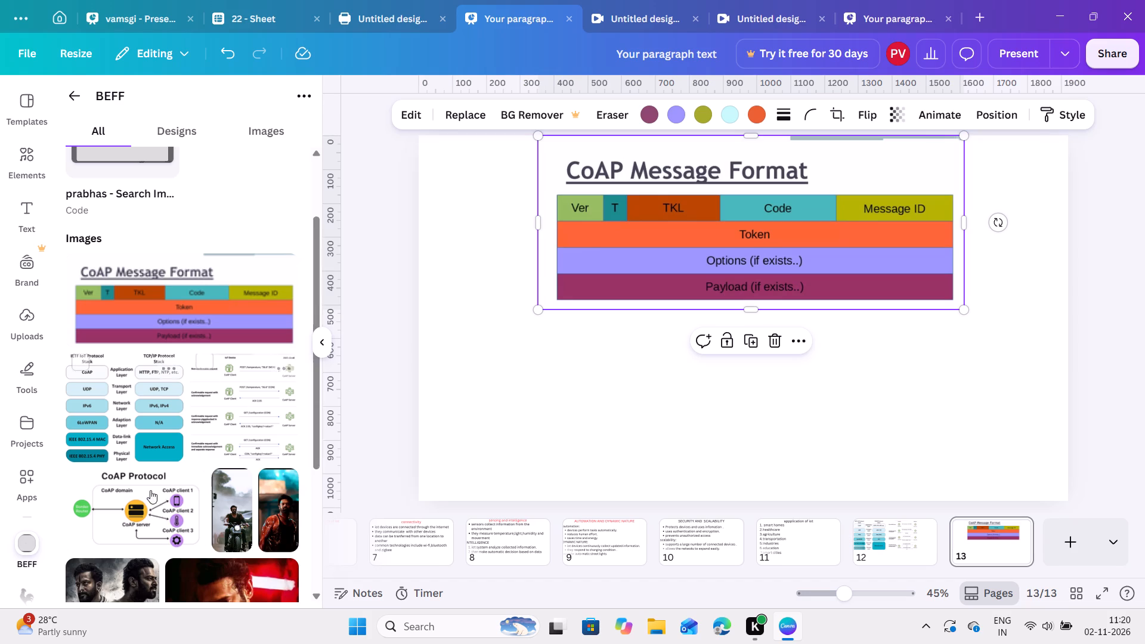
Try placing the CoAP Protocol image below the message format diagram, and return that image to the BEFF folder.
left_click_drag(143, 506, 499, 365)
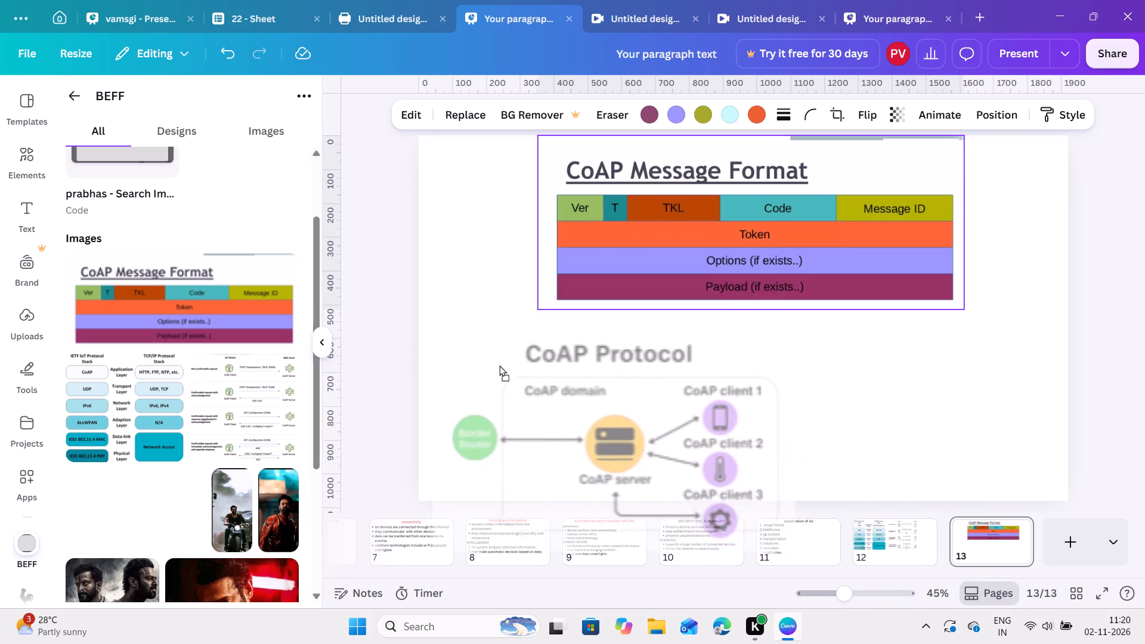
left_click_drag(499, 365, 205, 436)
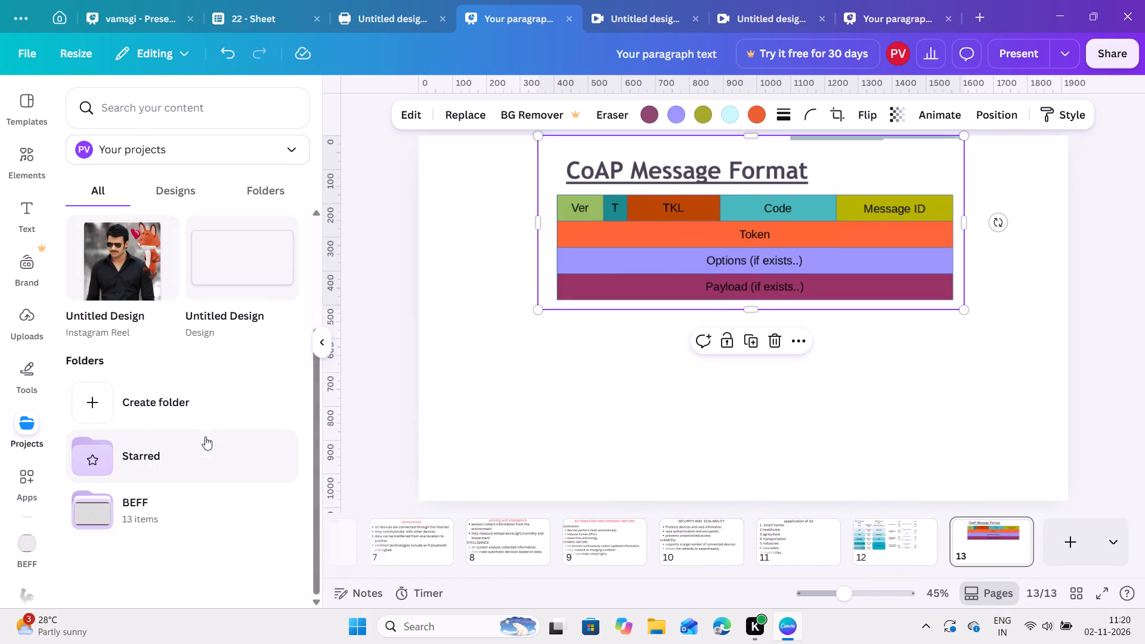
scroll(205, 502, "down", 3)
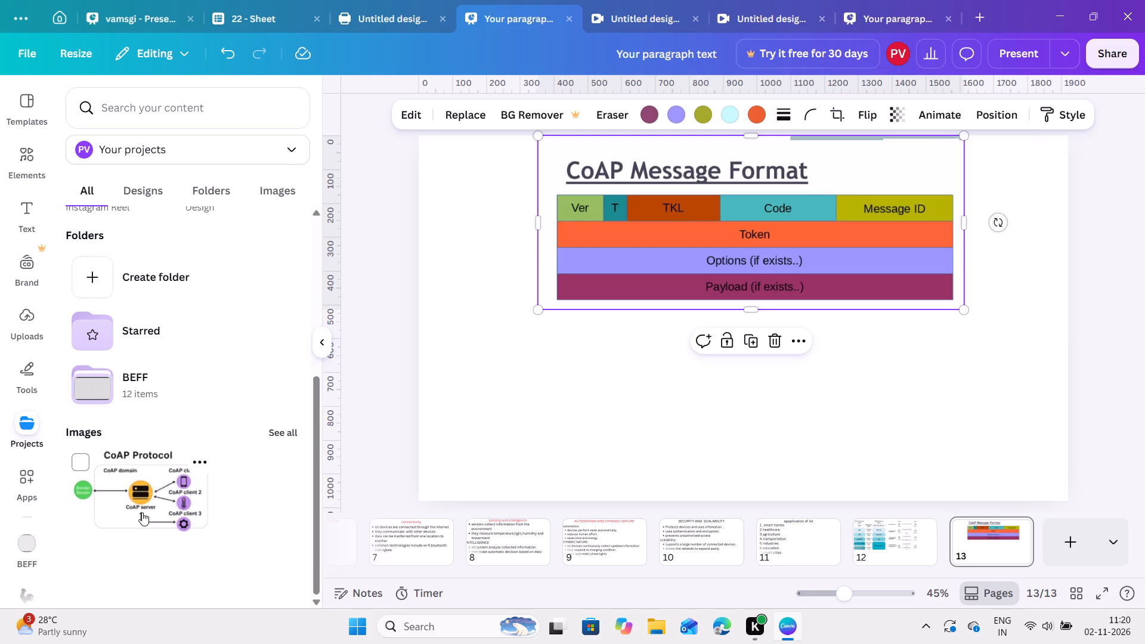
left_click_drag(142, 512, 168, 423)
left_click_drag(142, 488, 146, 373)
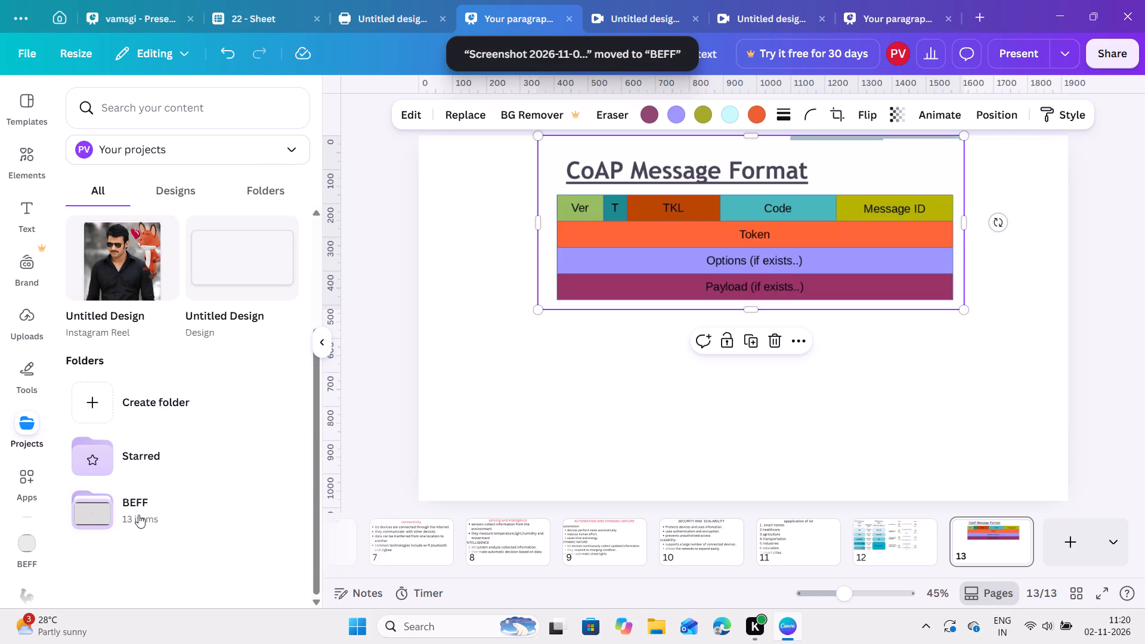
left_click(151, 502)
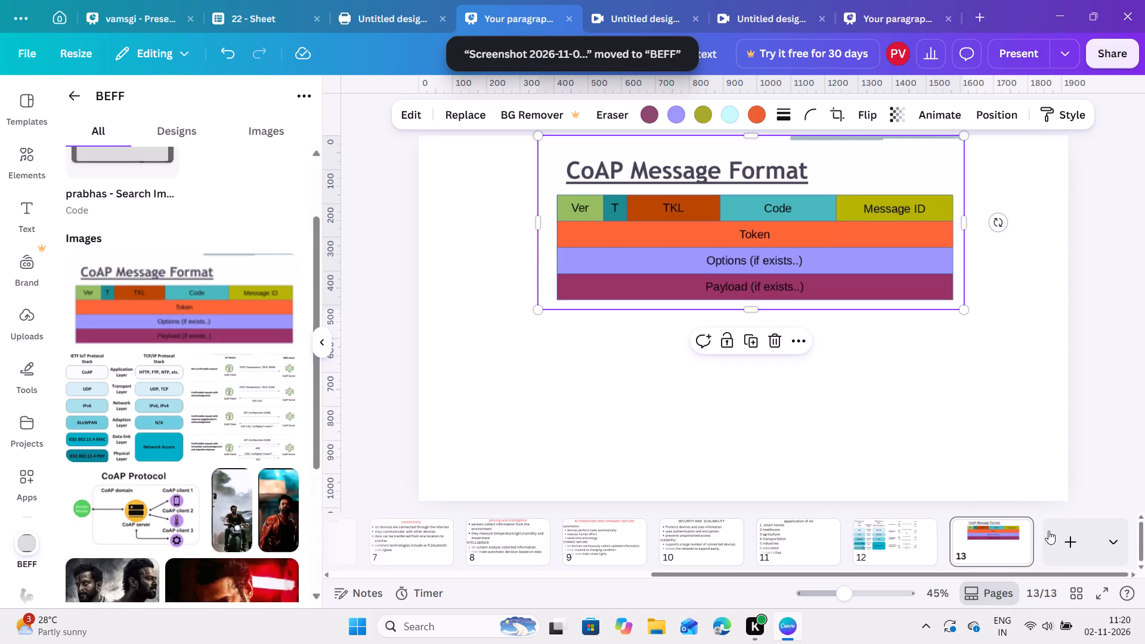
Add a fourteenth page and place the CoAP Protocol diagram from the BEFF folder near its centre.
left_click(1059, 536)
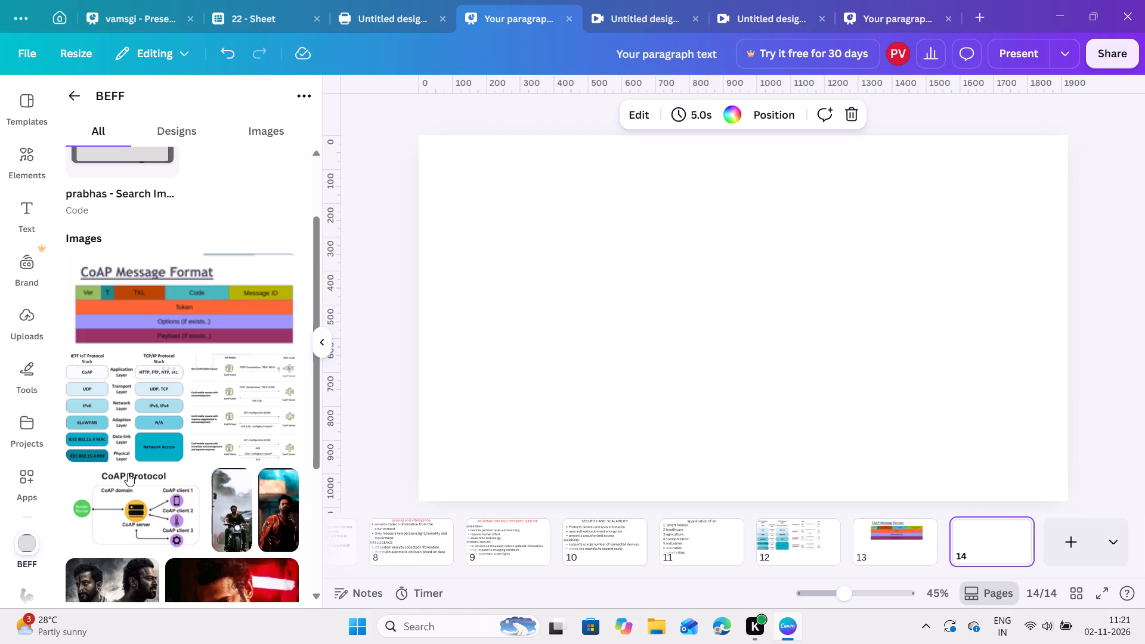
left_click_drag(141, 537, 592, 256)
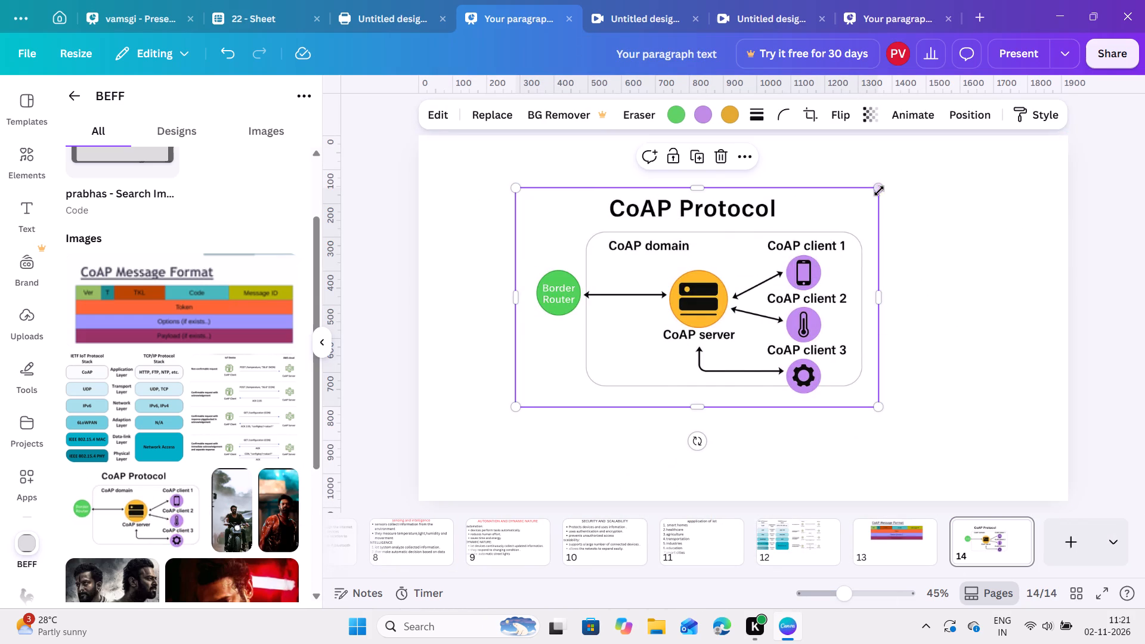
Enlarge the CoAP Protocol diagram until it nearly fills page 14, keeping the Border Router and all three clients in frame.
left_click_drag(878, 190, 965, 190)
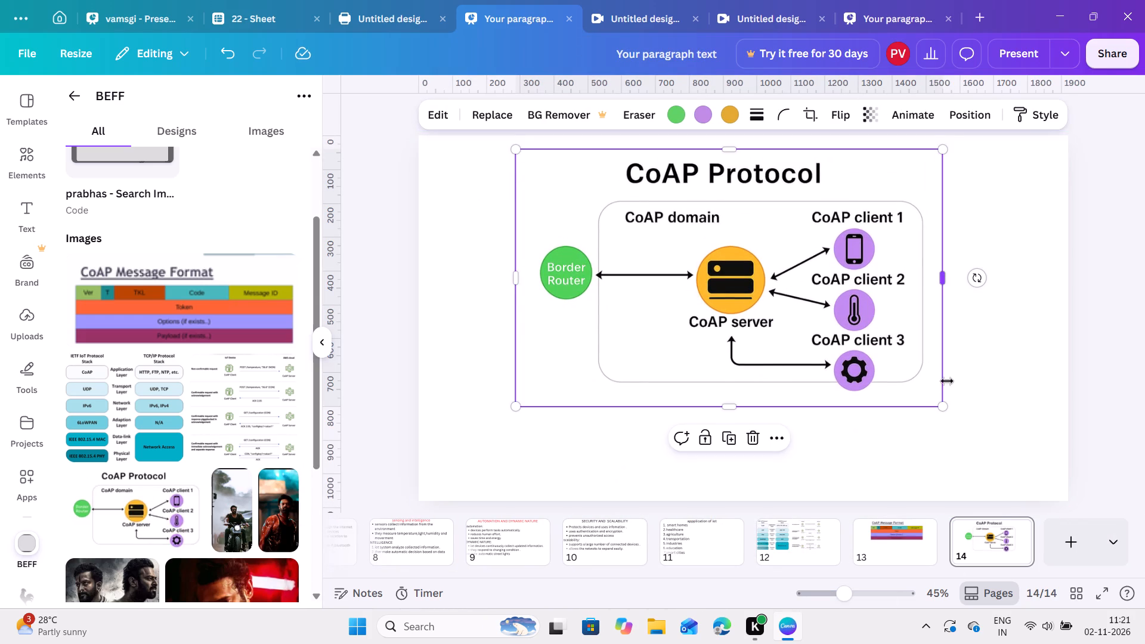
left_click_drag(940, 410, 987, 488)
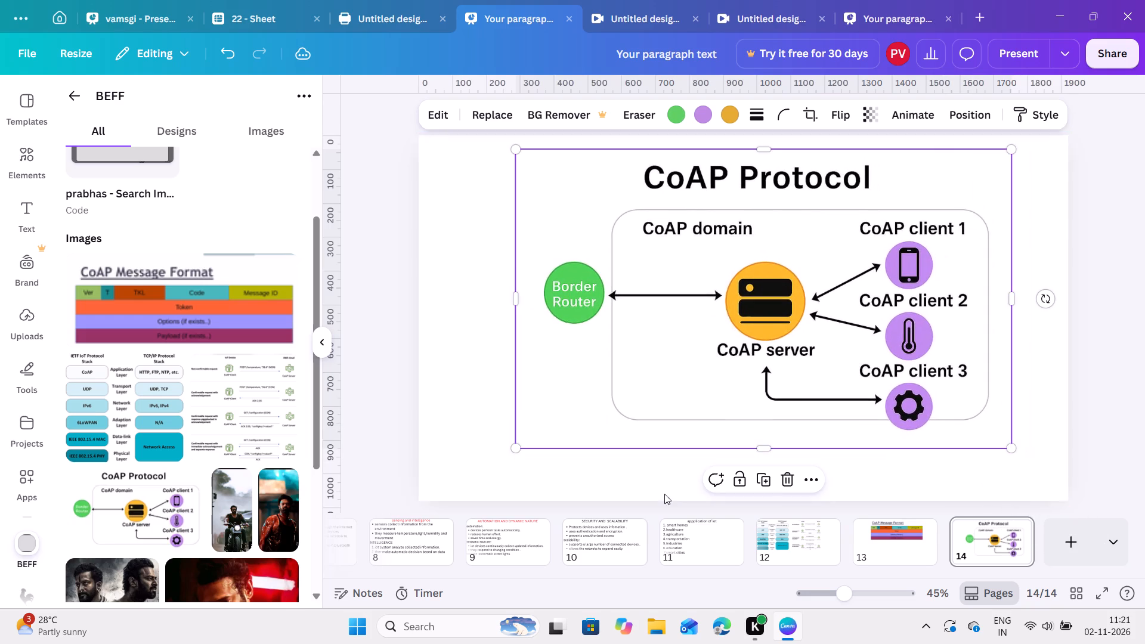
left_click_drag(518, 444, 417, 488)
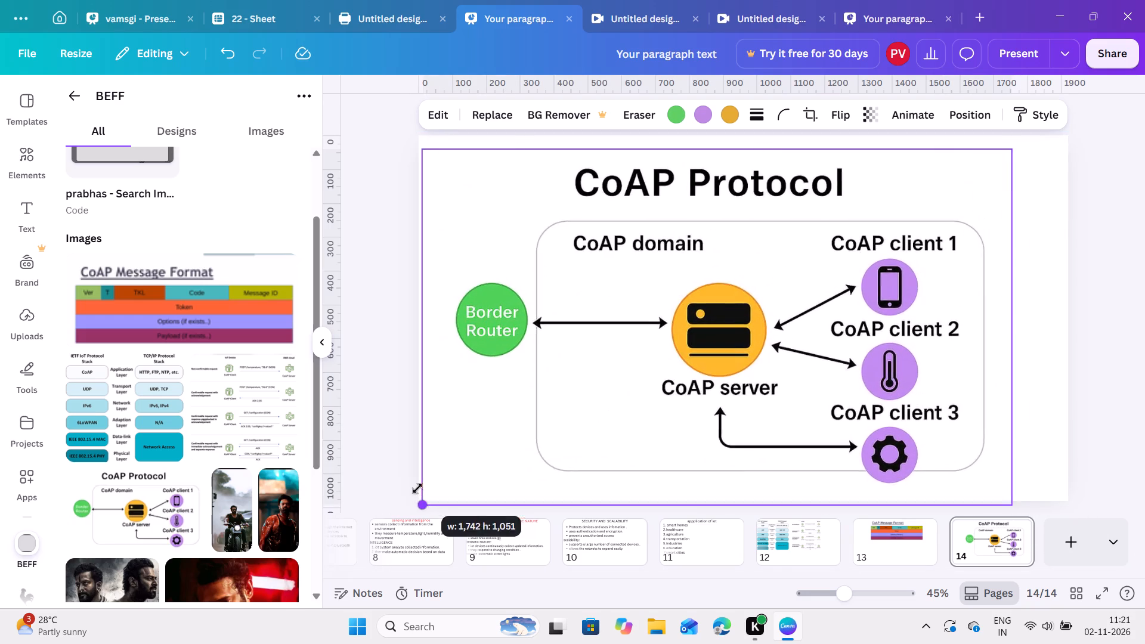
left_click_drag(417, 488, 434, 472)
left_click_drag(444, 322, 537, 326)
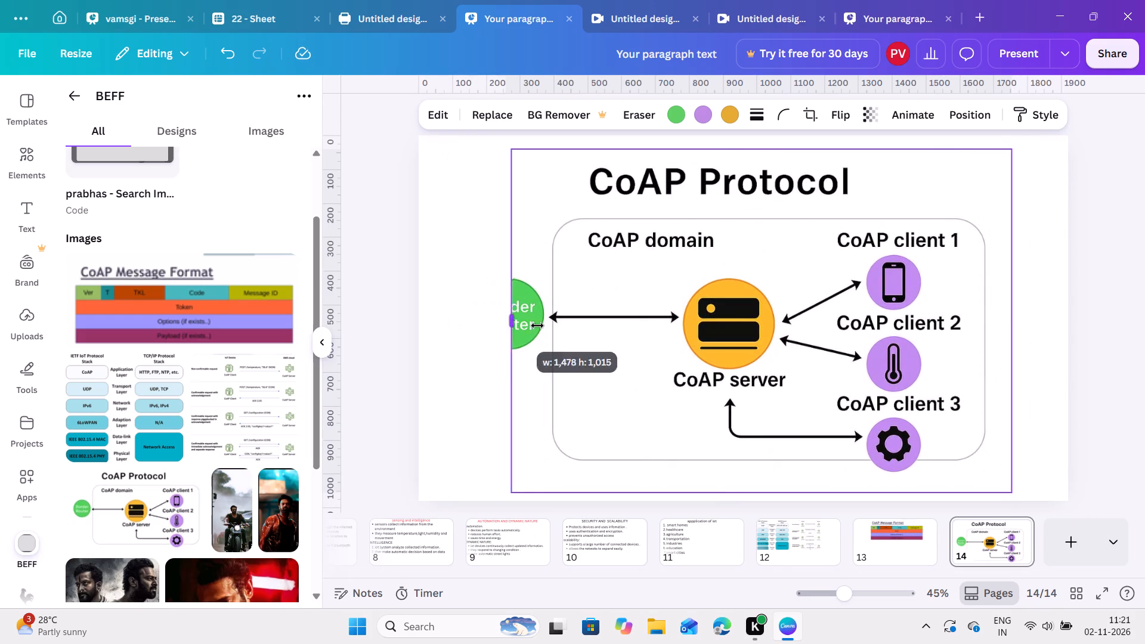
left_click_drag(537, 326, 440, 360)
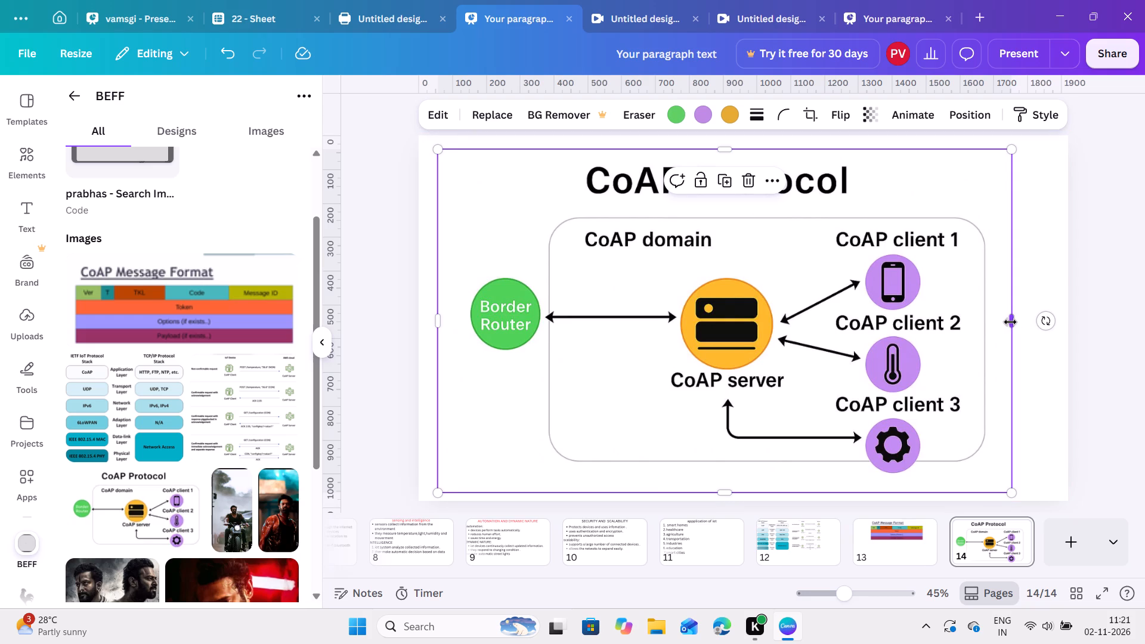
left_click_drag(1010, 322, 1023, 323)
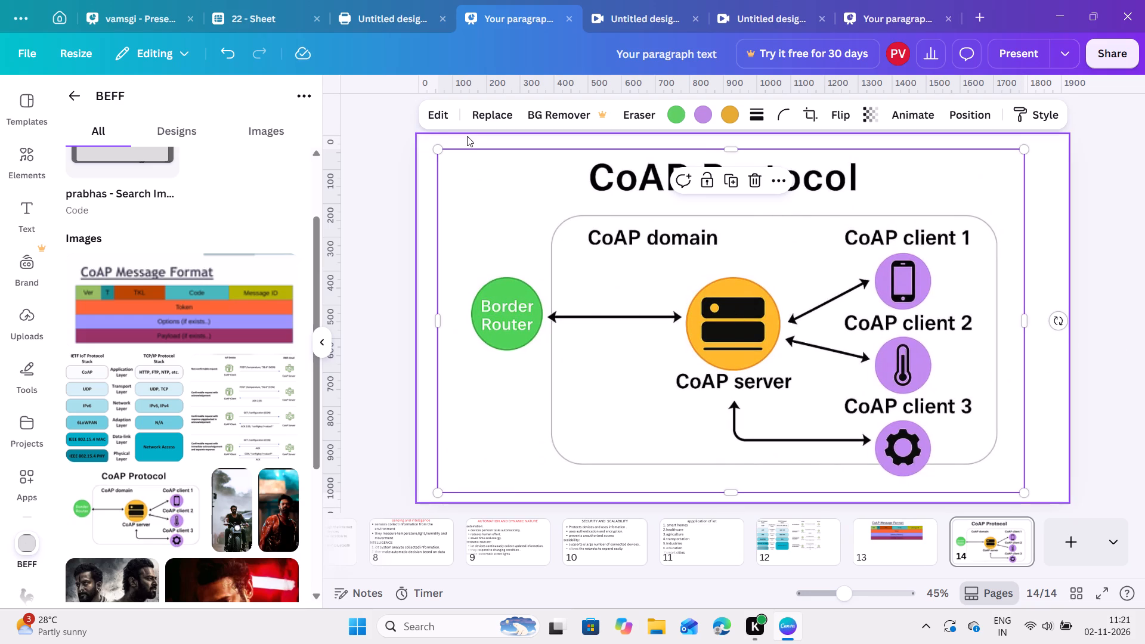
left_click(370, 287)
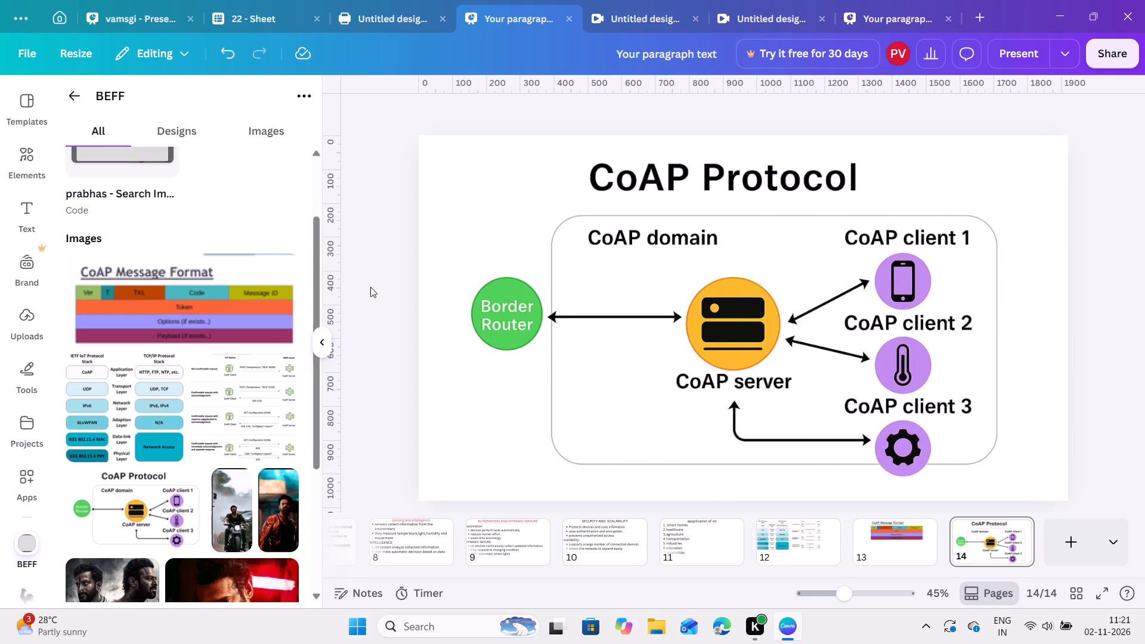
Add a blank fifteenth page at the end of the presentation.
left_click(1083, 540)
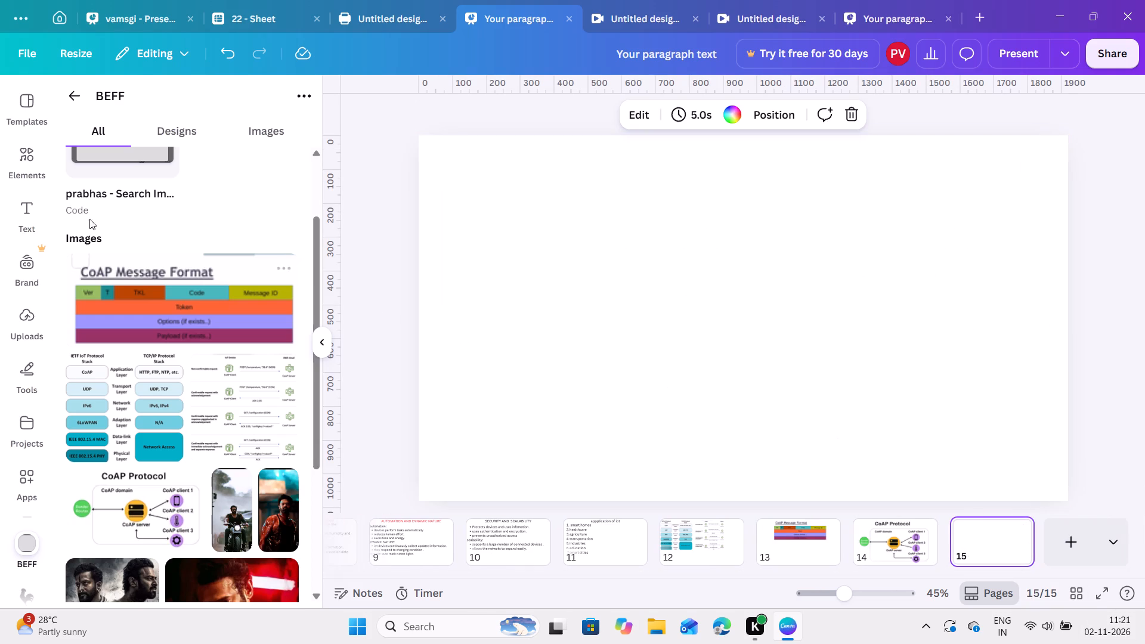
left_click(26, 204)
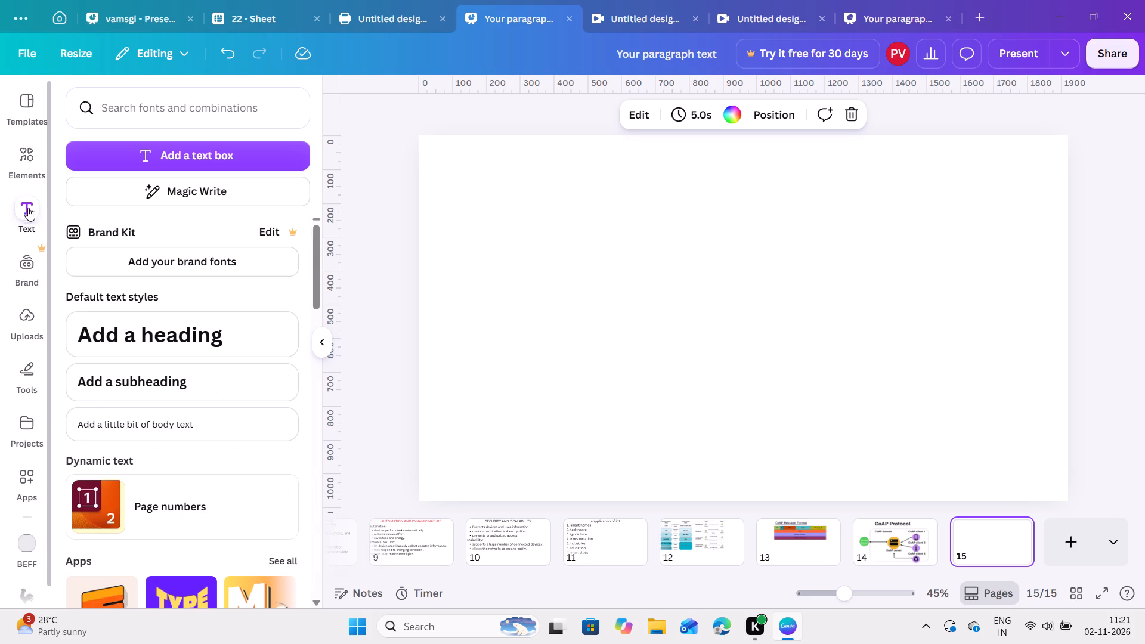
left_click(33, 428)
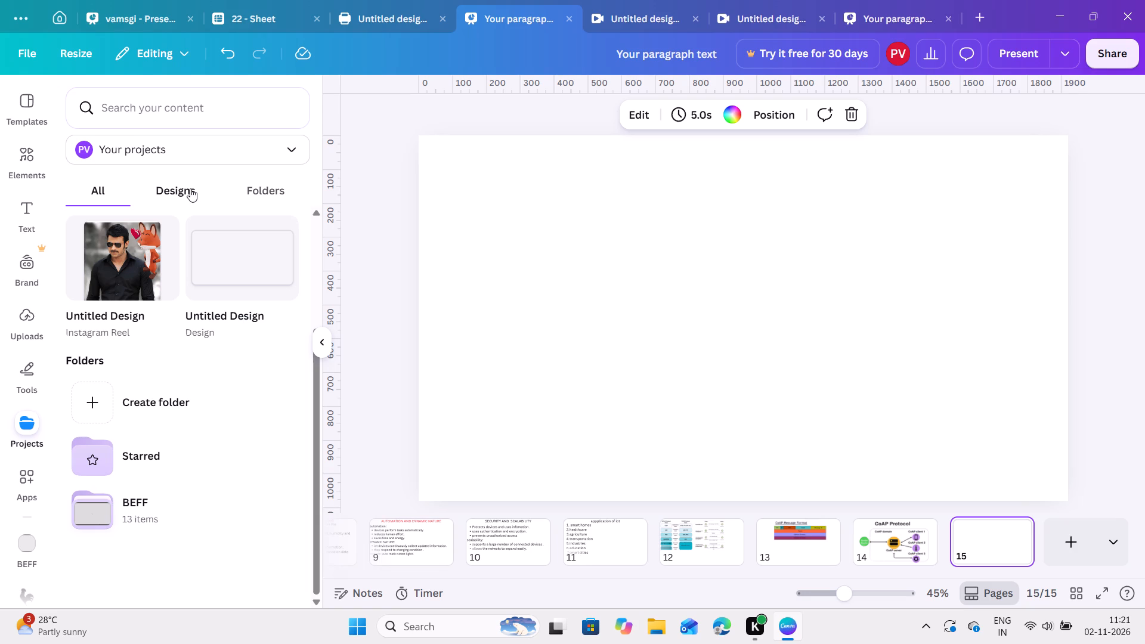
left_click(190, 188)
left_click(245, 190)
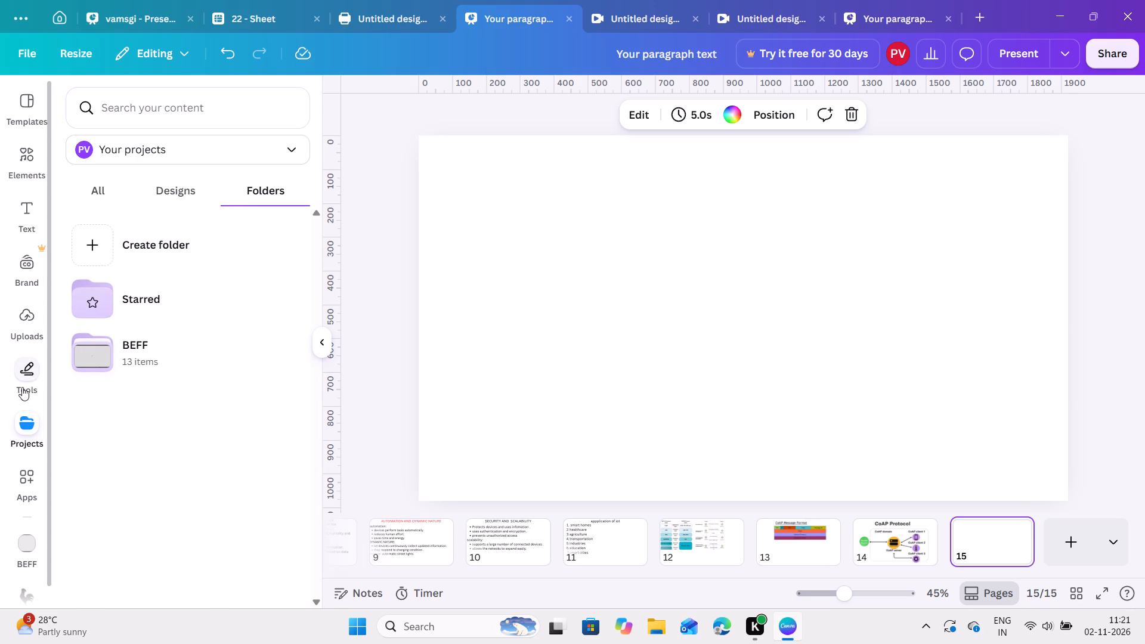
Place the uploaded photo of the man standing by a parked car on the left side of page 15.
left_click(20, 318)
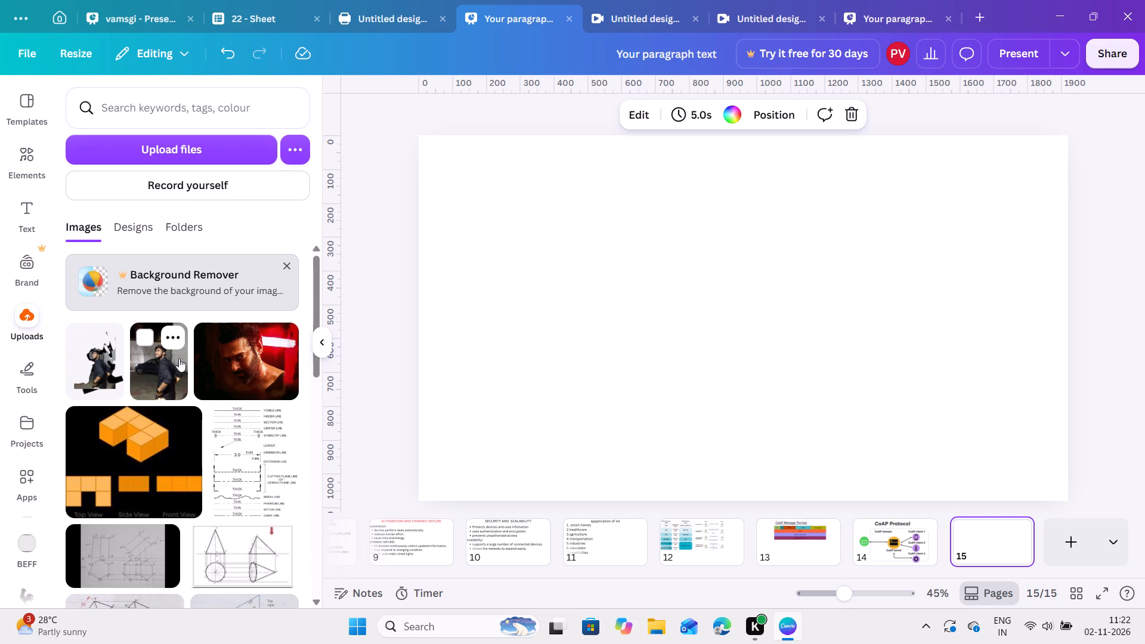
left_click_drag(179, 358, 627, 273)
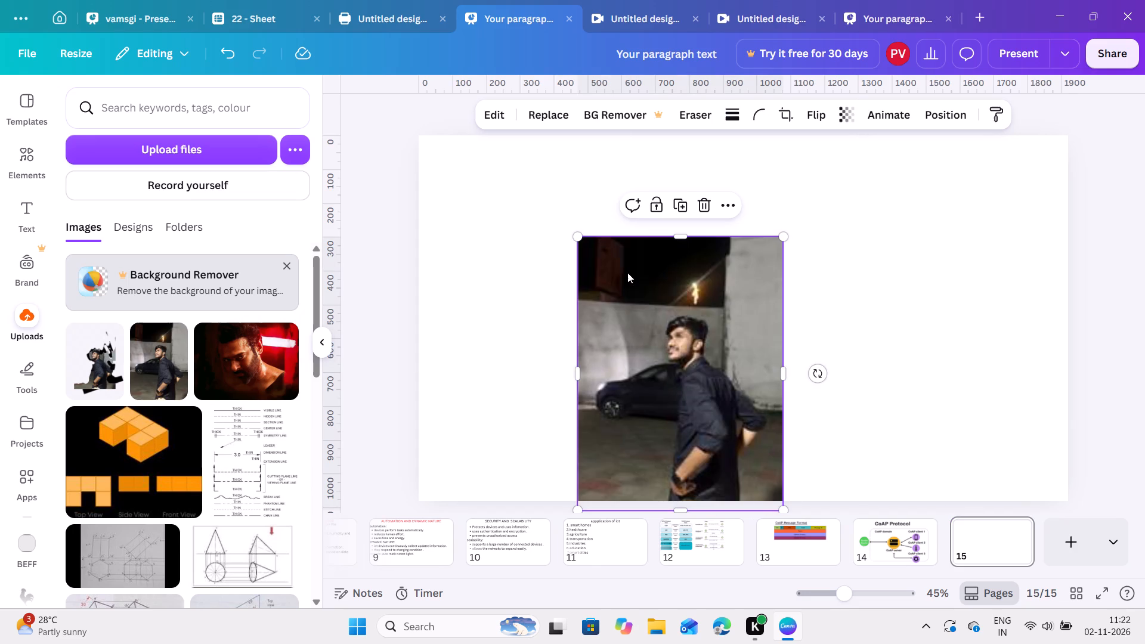
left_click_drag(609, 336, 519, 249)
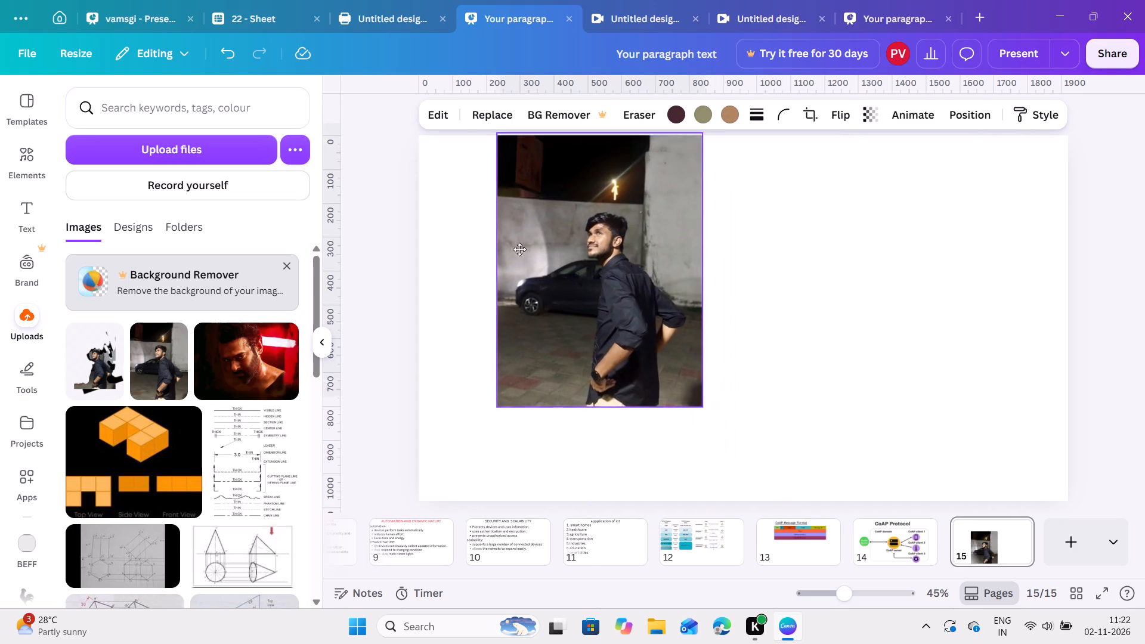
left_click_drag(519, 249, 484, 267)
Crop the photo to about 587 px wide, extending its lower edge and trimming its upper edge.
left_click_drag(663, 302, 982, 329)
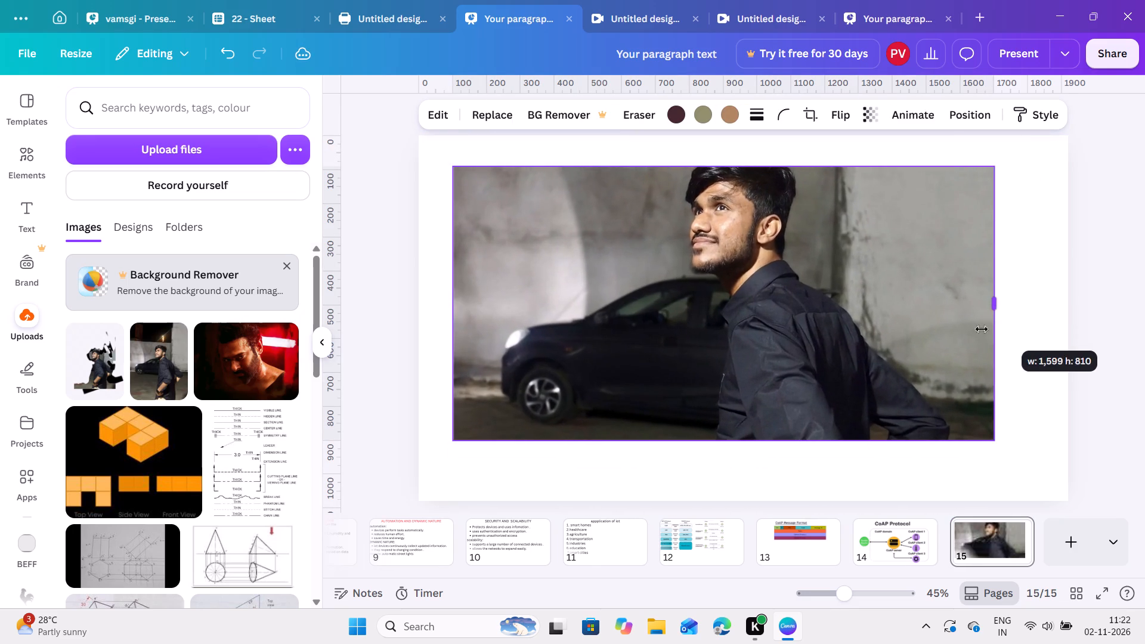
left_click_drag(982, 329, 661, 386)
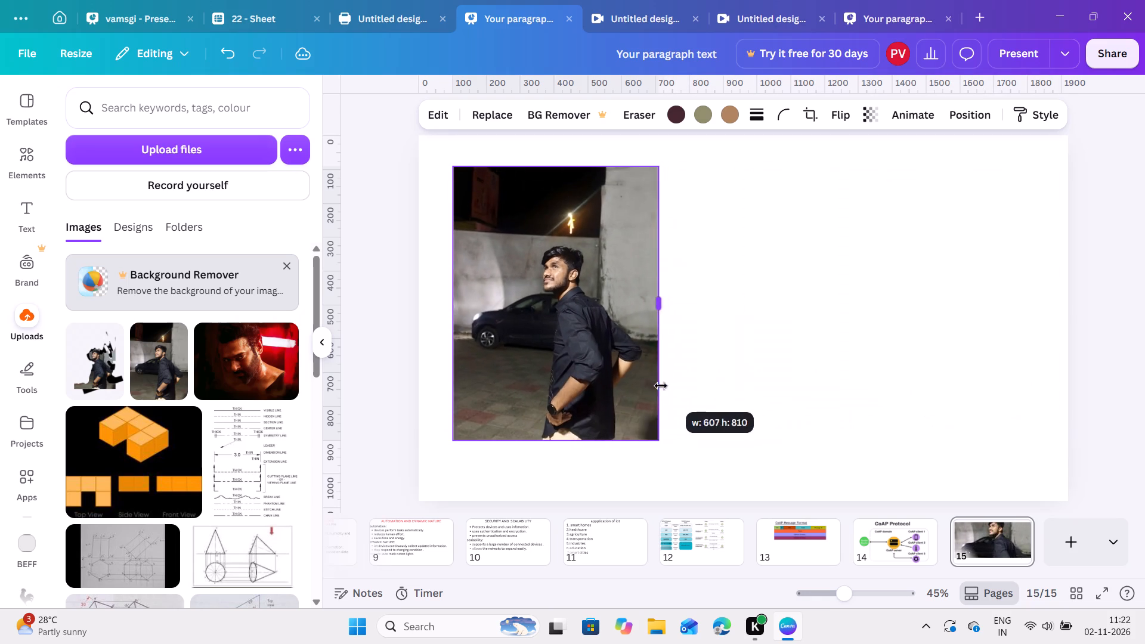
left_click_drag(661, 386, 655, 386)
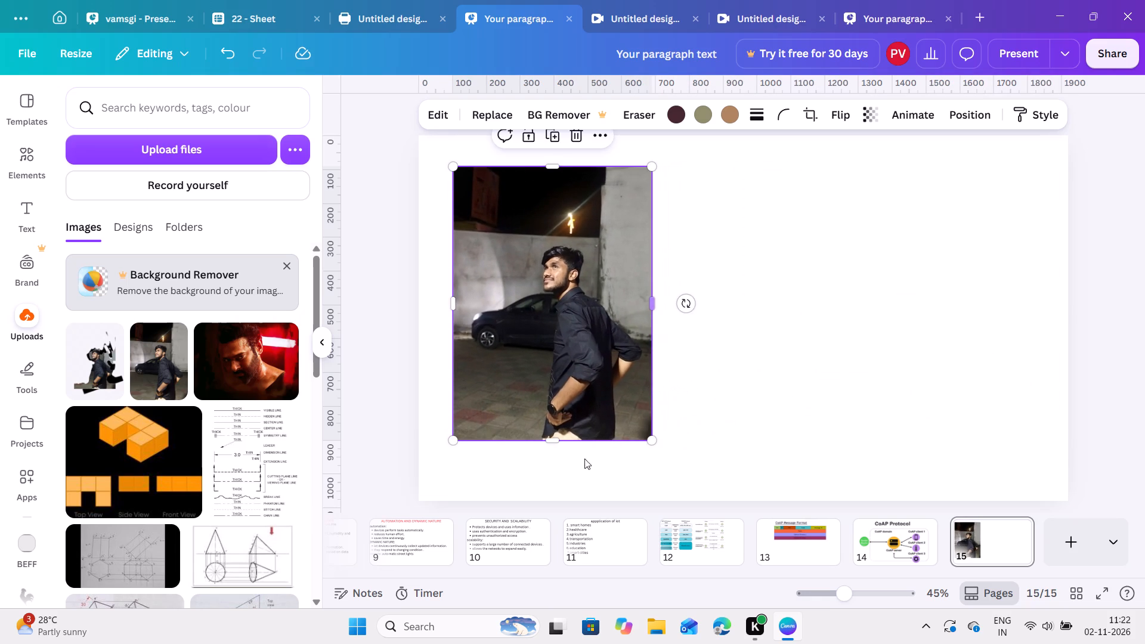
left_click_drag(553, 438, 558, 463)
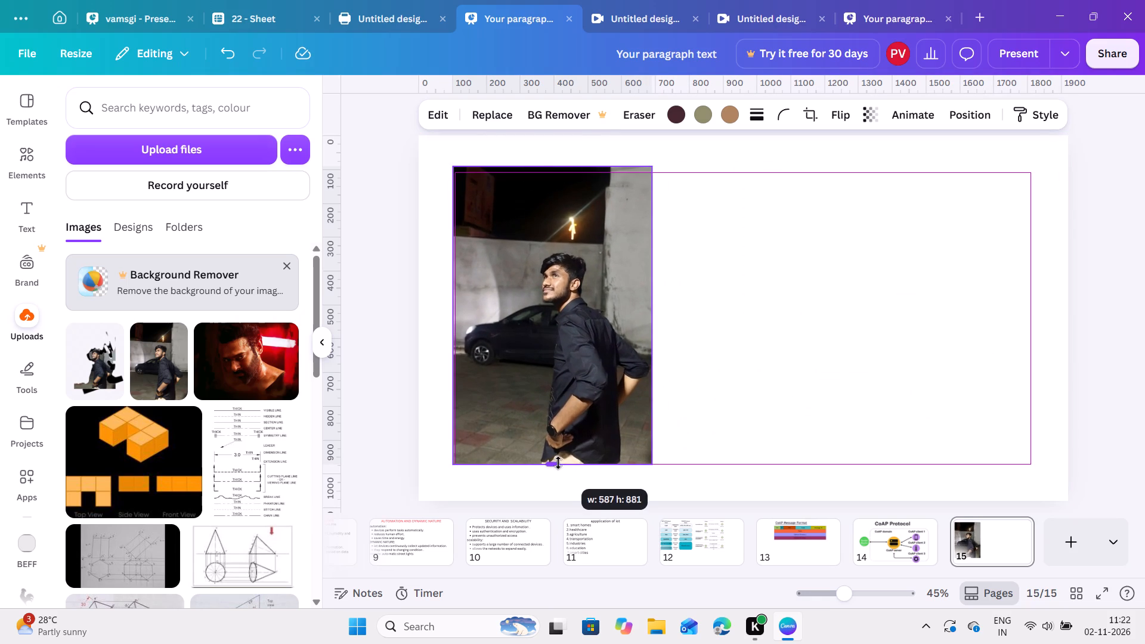
left_click_drag(558, 463, 559, 462)
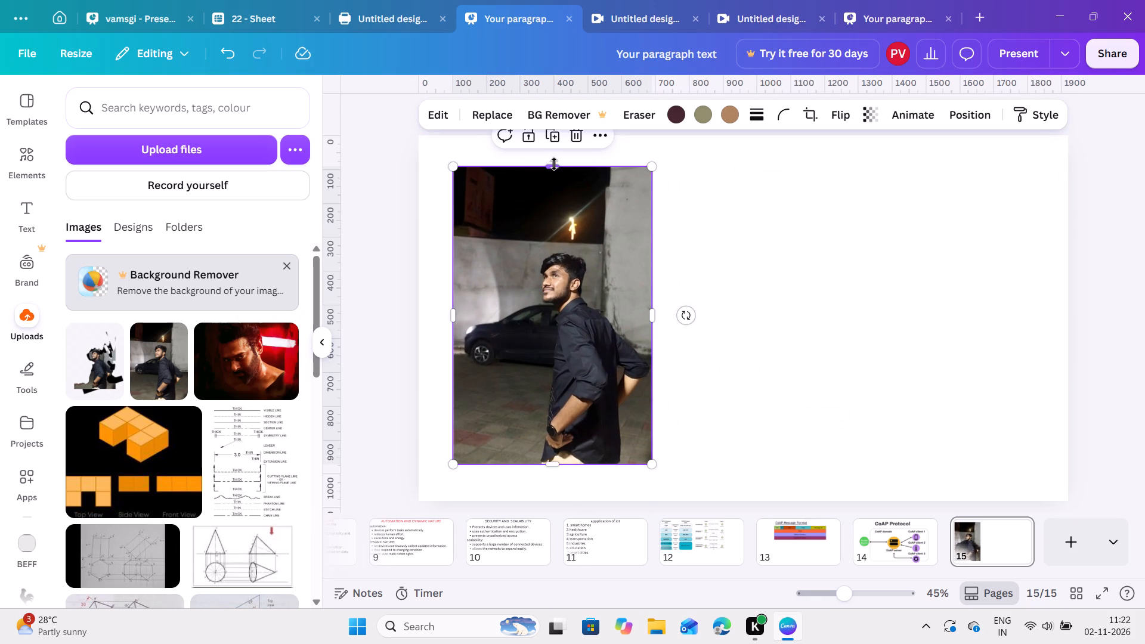
left_click_drag(554, 164, 629, 162)
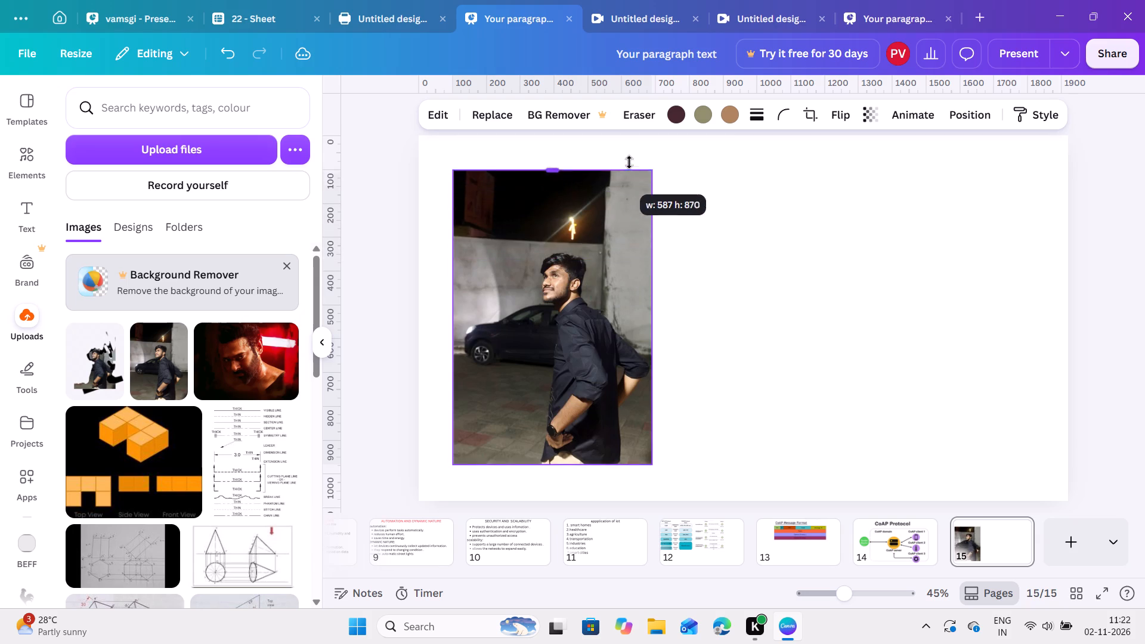
left_click_drag(629, 162, 646, 187)
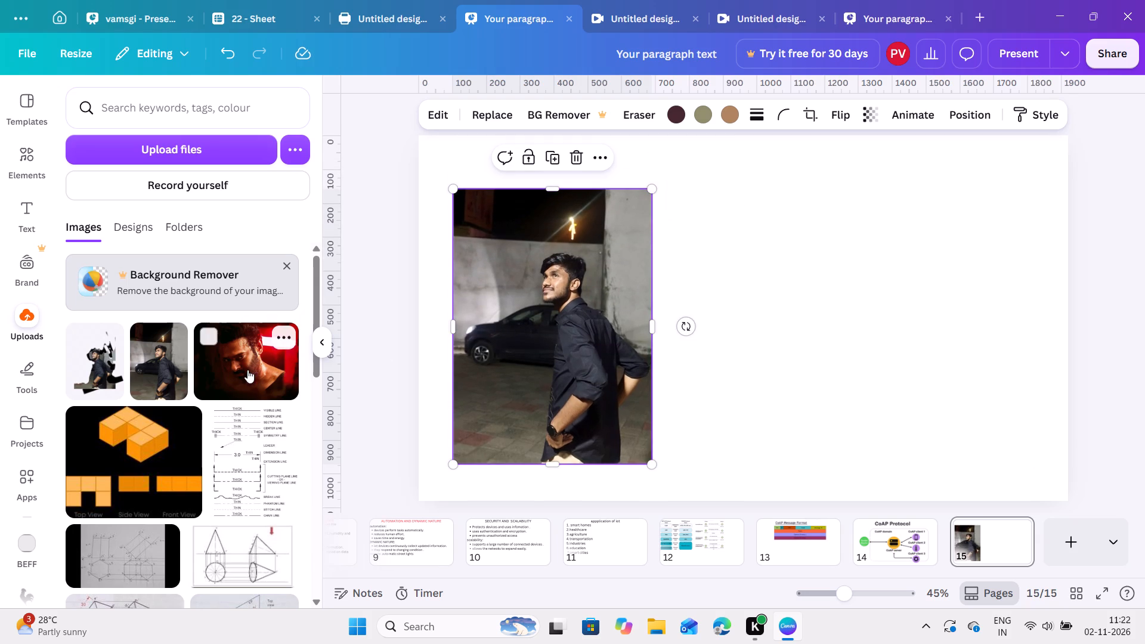
Place the uploaded red-lit portrait of a bearded man beside the first photo, on the right half of page 15.
left_click_drag(247, 370, 708, 239)
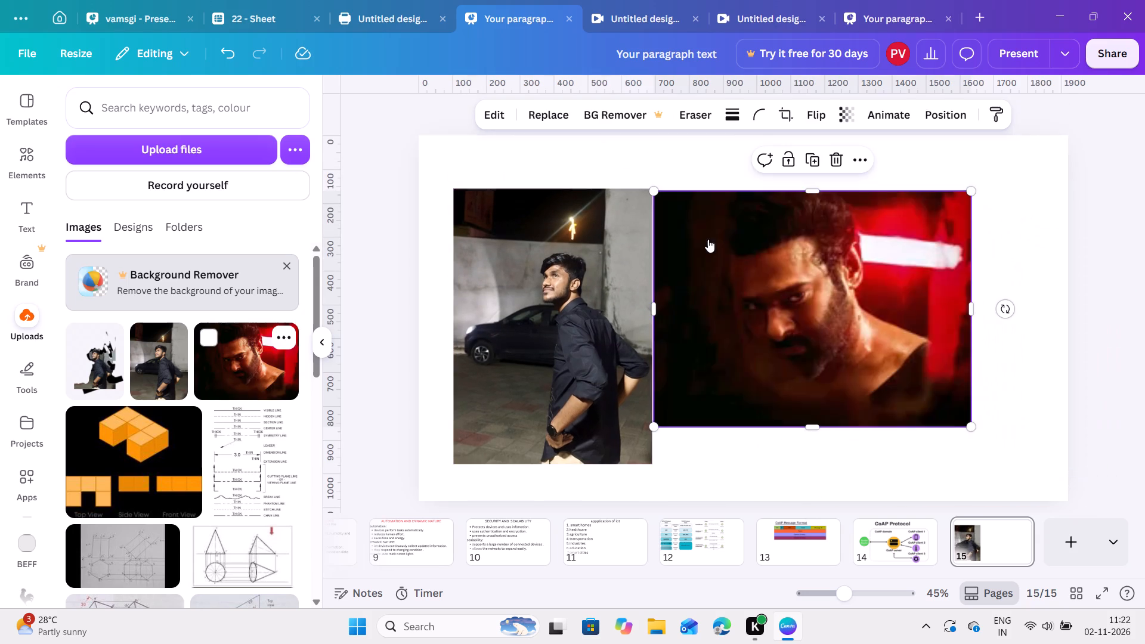
left_click_drag(708, 239, 741, 255)
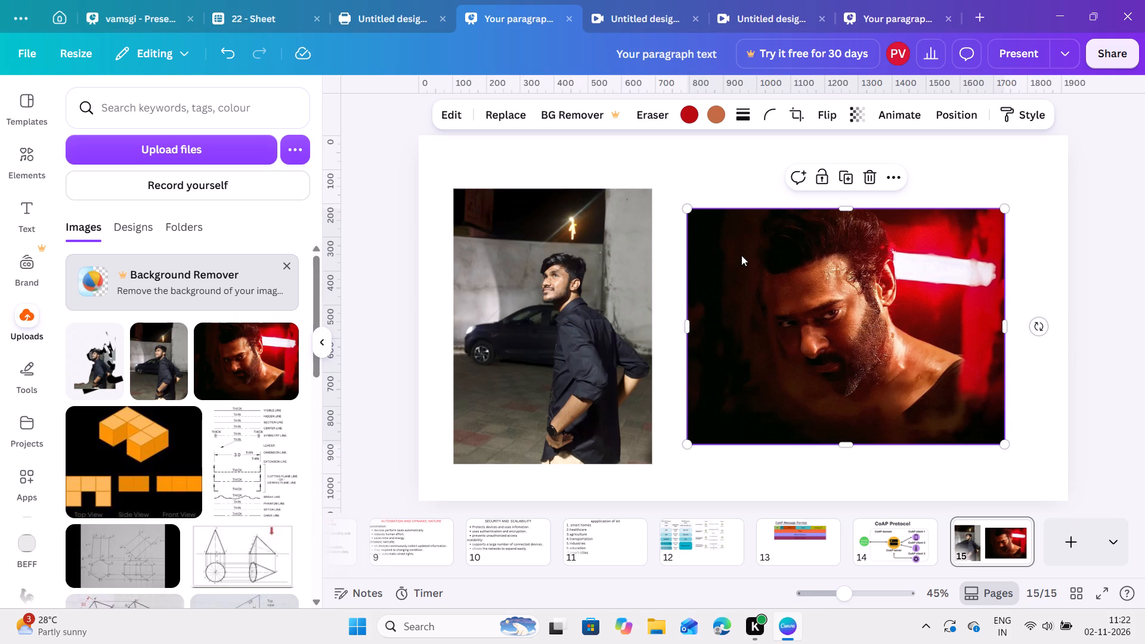
left_click(405, 329)
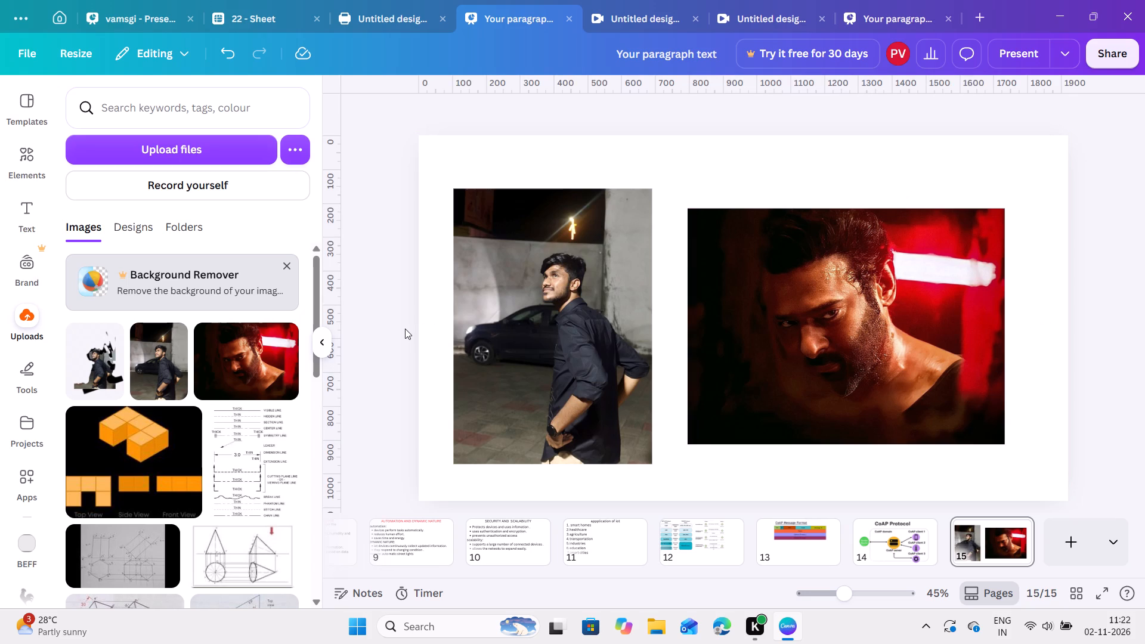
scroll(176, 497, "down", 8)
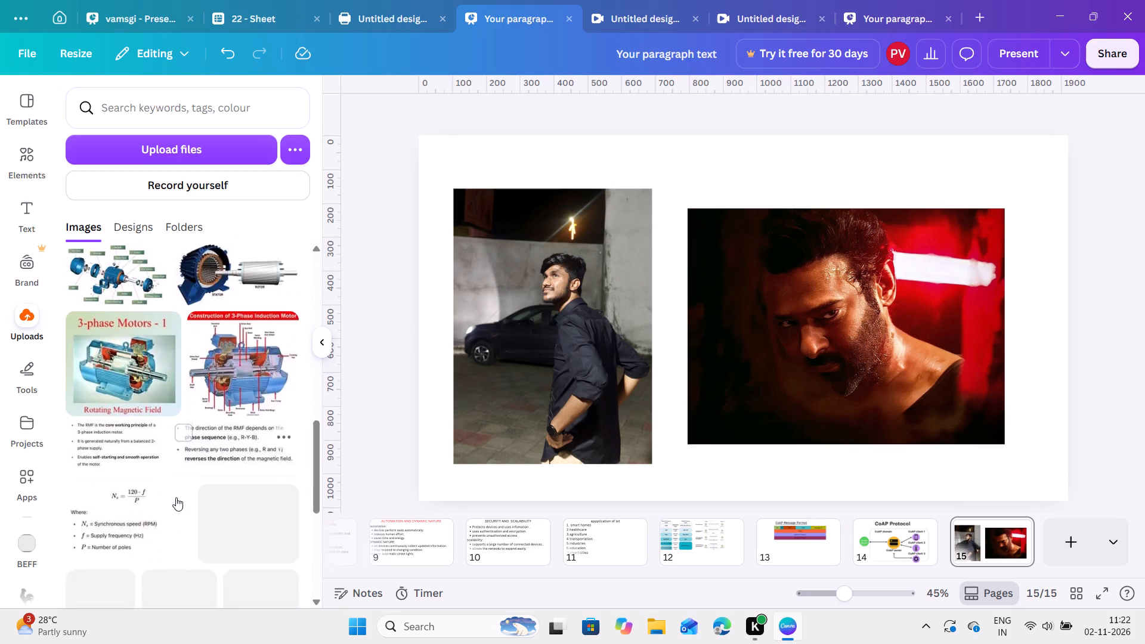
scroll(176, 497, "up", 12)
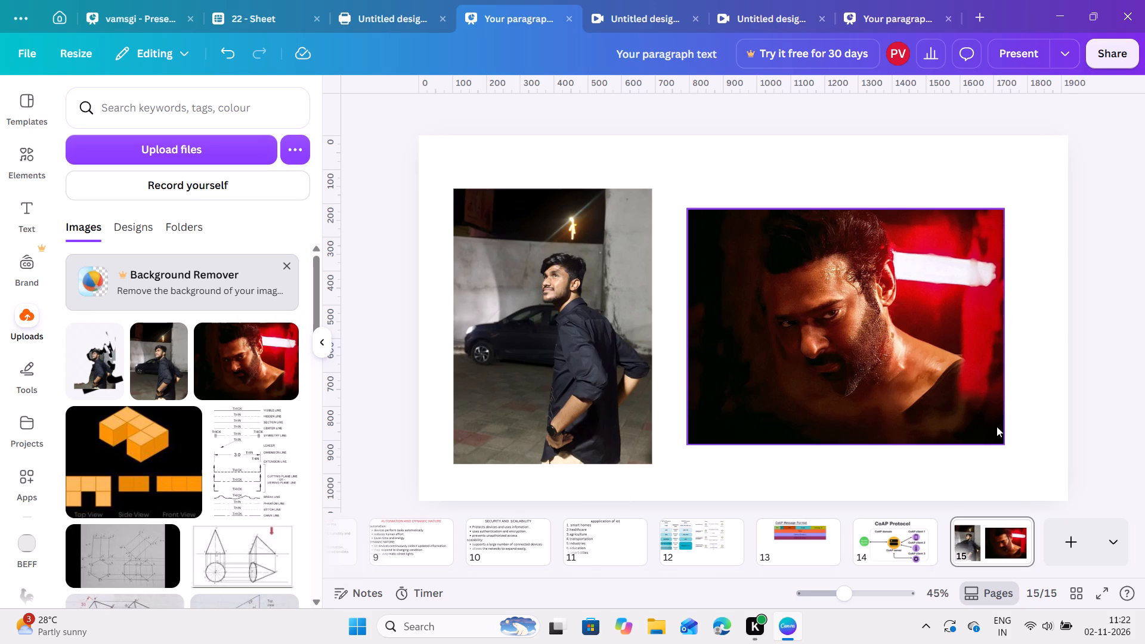
Add a blank sixteenth page at the end of the presentation.
left_click(1065, 549)
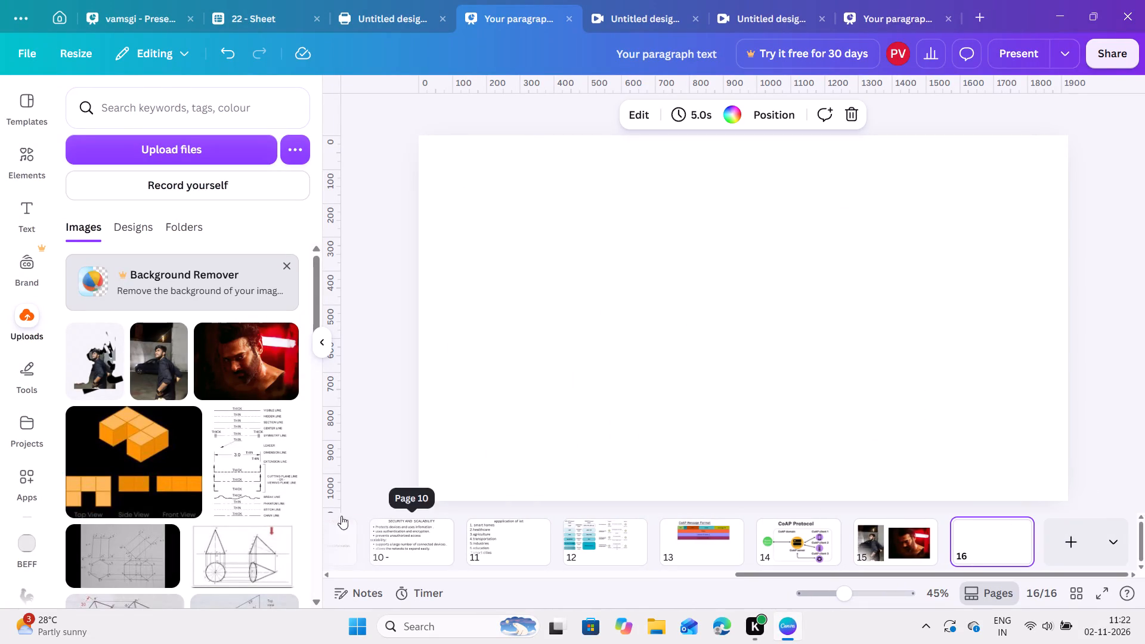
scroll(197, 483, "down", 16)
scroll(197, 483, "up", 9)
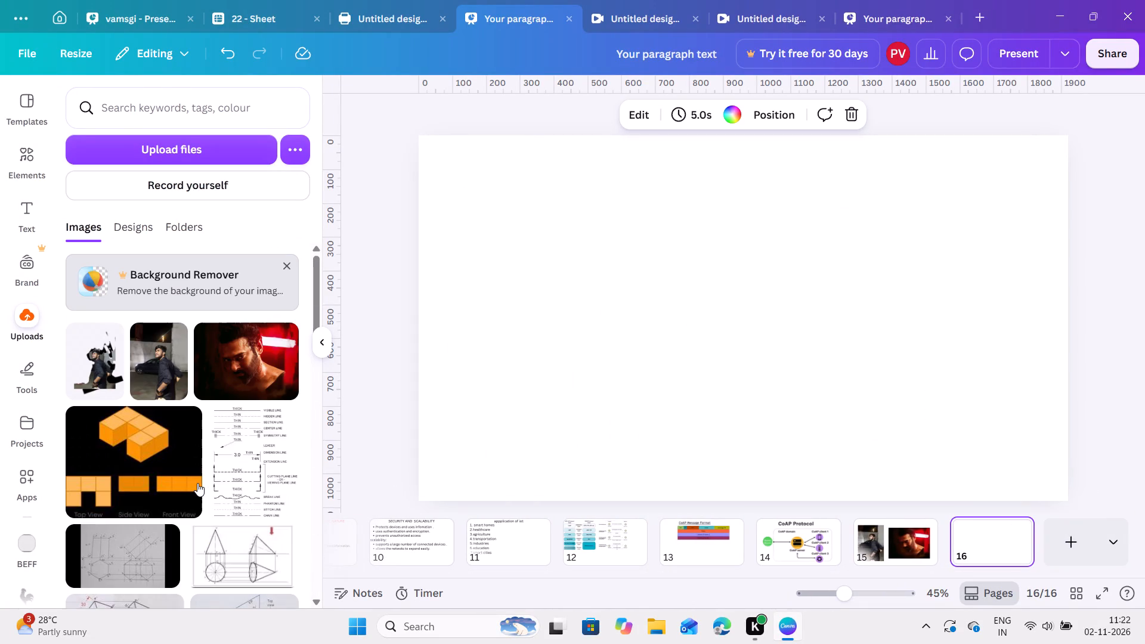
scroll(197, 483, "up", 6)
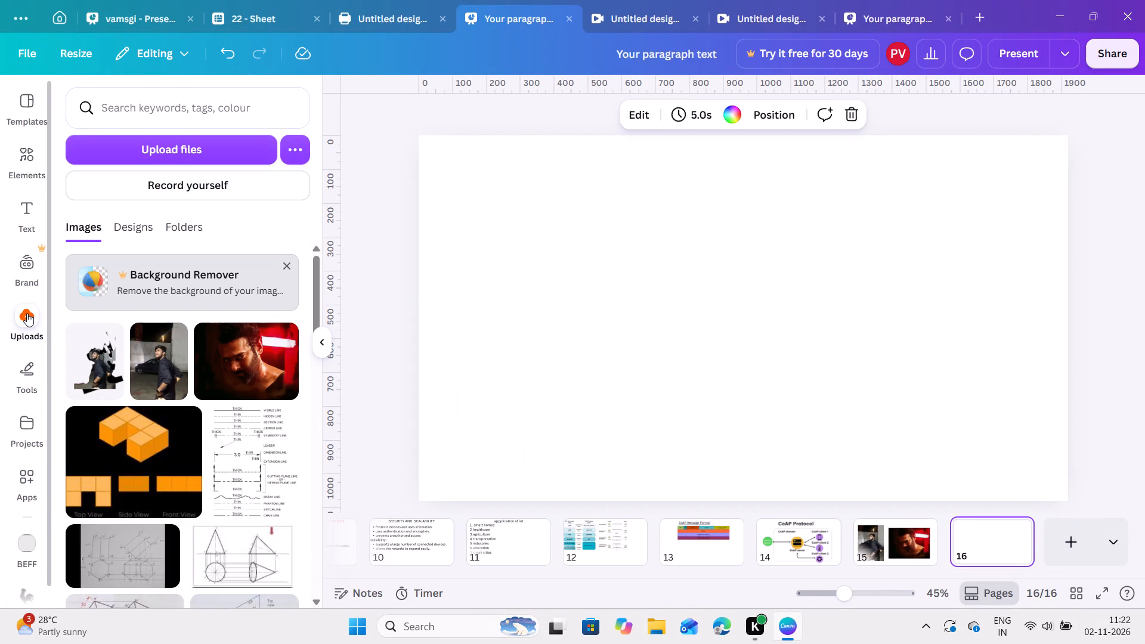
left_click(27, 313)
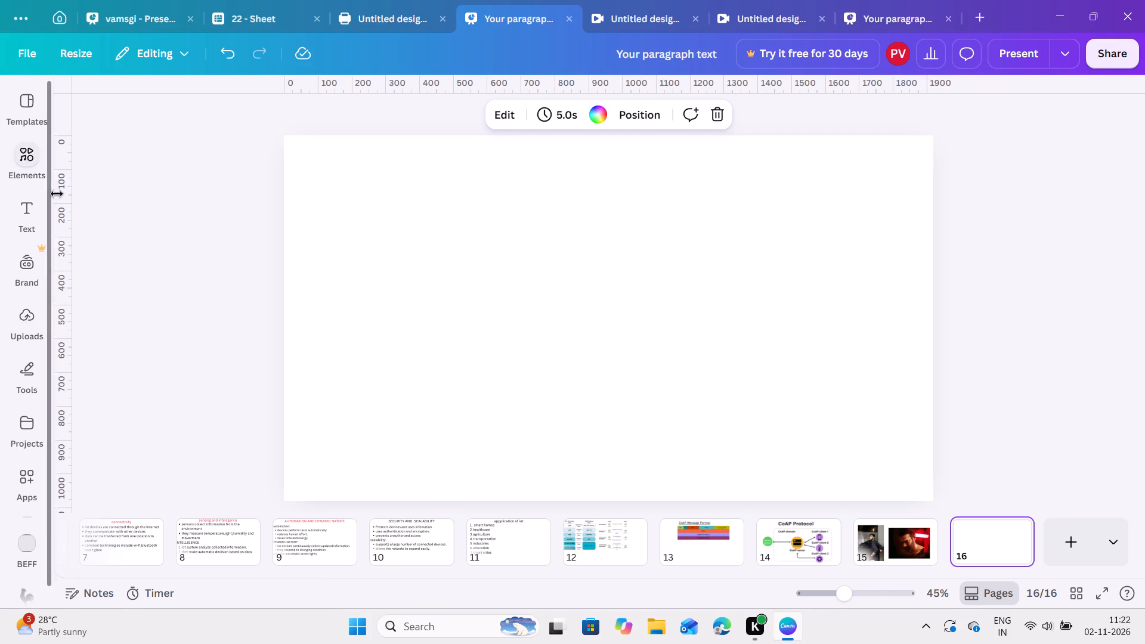
Add two default paragraph text boxes to page 16.
left_click(21, 221)
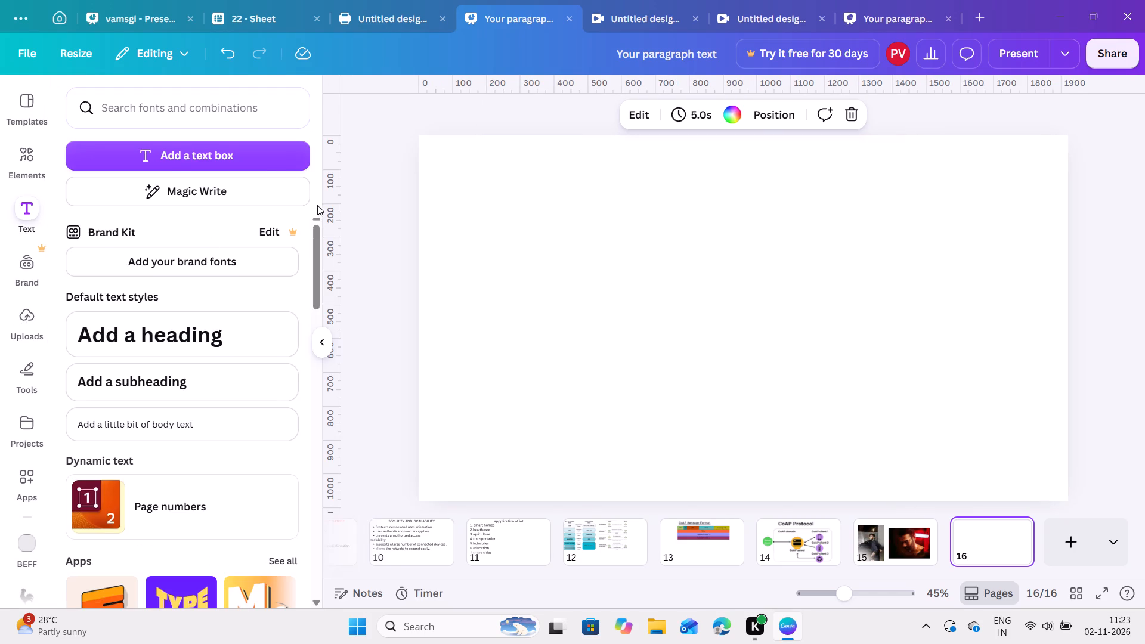
left_click(256, 155)
left_click(256, 155)
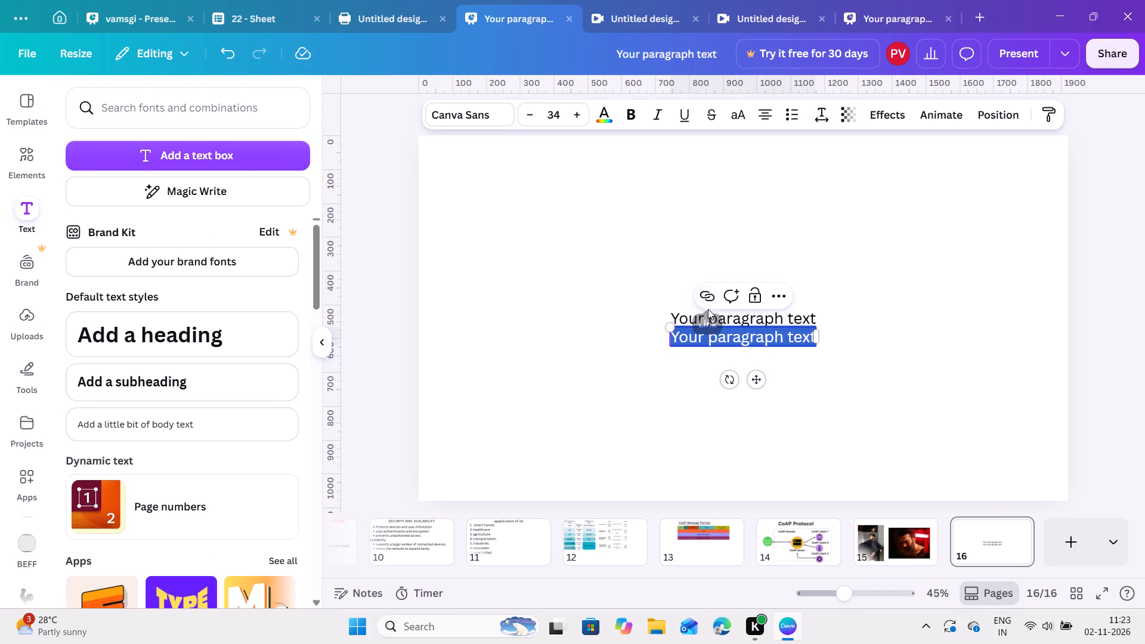
Move the upper text box to the top-left corner of page 16 and widen it to nearly the full page width.
left_click_drag(688, 309, 453, 148)
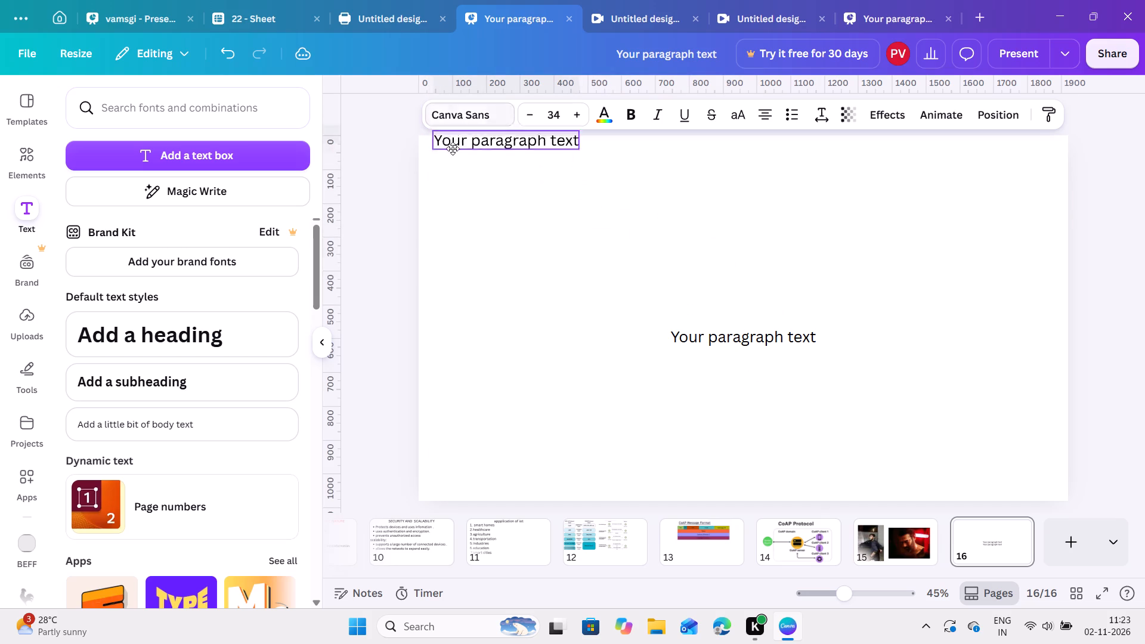
left_click_drag(453, 148, 444, 145)
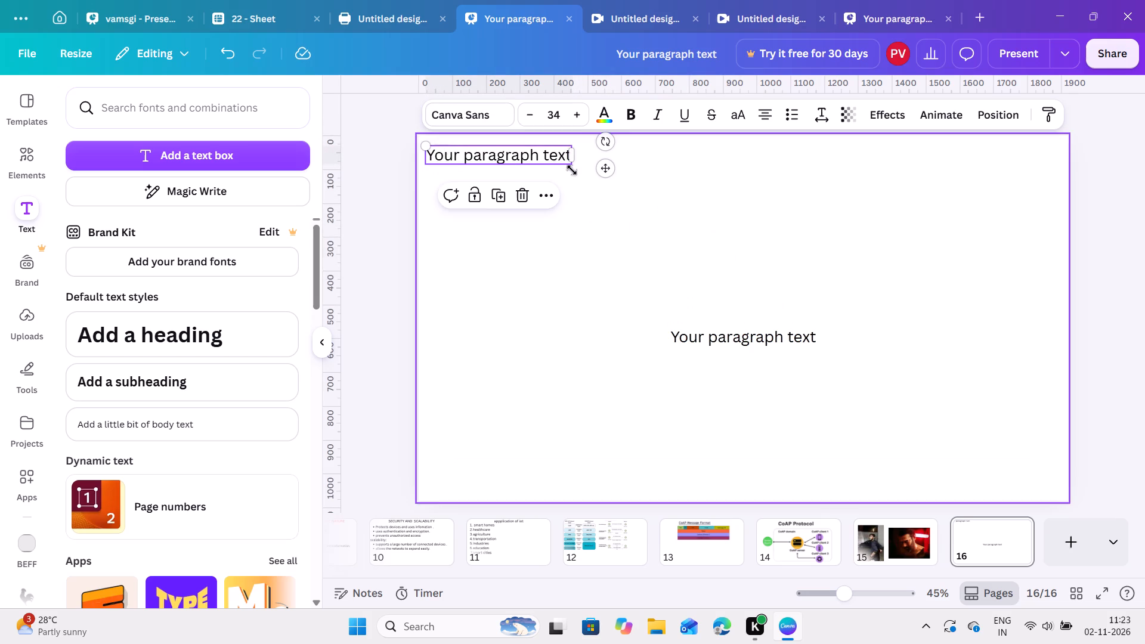
left_click_drag(574, 154, 983, 147)
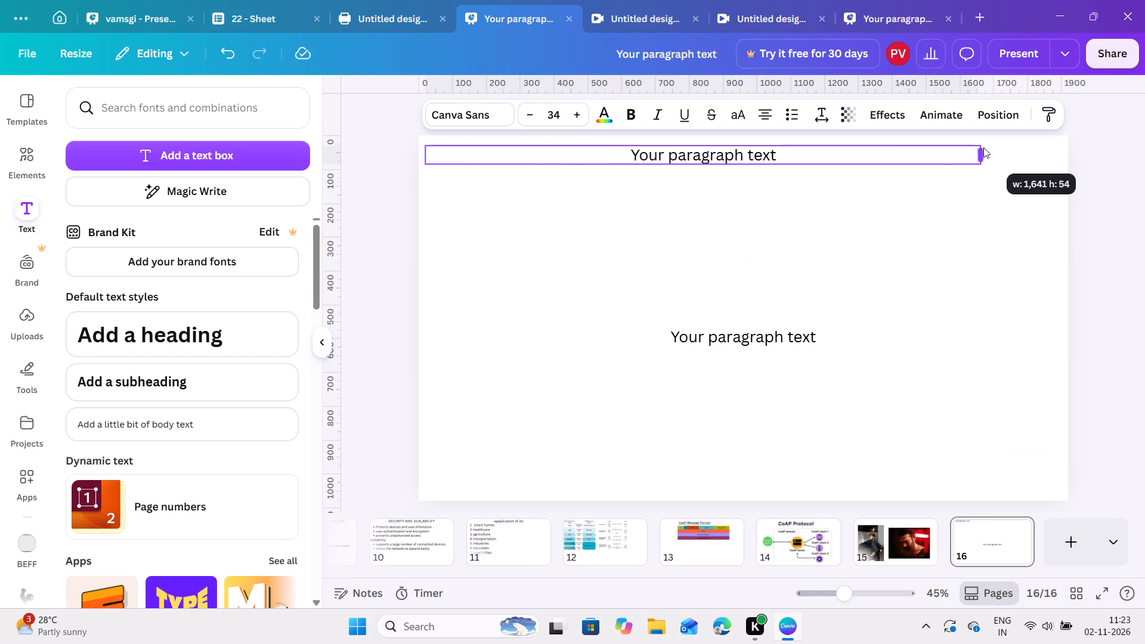
left_click_drag(983, 147, 1055, 172)
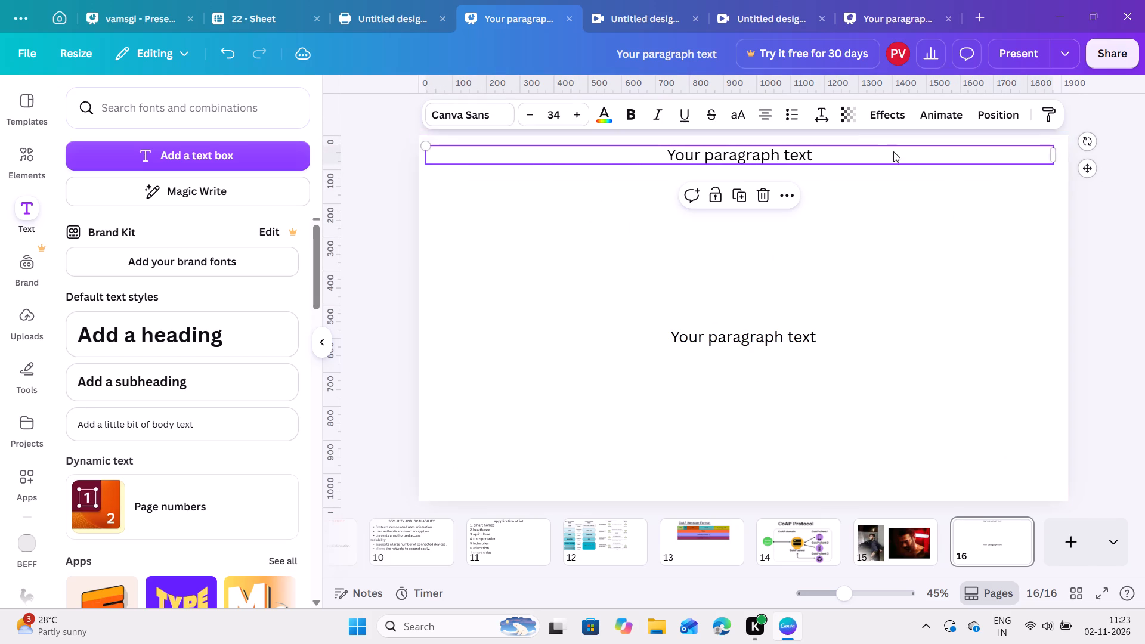
Clear the placeholder text from the wide text box at the top of page 16.
double_click(825, 151)
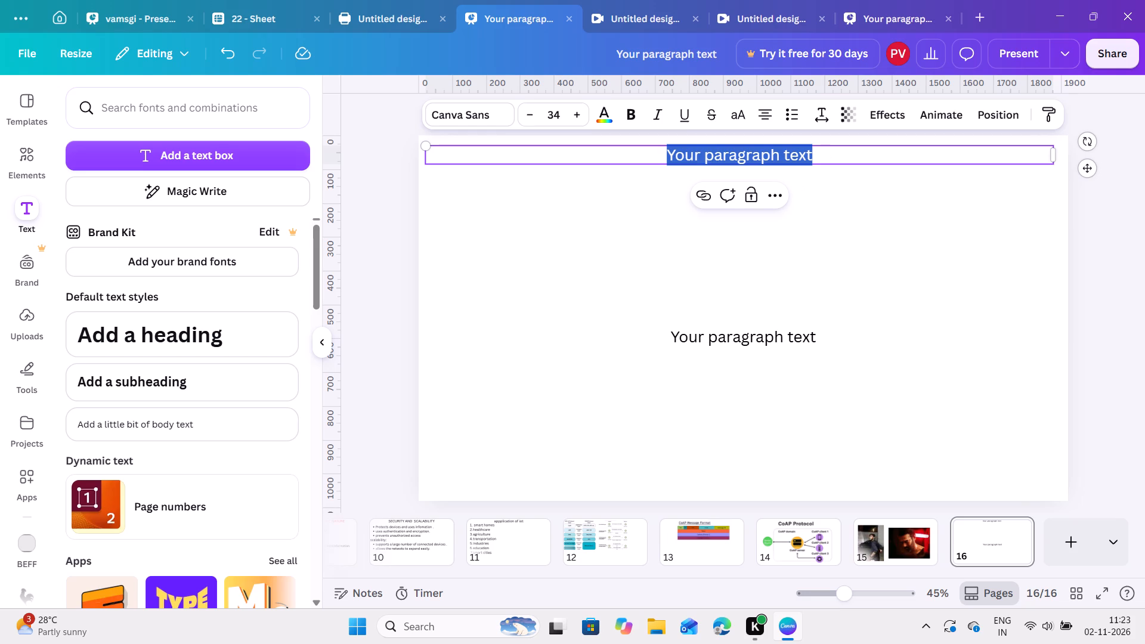
key("BackSpace")
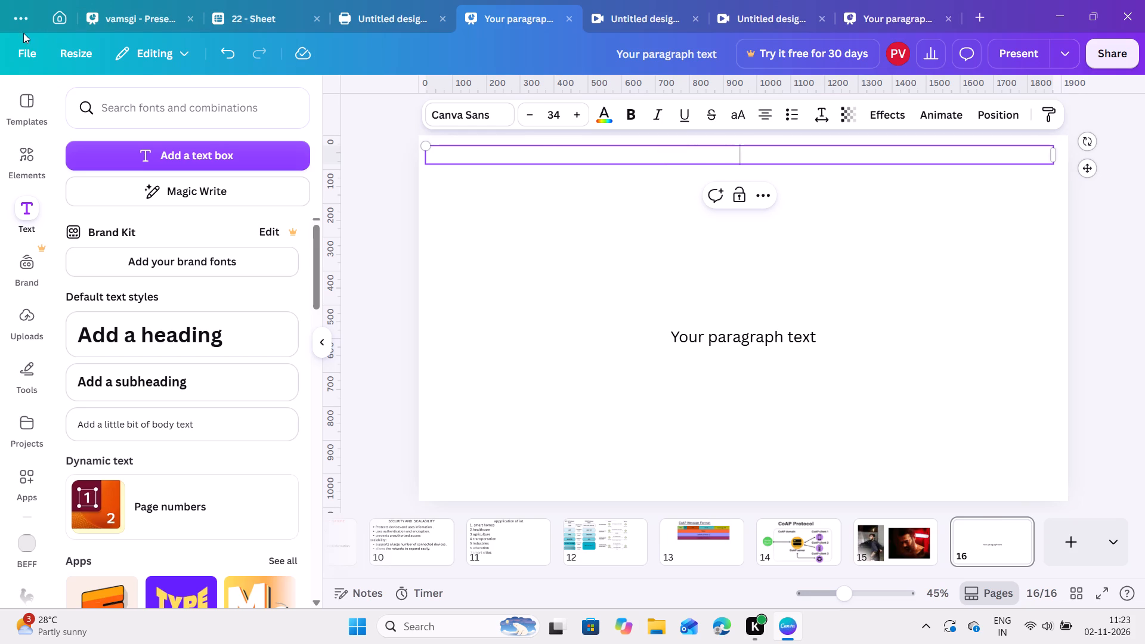
Go to the home page and create a new blank sheet design.
left_click(22, 52)
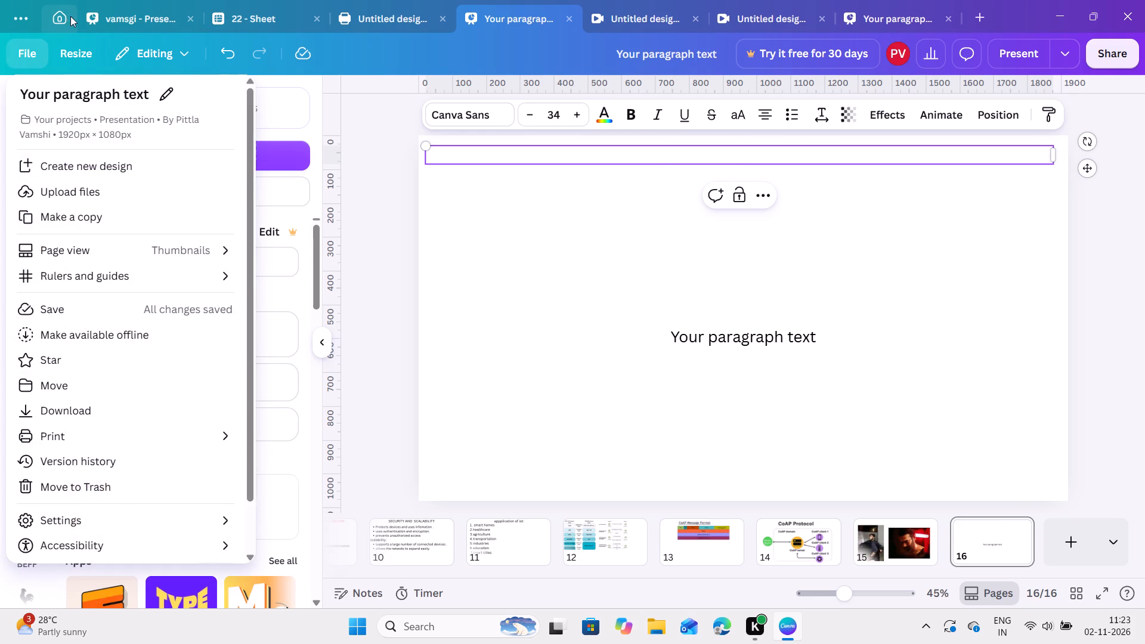
left_click(55, 13)
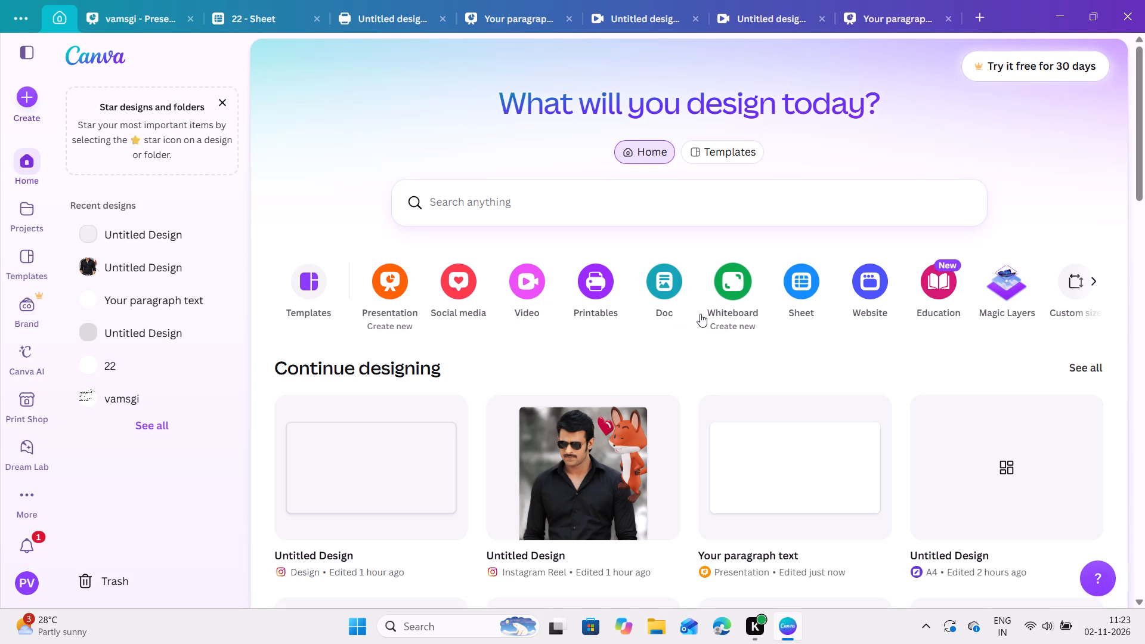
left_click(813, 281)
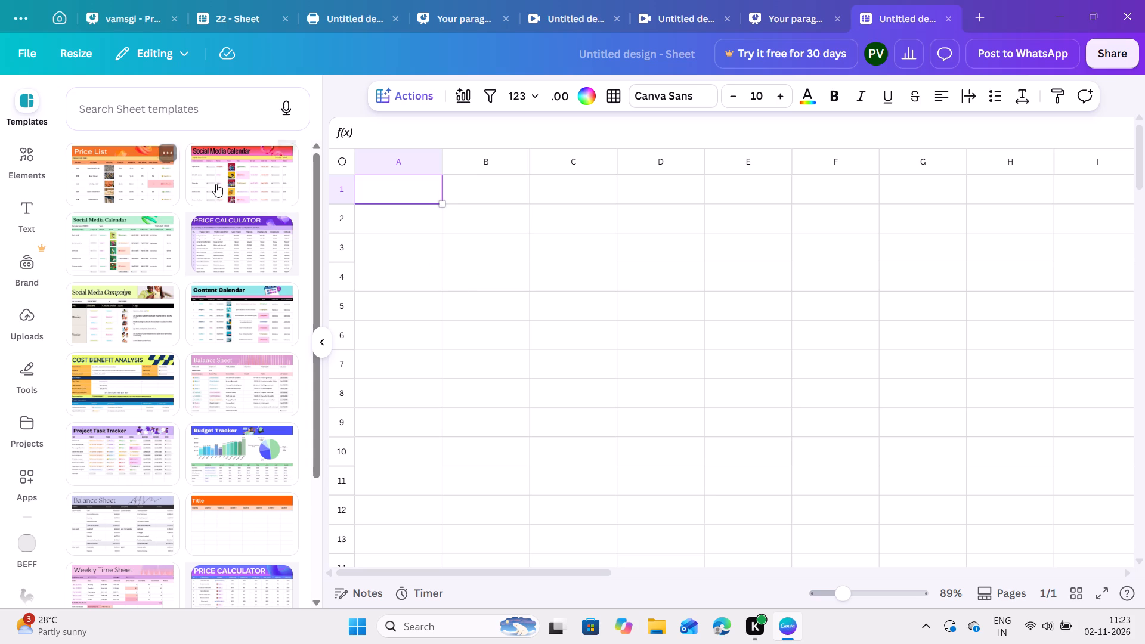
Browse the available sheet templates for a suitable layout.
scroll(151, 287, "down", 3)
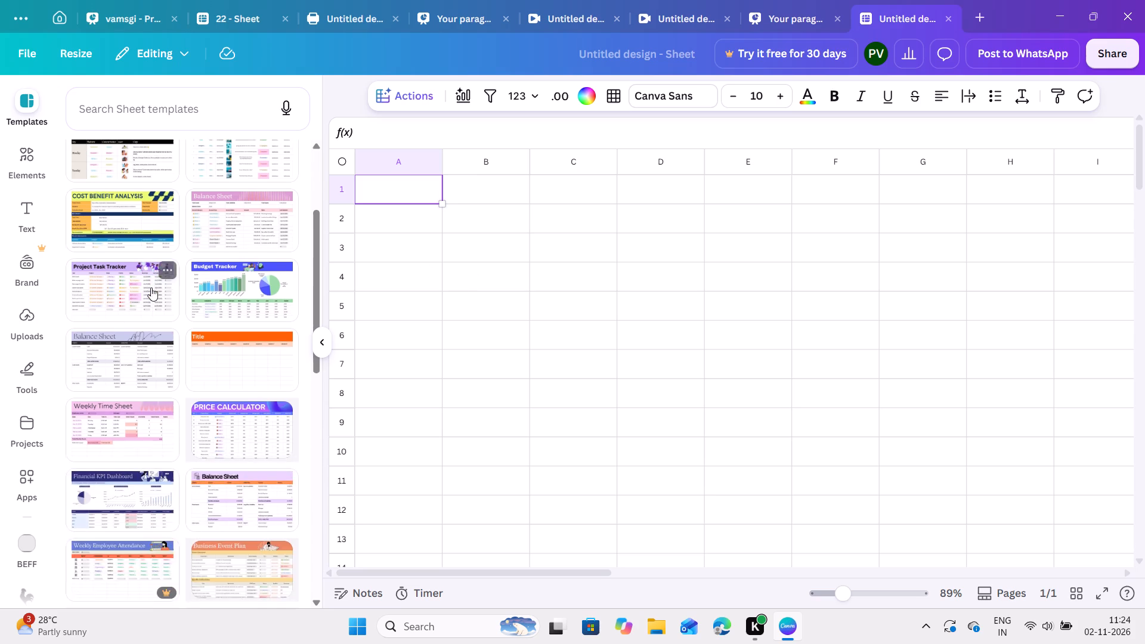
scroll(151, 287, "down", 3)
scroll(151, 287, "up", 5)
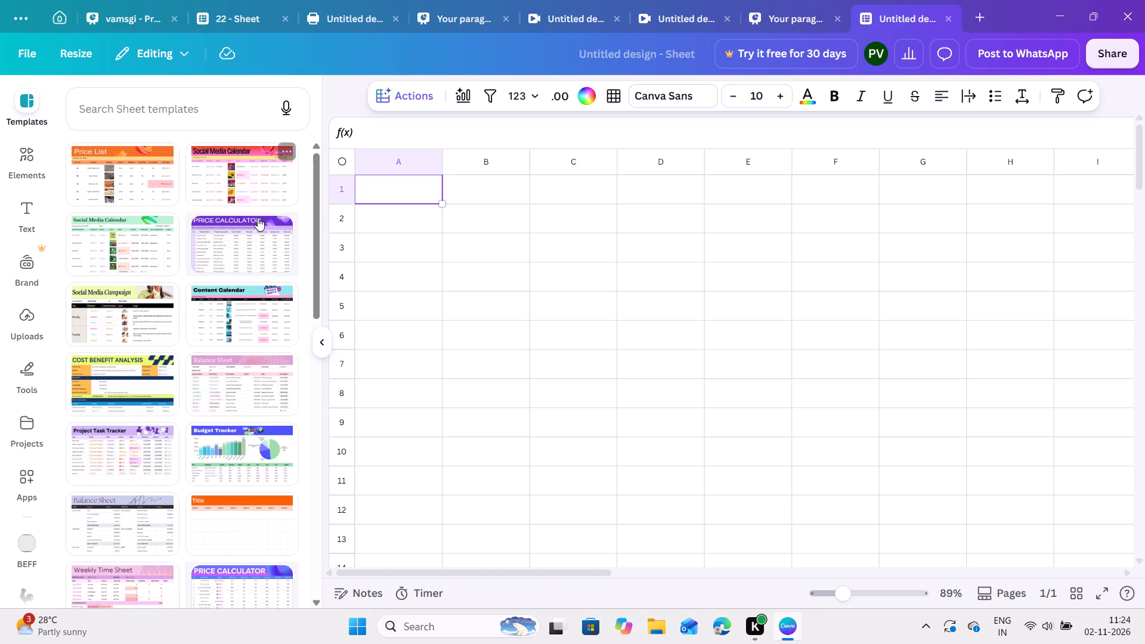
scroll(216, 286, "down", 4)
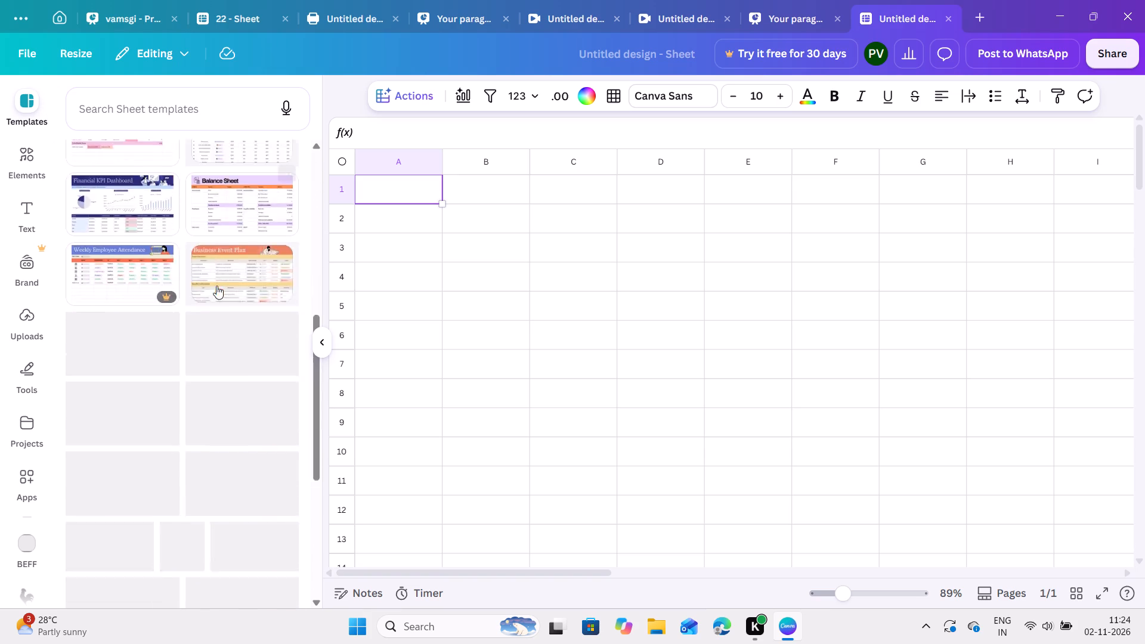
scroll(216, 286, "up", 7)
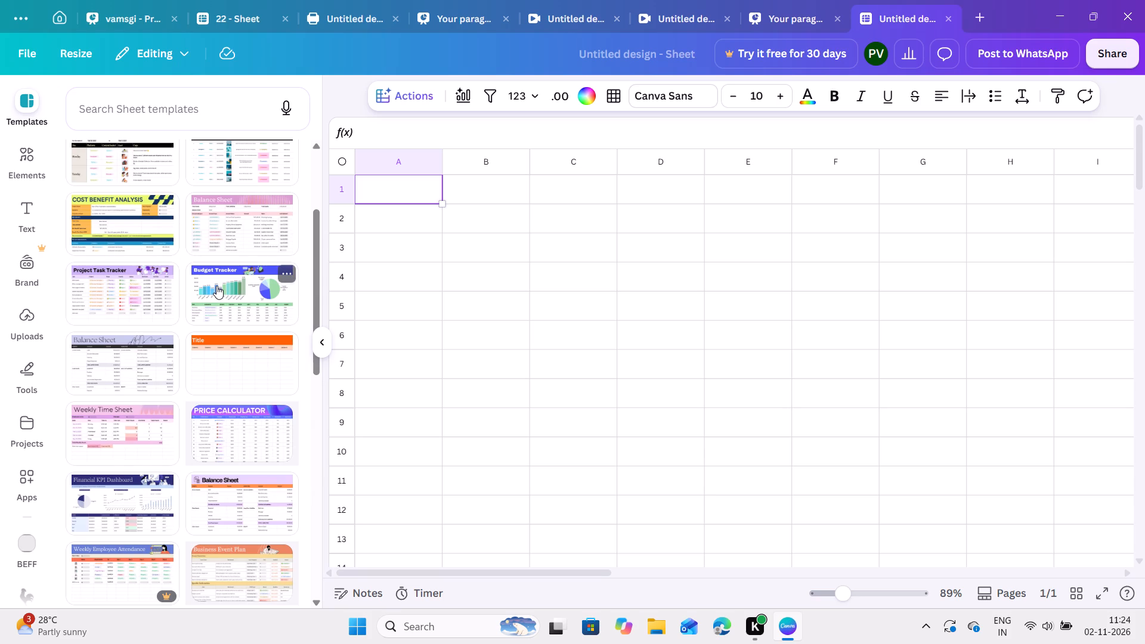
scroll(221, 419, "up", 7)
scroll(218, 398, "down", 2)
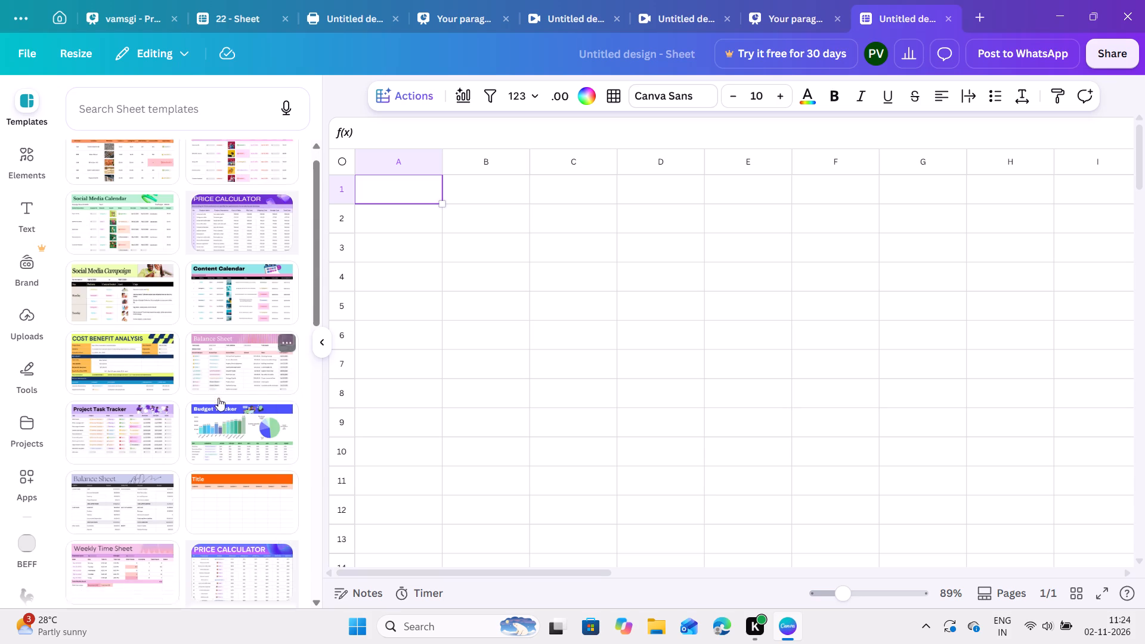
scroll(218, 398, "down", 1)
scroll(218, 398, "up", 8)
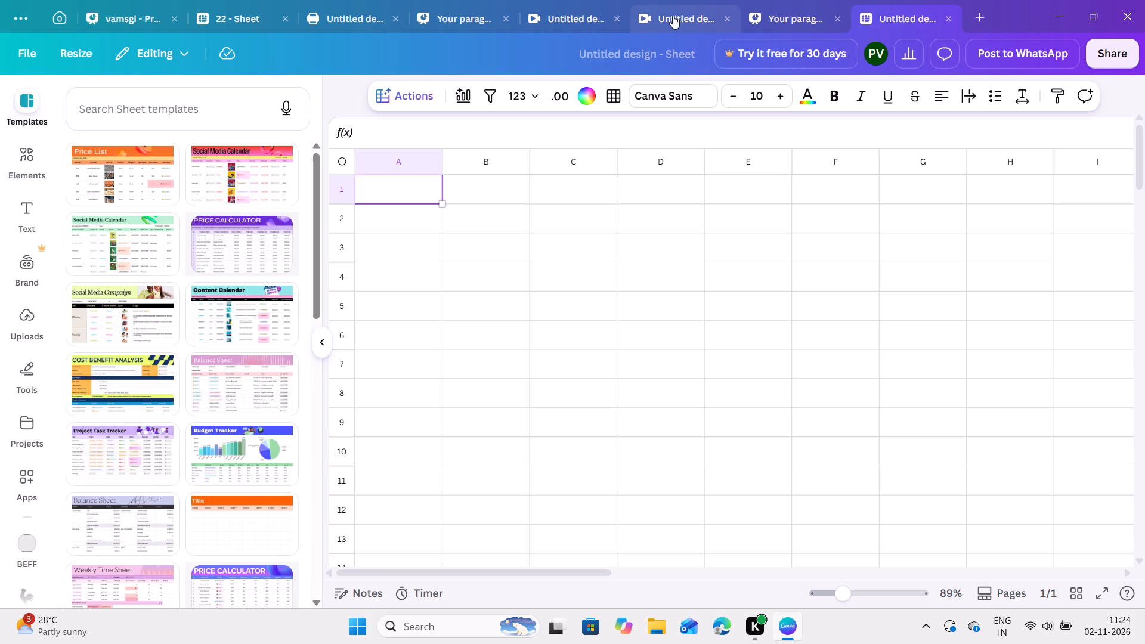
Close the open 22 sheet, the untitled printable design and the two untitled video designs.
left_click(286, 16)
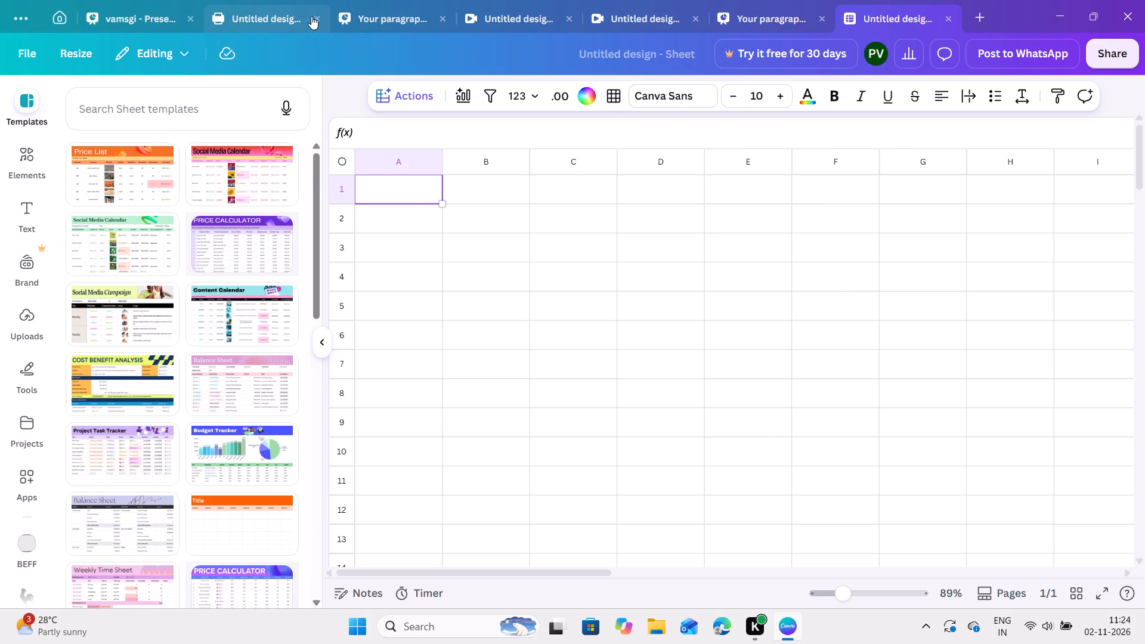
left_click(318, 15)
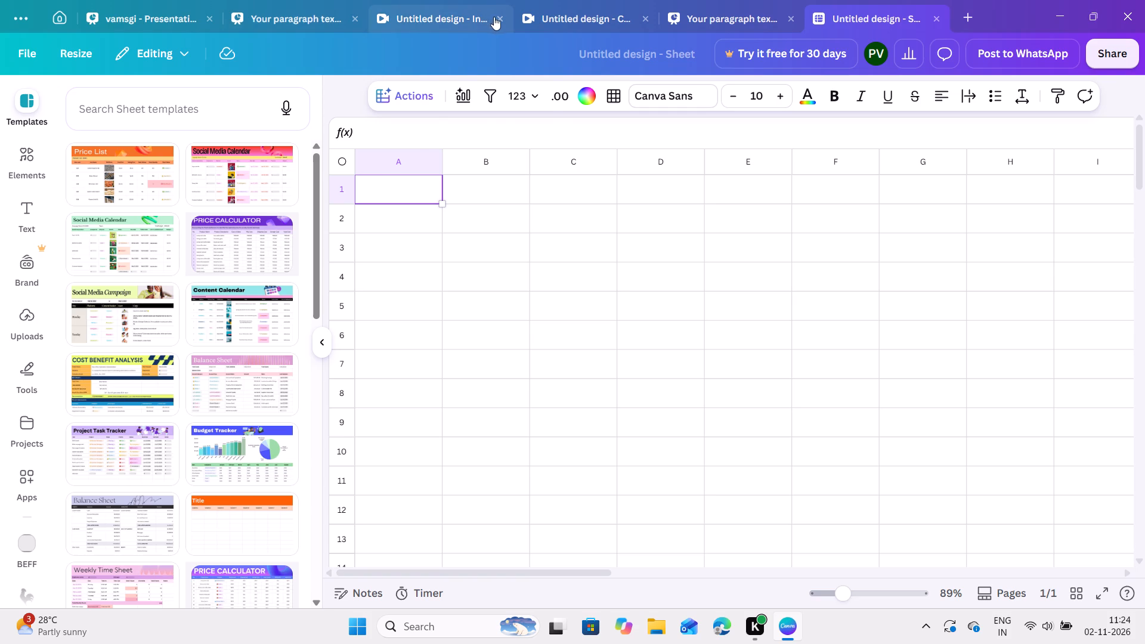
left_click(496, 17)
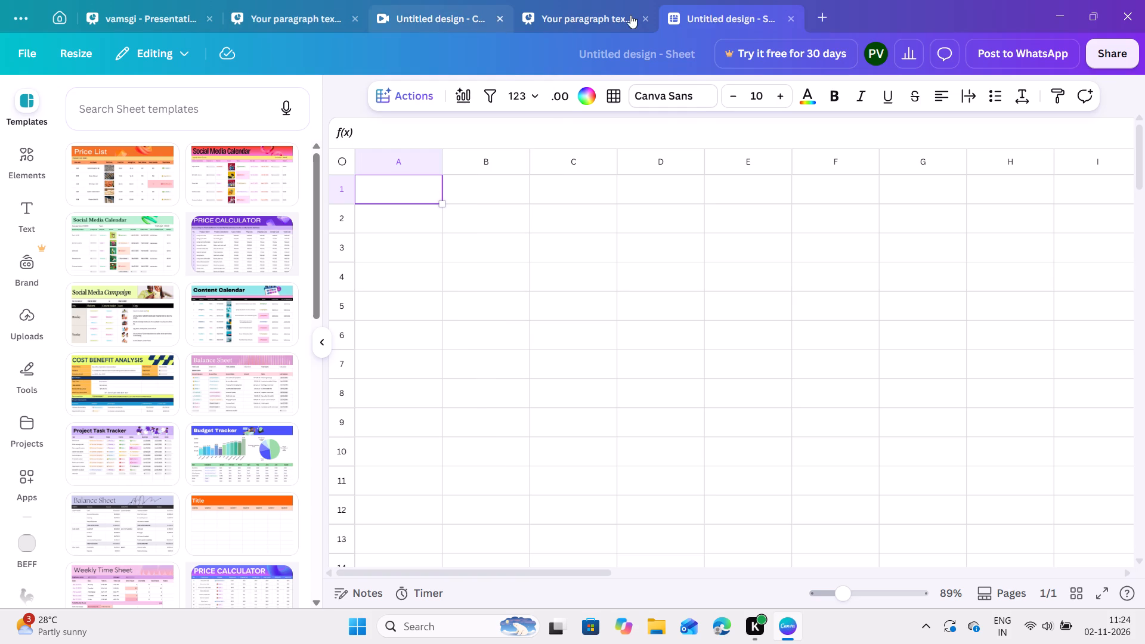
left_click(500, 18)
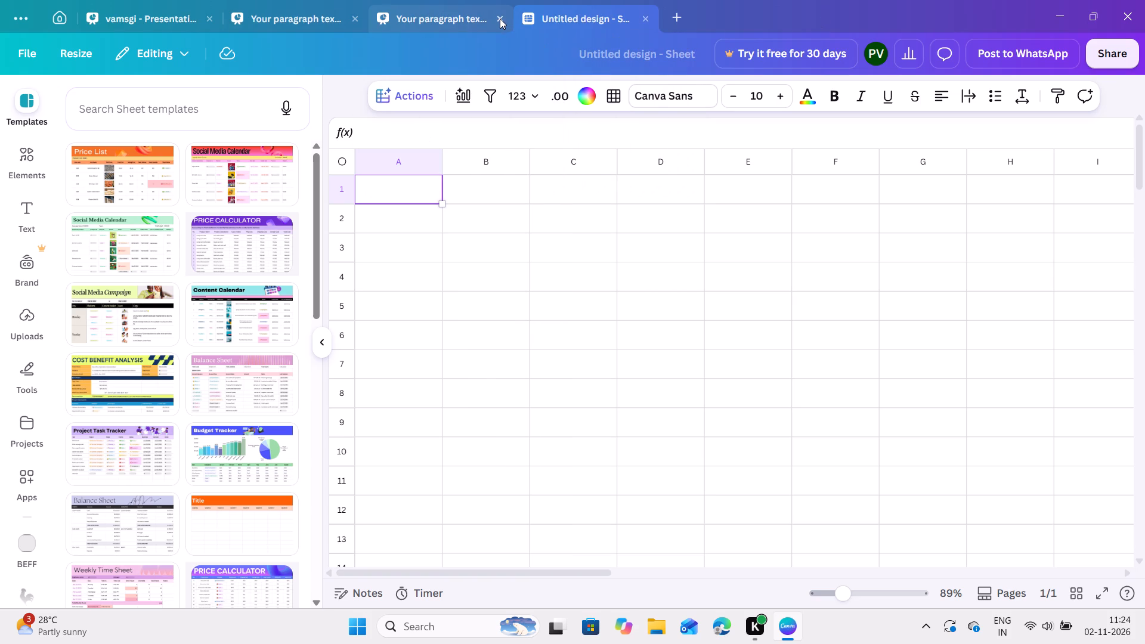
Switch to the one-page Your paragraph text presentation and place the cursor in its empty numbered-list text box.
left_click(562, 19)
left_click(478, 17)
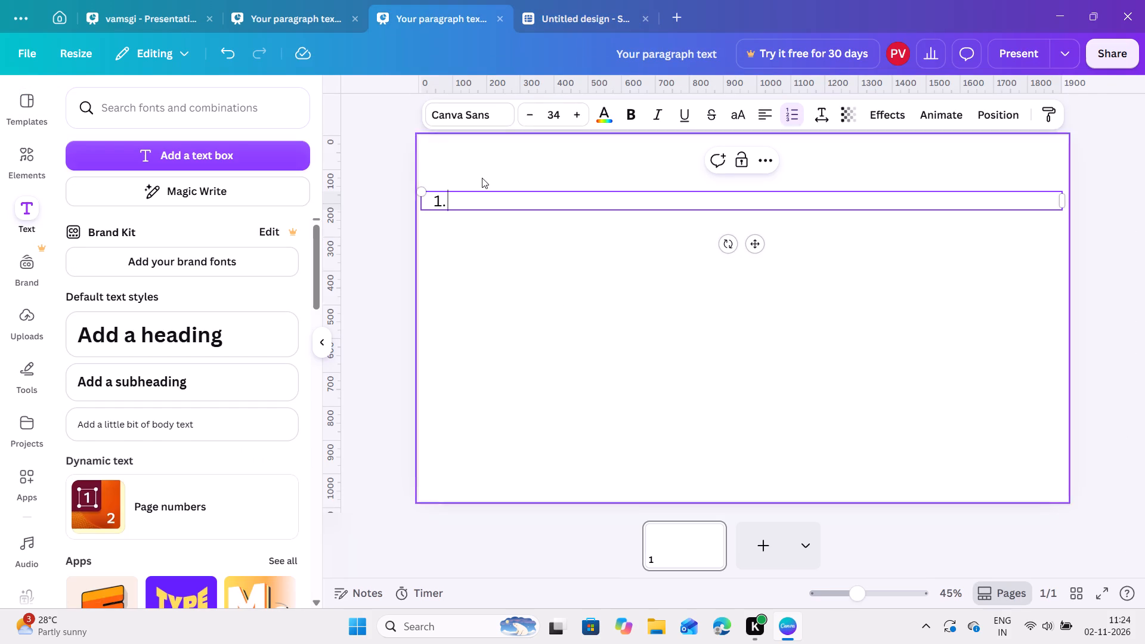
left_click(473, 196)
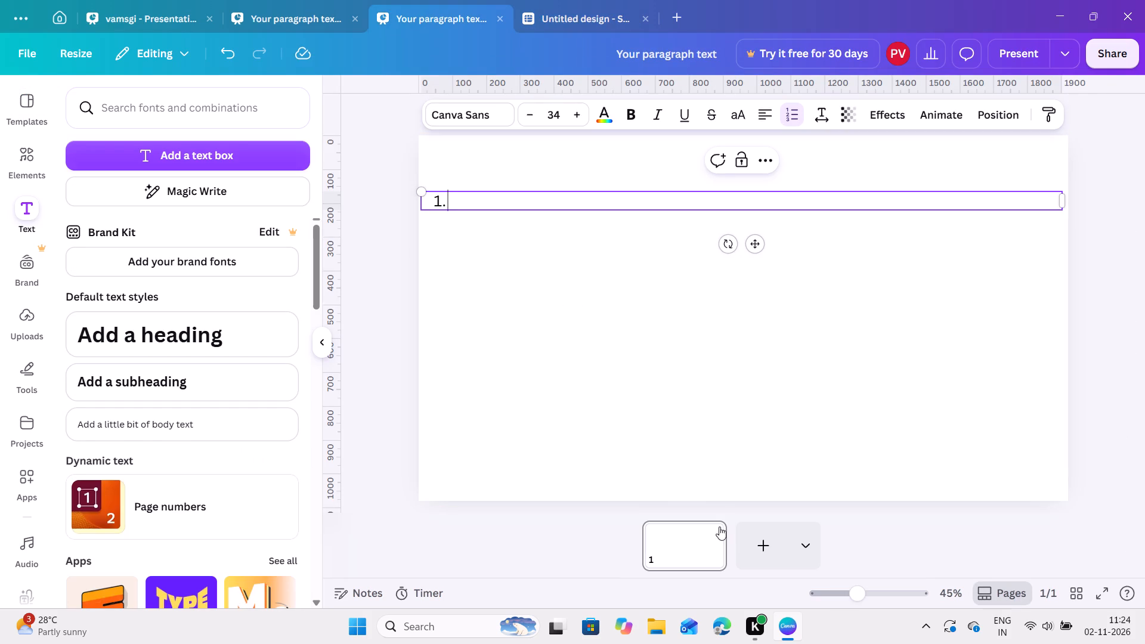
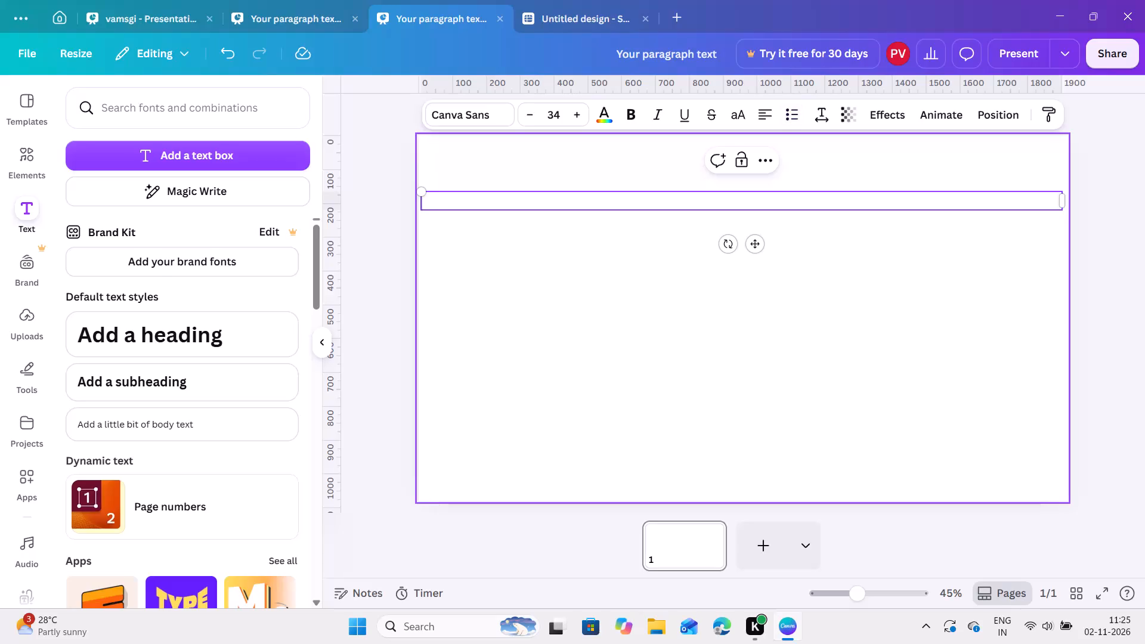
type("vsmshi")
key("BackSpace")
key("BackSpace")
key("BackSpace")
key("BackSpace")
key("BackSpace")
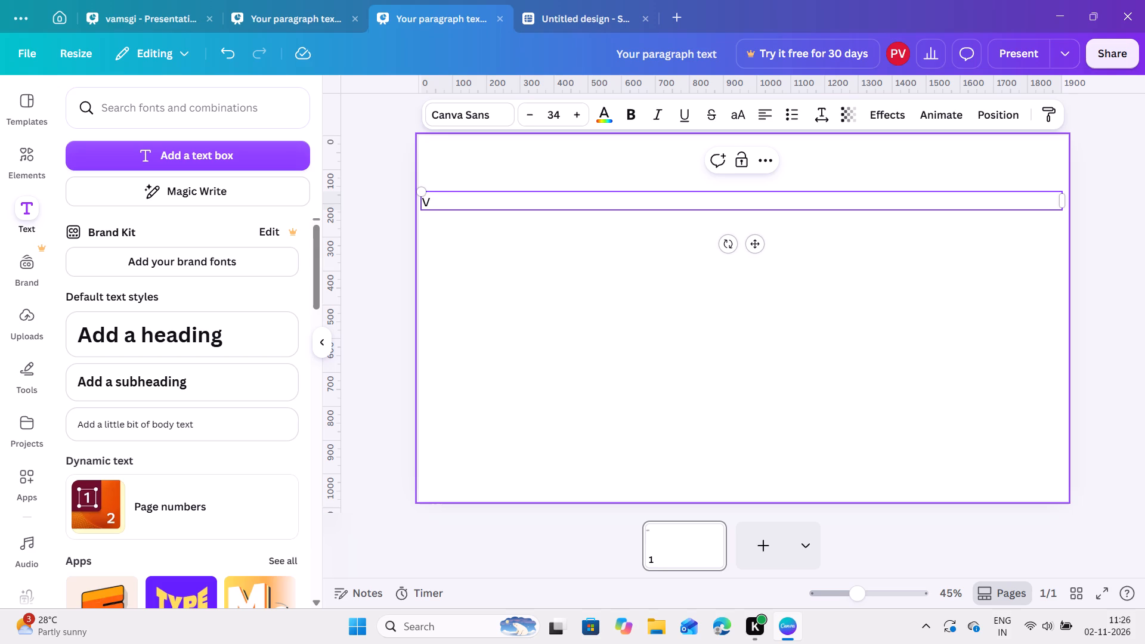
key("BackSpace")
Enter text beginning with "iot in" in the page's empty text box.
type("iot")
key("space")
type("in")
key("space")
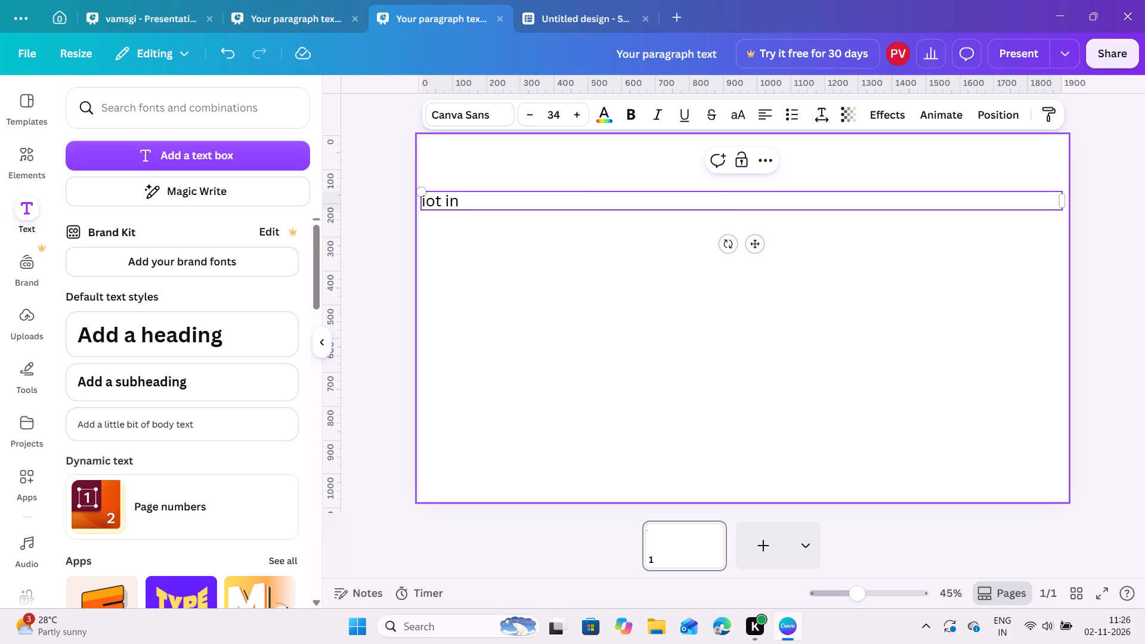